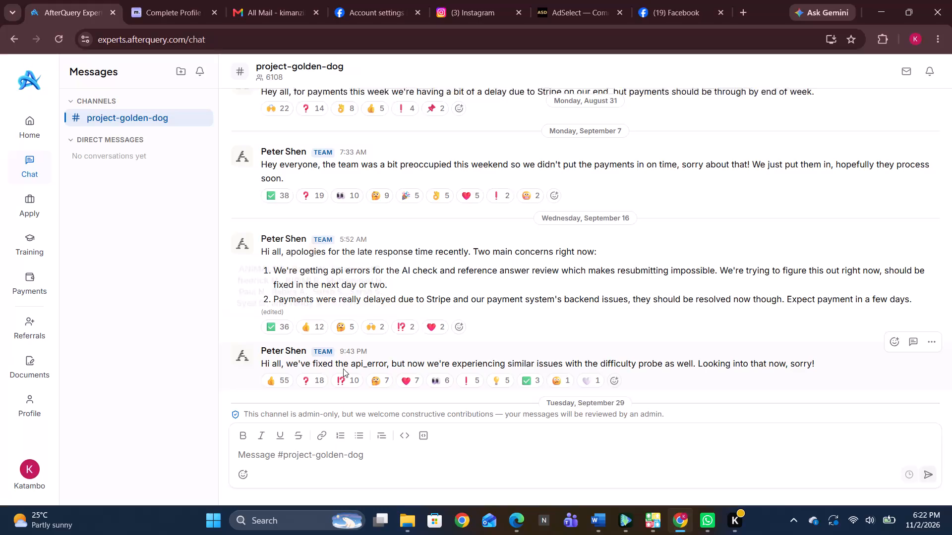
Read the most recent team announcements in the project-golden-dog channel.
{"action": "scroll", "coordinate": [343, 360], "scroll_direction": "up", "scroll_amount": 1}
{"action": "scroll", "coordinate": [350, 371], "scroll_direction": "down", "scroll_amount": 12}
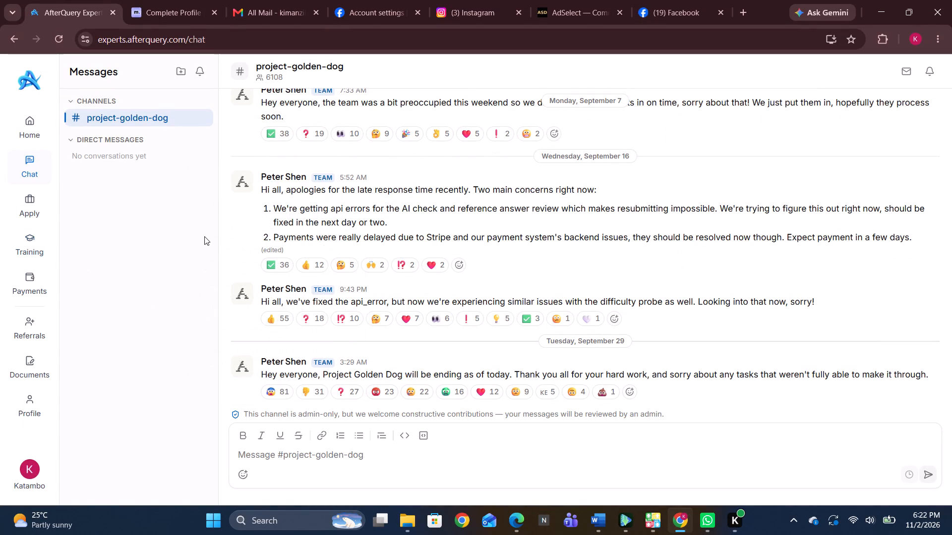
Review the status of every entry under My Applications on the home page, through to the general-pool application.
{"action": "left_click", "coordinate": [39, 126]}
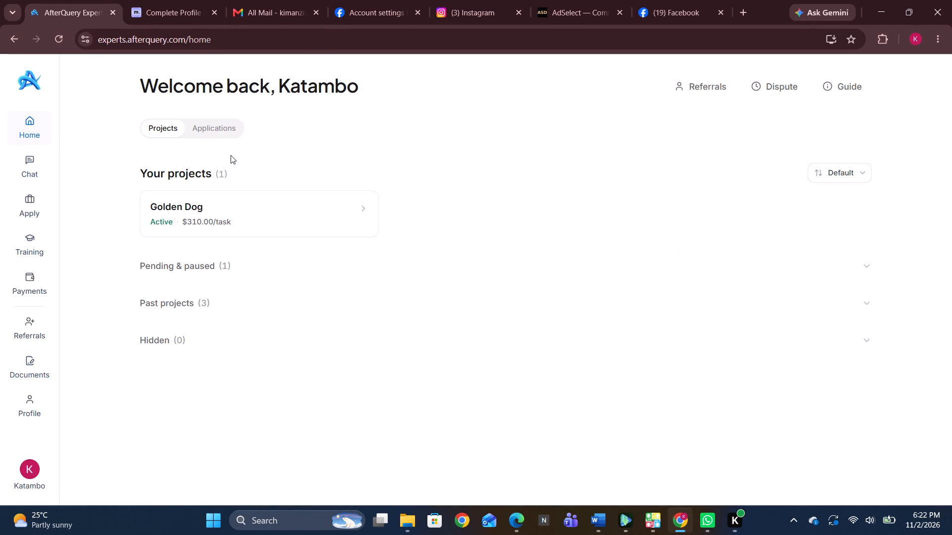
{"action": "left_click", "coordinate": [209, 131]}
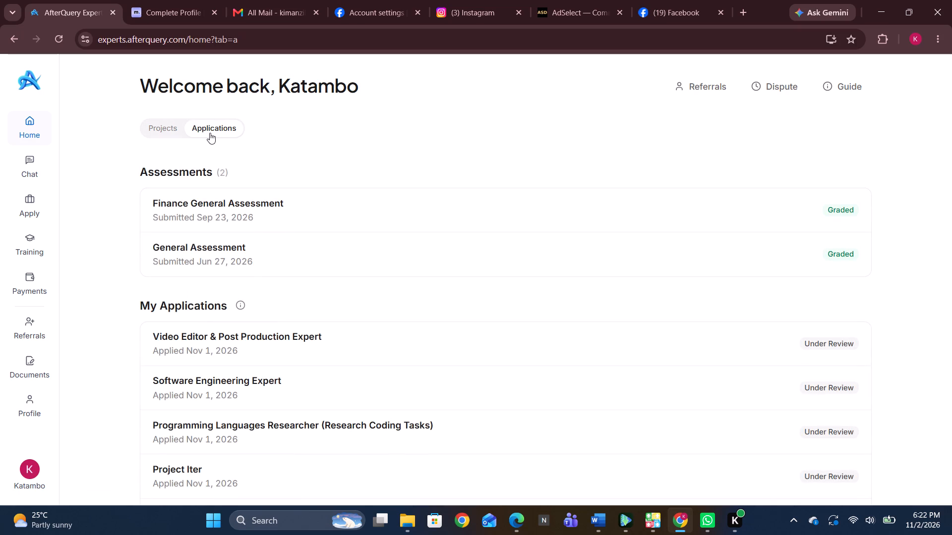
{"action": "scroll", "coordinate": [455, 347], "scroll_direction": "down", "scroll_amount": 3}
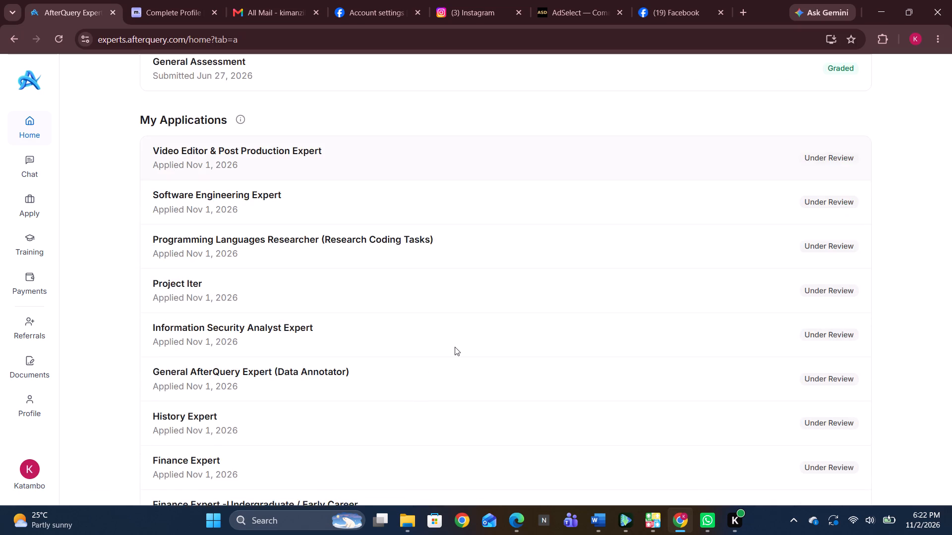
{"action": "scroll", "coordinate": [455, 347], "scroll_direction": "down", "scroll_amount": 8}
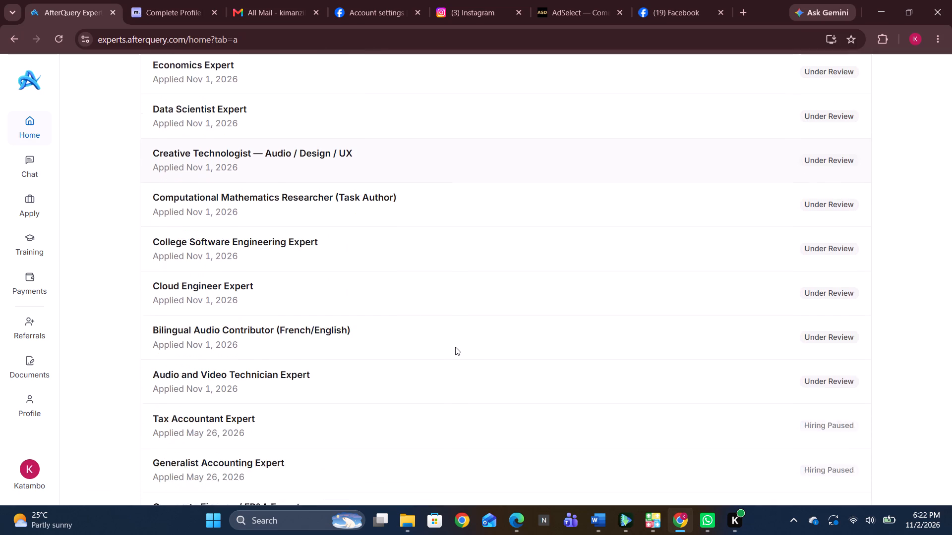
{"action": "scroll", "coordinate": [455, 347], "scroll_direction": "down", "scroll_amount": 6}
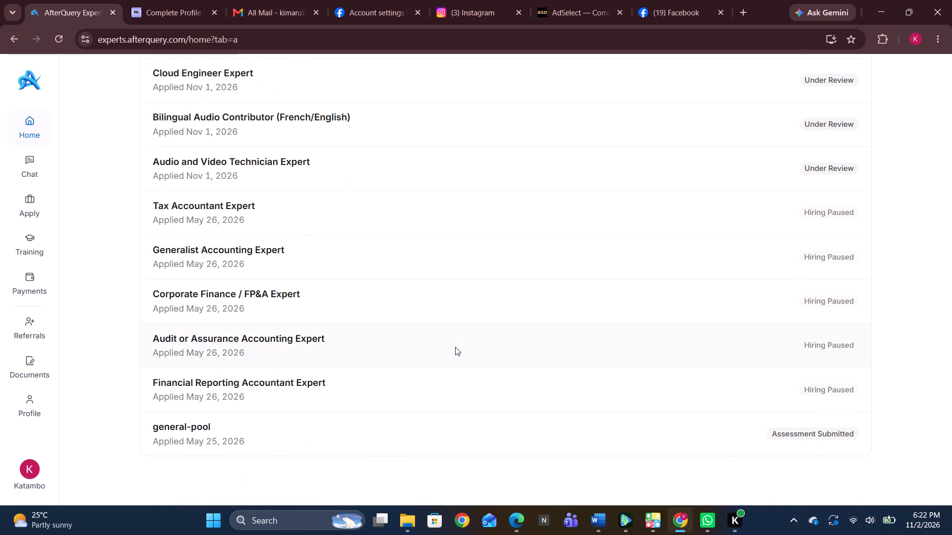
{"action": "left_click", "coordinate": [317, 422]}
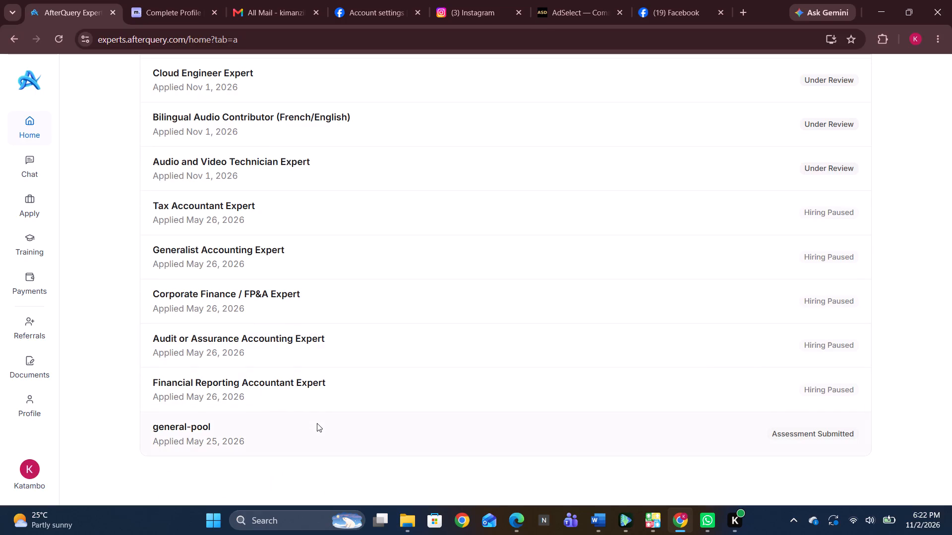
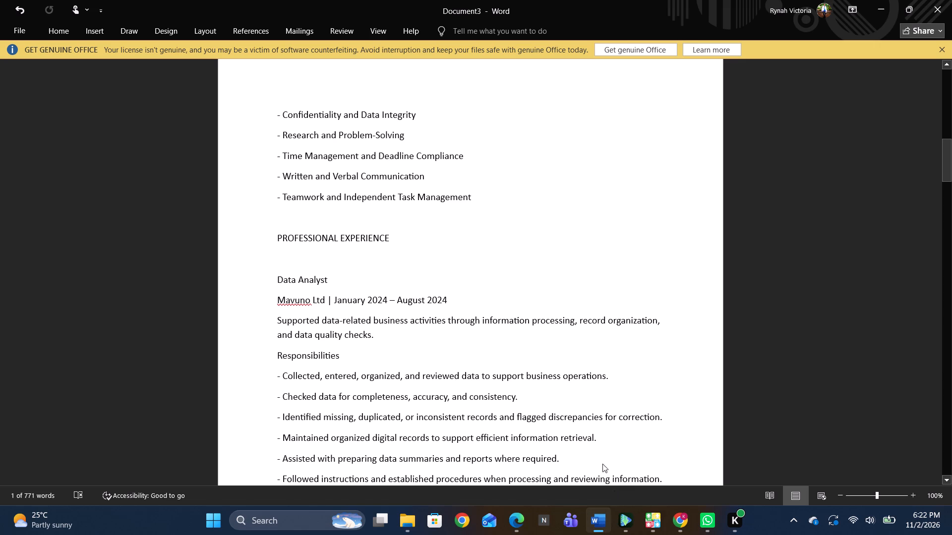
Read through the CV document from Professional Experience to the References heading, and back up to the name heading.
{"action": "scroll", "coordinate": [342, 285], "scroll_direction": "down", "scroll_amount": 3}
{"action": "scroll", "coordinate": [490, 384], "scroll_direction": "down", "scroll_amount": 6}
{"action": "scroll", "coordinate": [326, 333], "scroll_direction": "down", "scroll_amount": 9}
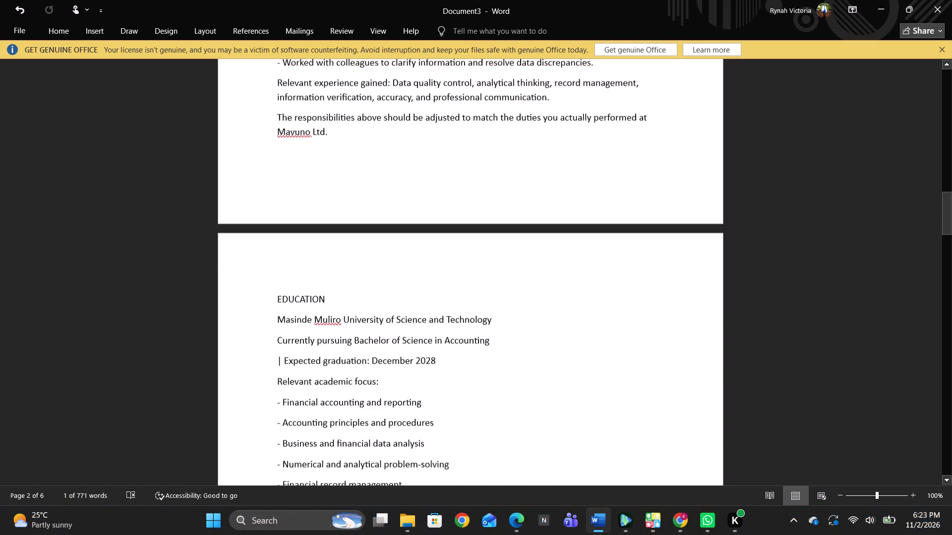
{"action": "scroll", "coordinate": [361, 340], "scroll_direction": "down", "scroll_amount": 6}
{"action": "scroll", "coordinate": [361, 340], "scroll_direction": "down", "scroll_amount": 15}
{"action": "scroll", "coordinate": [408, 338], "scroll_direction": "up", "scroll_amount": 1}
{"action": "scroll", "coordinate": [408, 338], "scroll_direction": "down", "scroll_amount": 12}
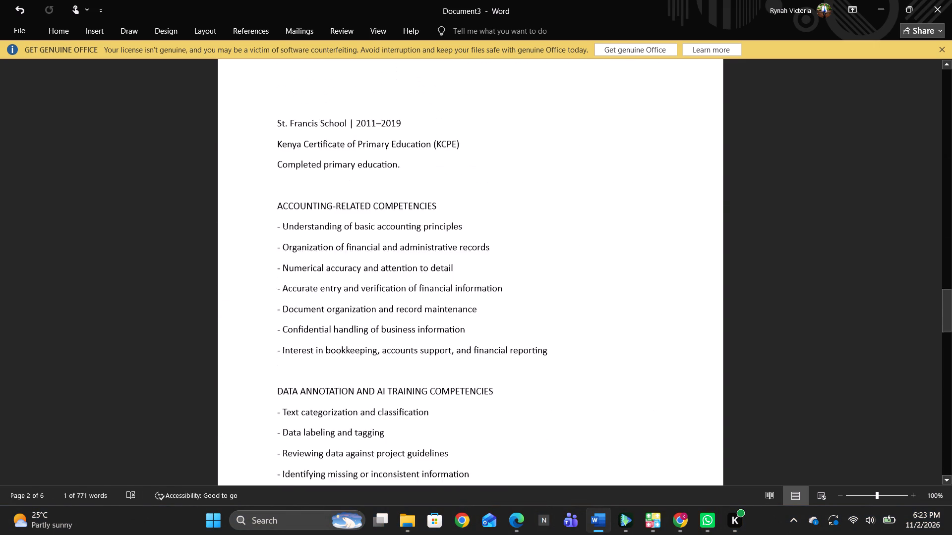
{"action": "scroll", "coordinate": [414, 342], "scroll_direction": "down", "scroll_amount": 8}
{"action": "scroll", "coordinate": [414, 342], "scroll_direction": "up", "scroll_amount": 4}
{"action": "scroll", "coordinate": [414, 342], "scroll_direction": "down", "scroll_amount": 20}
{"action": "scroll", "coordinate": [414, 342], "scroll_direction": "down", "scroll_amount": 3}
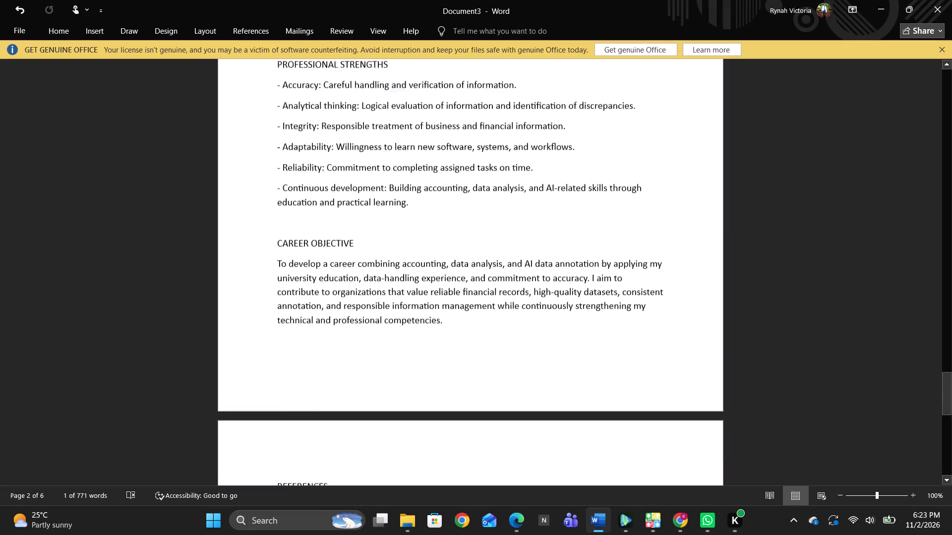
{"action": "scroll", "coordinate": [415, 342], "scroll_direction": "down", "scroll_amount": 13}
{"action": "scroll", "coordinate": [445, 346], "scroll_direction": "up", "scroll_amount": 5}
{"action": "scroll", "coordinate": [445, 346], "scroll_direction": "down", "scroll_amount": 1}
{"action": "scroll", "coordinate": [445, 346], "scroll_direction": "up", "scroll_amount": 20}
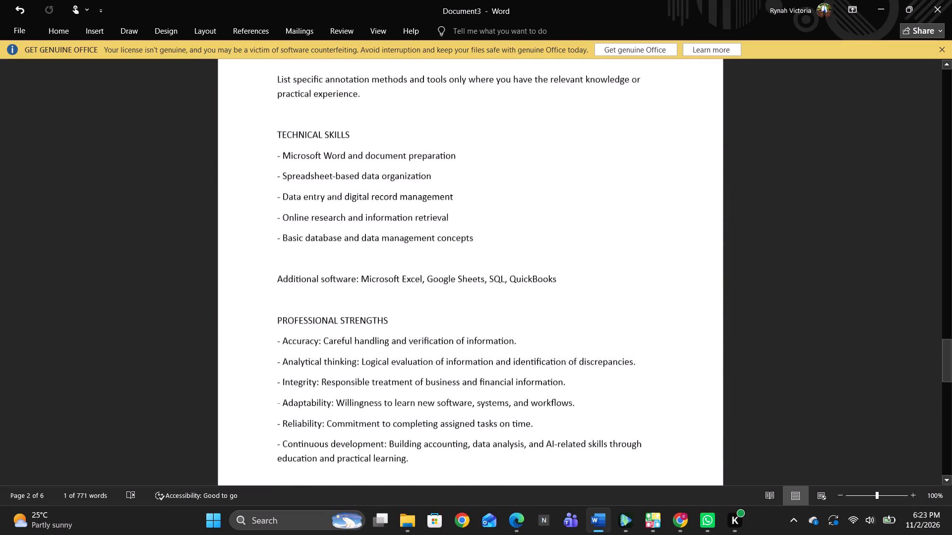
{"action": "scroll", "coordinate": [454, 349], "scroll_direction": "up", "scroll_amount": 1}
{"action": "scroll", "coordinate": [454, 349], "scroll_direction": "down", "scroll_amount": 1}
{"action": "scroll", "coordinate": [454, 349], "scroll_direction": "up", "scroll_amount": 14}
{"action": "scroll", "coordinate": [454, 349], "scroll_direction": "down", "scroll_amount": 1}
{"action": "scroll", "coordinate": [454, 349], "scroll_direction": "up", "scroll_amount": 20}
{"action": "scroll", "coordinate": [454, 349], "scroll_direction": "up", "scroll_amount": 7}
{"action": "scroll", "coordinate": [456, 349], "scroll_direction": "down", "scroll_amount": 1}
{"action": "scroll", "coordinate": [456, 349], "scroll_direction": "up", "scroll_amount": 3}
{"action": "scroll", "coordinate": [456, 349], "scroll_direction": "down", "scroll_amount": 1}
{"action": "scroll", "coordinate": [456, 349], "scroll_direction": "up", "scroll_amount": 6}
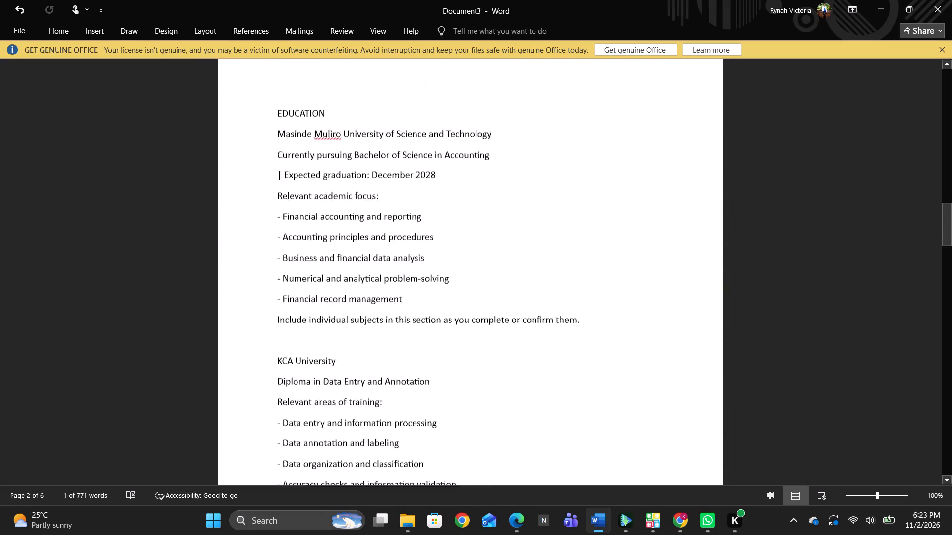
{"action": "scroll", "coordinate": [456, 349], "scroll_direction": "up", "scroll_amount": 10}
{"action": "scroll", "coordinate": [456, 349], "scroll_direction": "down", "scroll_amount": 1}
{"action": "scroll", "coordinate": [456, 349], "scroll_direction": "up", "scroll_amount": 13}
{"action": "scroll", "coordinate": [458, 349], "scroll_direction": "up", "scroll_amount": 8}
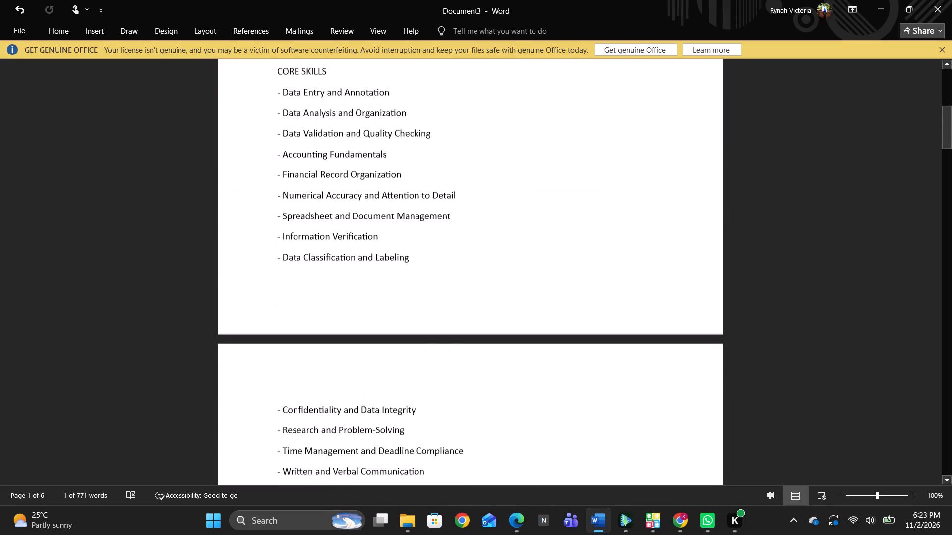
{"action": "scroll", "coordinate": [458, 349], "scroll_direction": "up", "scroll_amount": 12}
{"action": "scroll", "coordinate": [458, 349], "scroll_direction": "down", "scroll_amount": 1}
{"action": "scroll", "coordinate": [458, 349], "scroll_direction": "up", "scroll_amount": 7}
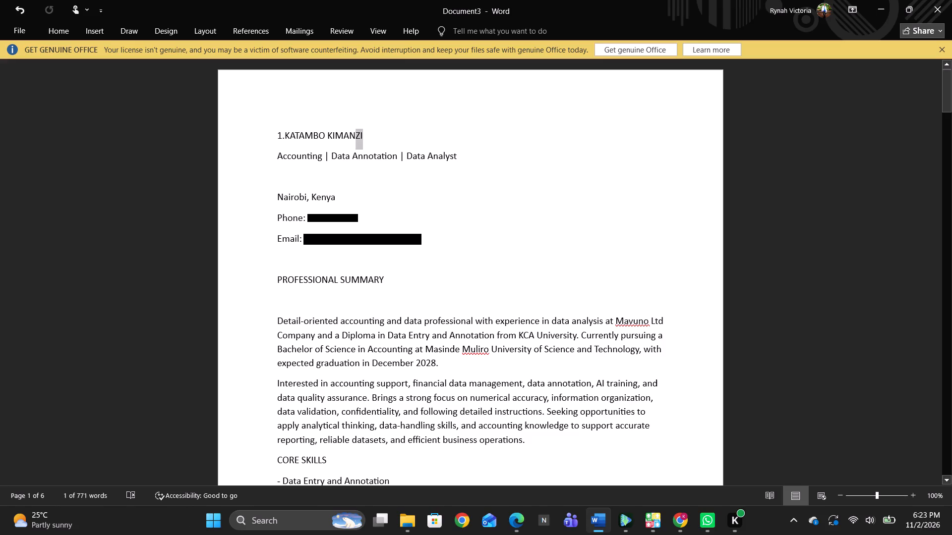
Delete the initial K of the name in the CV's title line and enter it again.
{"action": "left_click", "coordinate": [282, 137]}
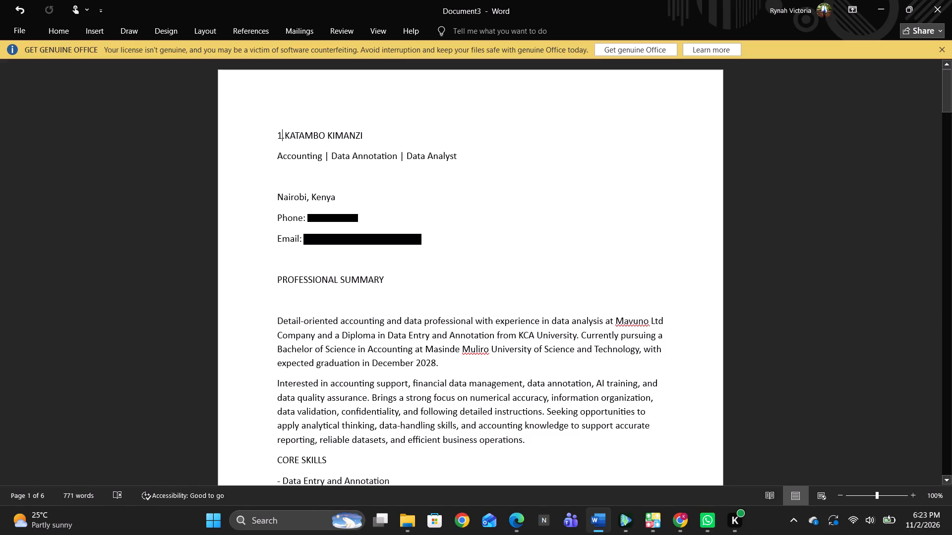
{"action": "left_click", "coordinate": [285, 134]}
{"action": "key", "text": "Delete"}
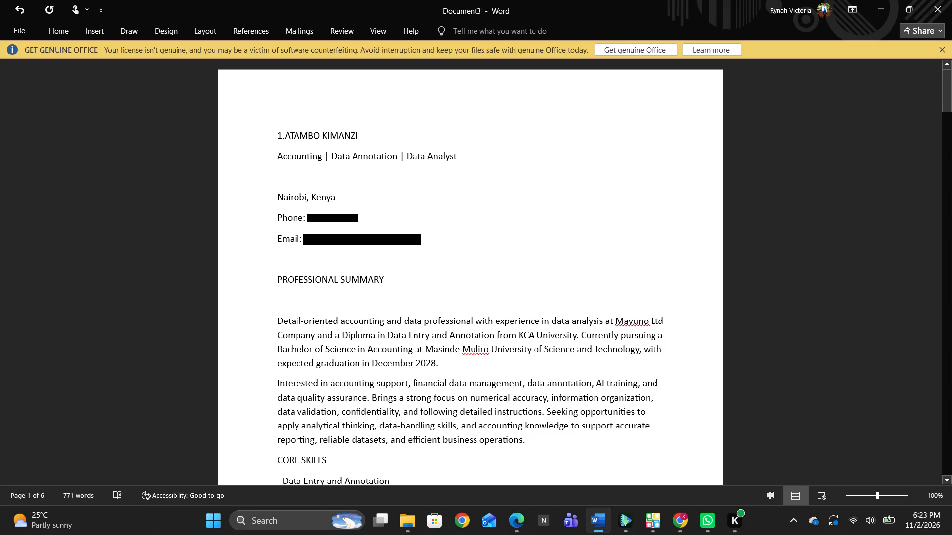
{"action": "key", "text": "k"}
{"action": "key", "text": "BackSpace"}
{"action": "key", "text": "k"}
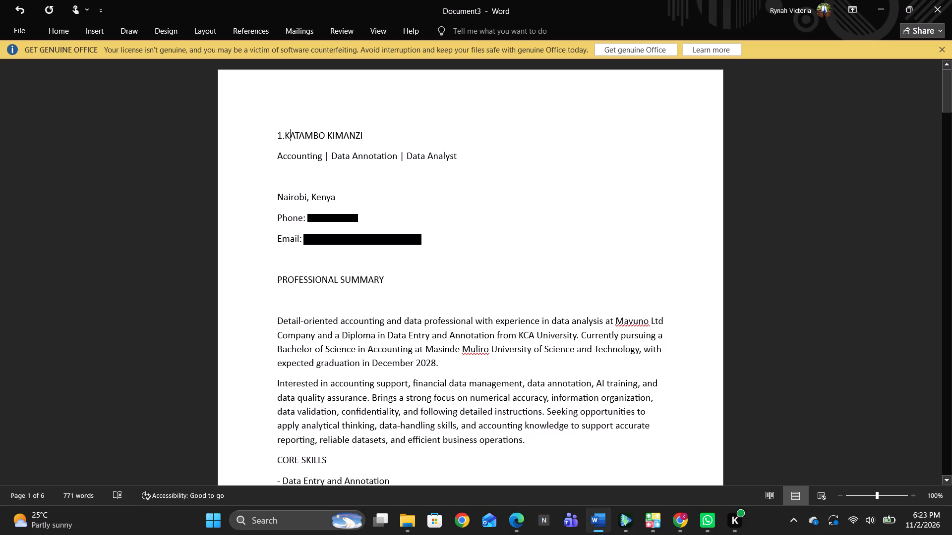
Delete the "Confidentiality and Data Integrity" bullet from the Core Skills list.
{"action": "scroll", "coordinate": [302, 198], "scroll_direction": "down", "scroll_amount": 1}
{"action": "scroll", "coordinate": [348, 280], "scroll_direction": "down", "scroll_amount": 4}
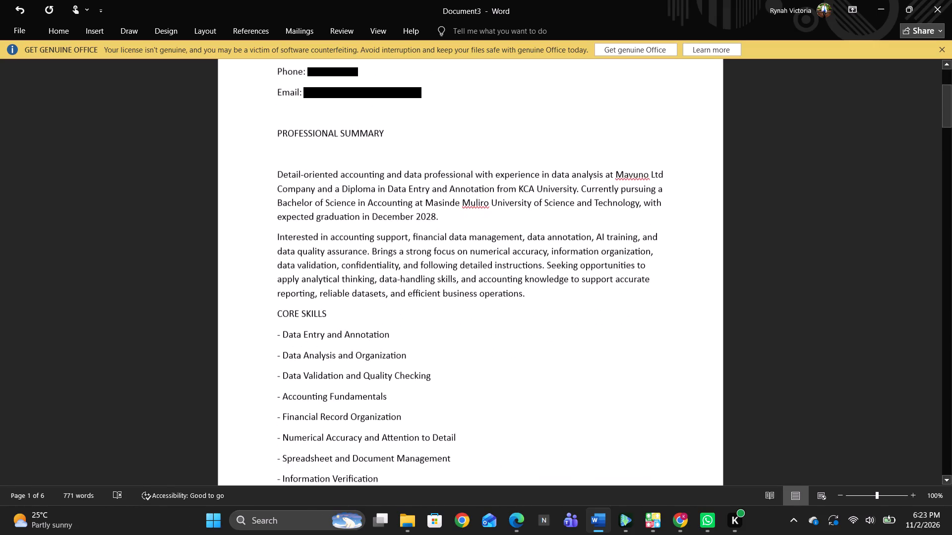
{"action": "scroll", "coordinate": [344, 314], "scroll_direction": "down", "scroll_amount": 7}
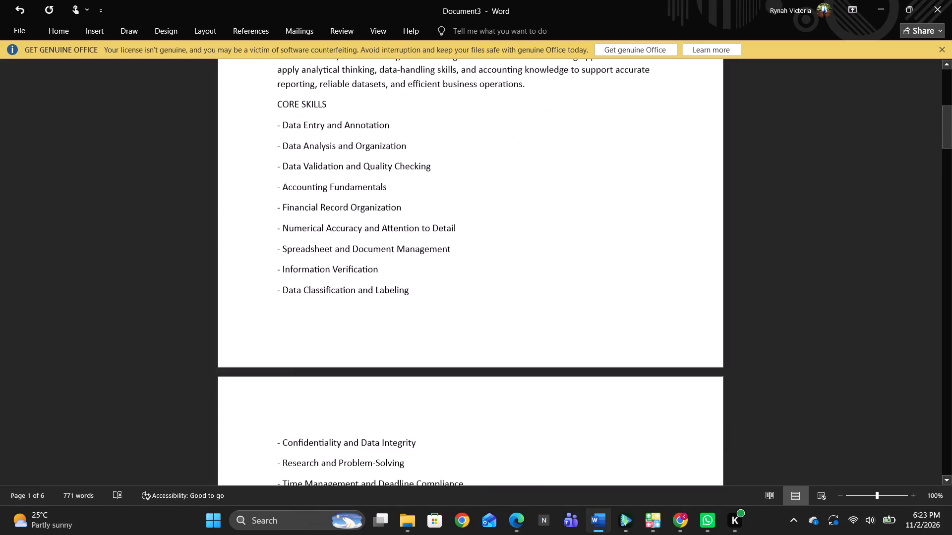
{"action": "scroll", "coordinate": [344, 314], "scroll_direction": "down", "scroll_amount": 5}
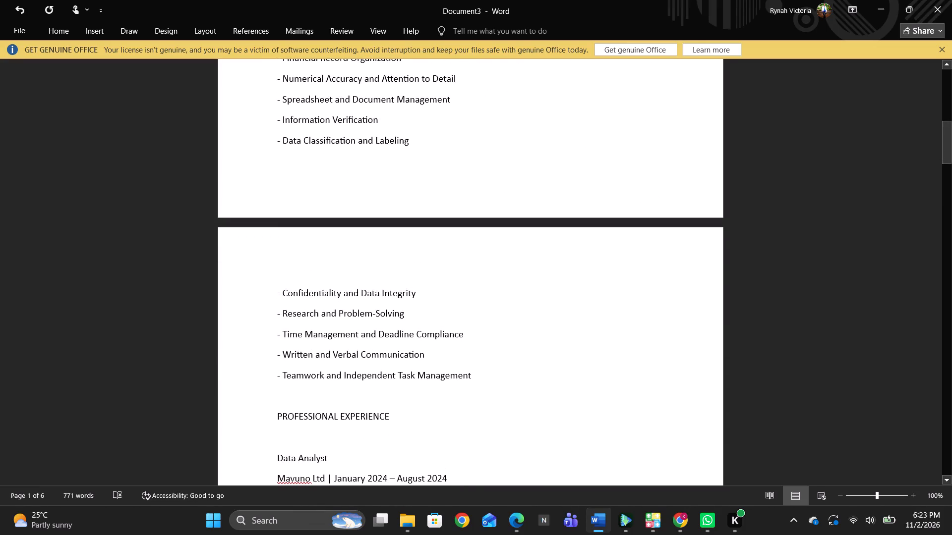
{"action": "left_click_drag", "start_coordinate": [275, 290], "coordinate": [423, 312]}
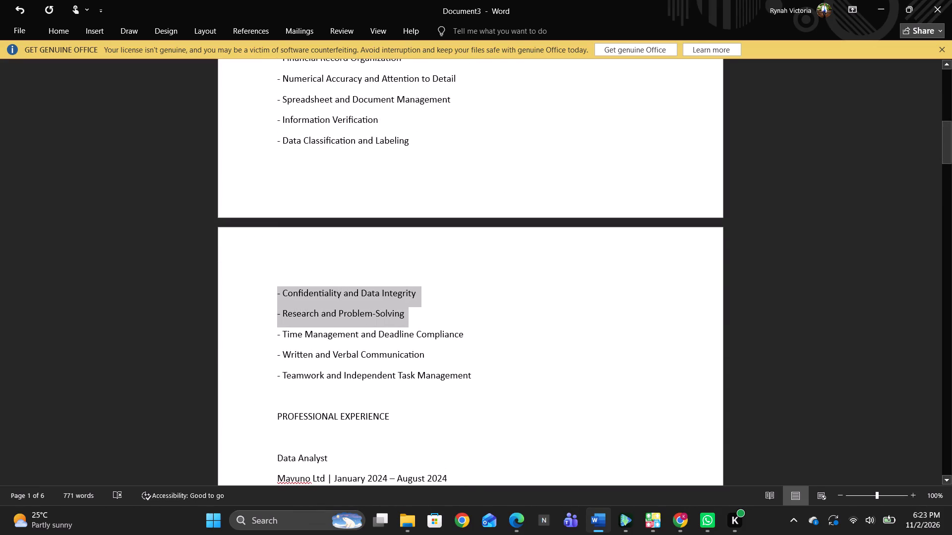
{"action": "left_click_drag", "start_coordinate": [423, 312], "coordinate": [423, 298]}
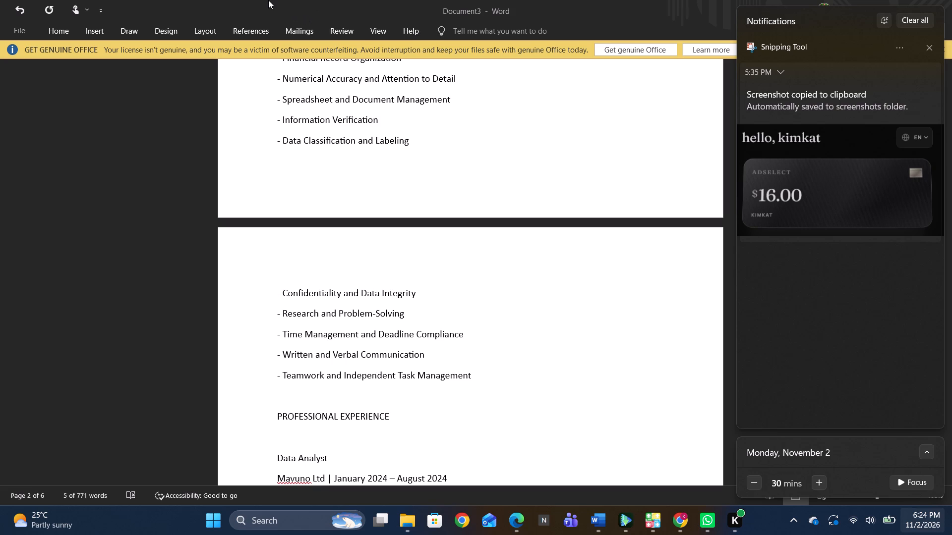
{"action": "left_click_drag", "start_coordinate": [313, 47], "coordinate": [320, 52]}
{"action": "left_click", "coordinate": [322, 53]}
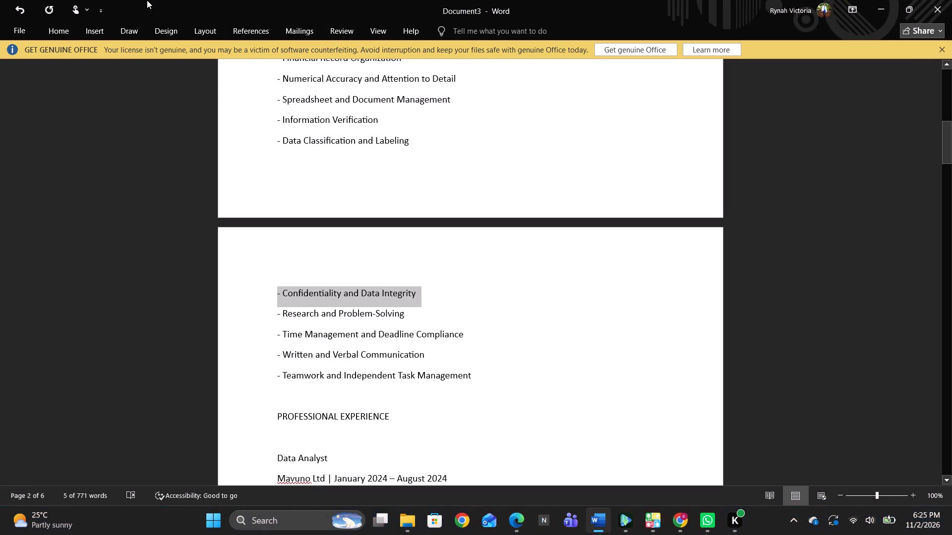
{"action": "double_click", "coordinate": [98, 3]}
{"action": "right_click_drag", "start_coordinate": [83, 8], "coordinate": [42, 22]}
{"action": "left_click", "coordinate": [65, 8]}
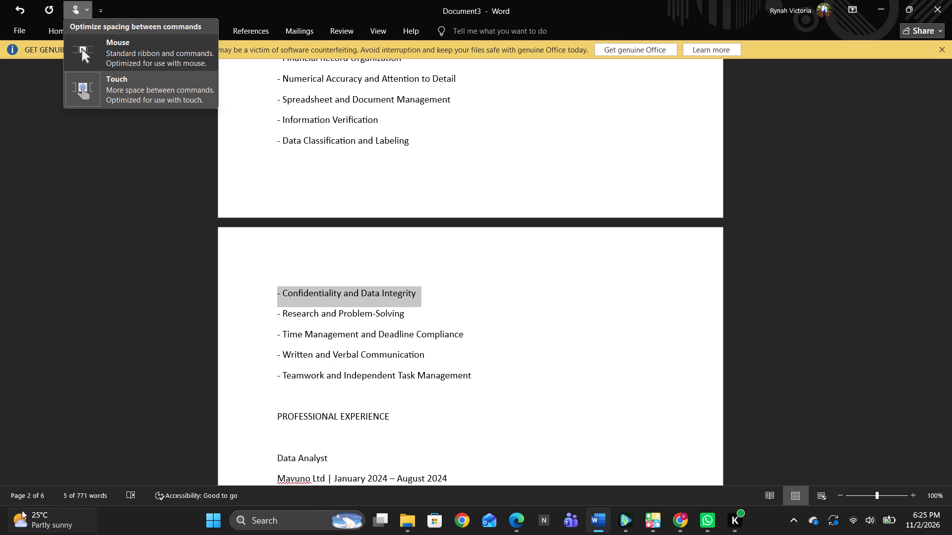
{"action": "key", "text": "Delete"}
{"action": "left_click", "coordinate": [381, 291]}
{"action": "left_click", "coordinate": [381, 302]}
{"action": "key", "text": "Delete"}
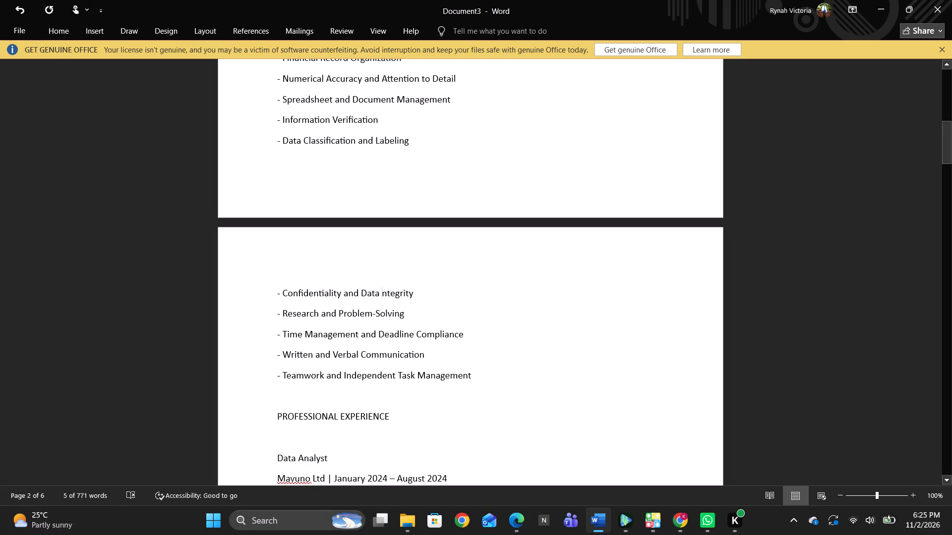
{"action": "left_click_drag", "start_coordinate": [417, 294], "coordinate": [398, 296]}
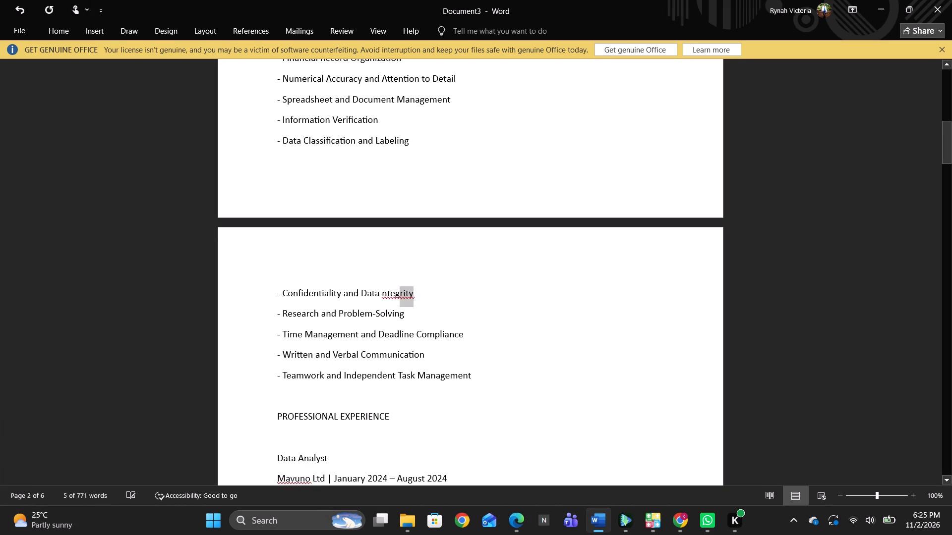
{"action": "left_click_drag", "start_coordinate": [274, 291], "coordinate": [414, 301]}
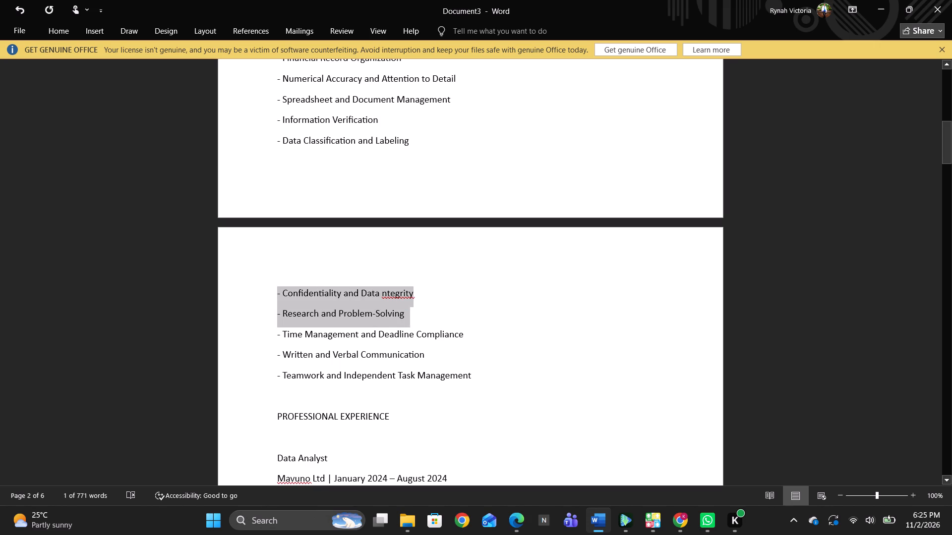
{"action": "left_click_drag", "start_coordinate": [414, 301], "coordinate": [418, 294]}
{"action": "key", "text": "Delete"}
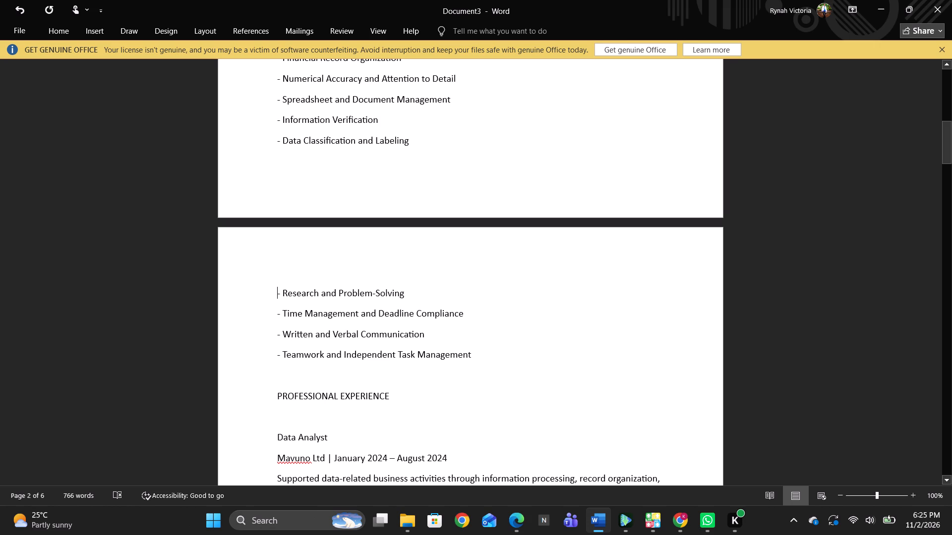
Delete the "Information Verification" bullet from the Core Skills list.
{"action": "left_click_drag", "start_coordinate": [384, 121], "coordinate": [272, 125]}
{"action": "key", "text": "Delete"}
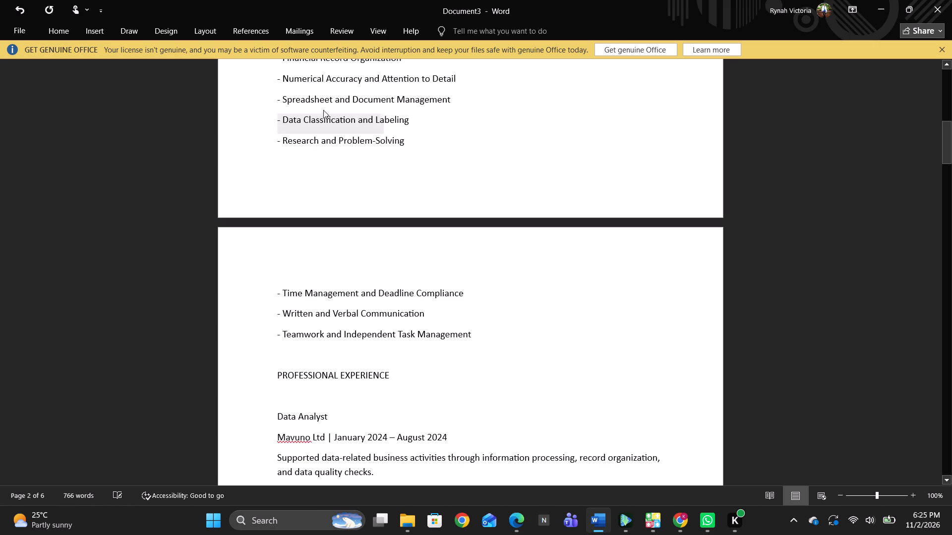
Delete the "Numerical Accuracy and Attention to Detail" bullet with its dash, keeping "Spreadsheet and Document Management" on its own line.
{"action": "scroll", "coordinate": [343, 103], "scroll_direction": "up", "scroll_amount": 2}
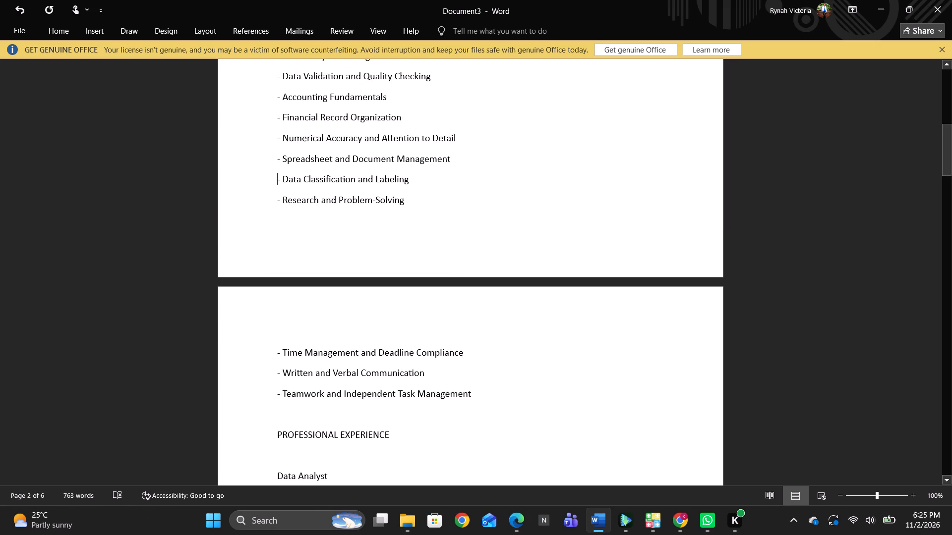
{"action": "left_click_drag", "start_coordinate": [456, 138], "coordinate": [297, 142]}
{"action": "key", "text": "Delete"}
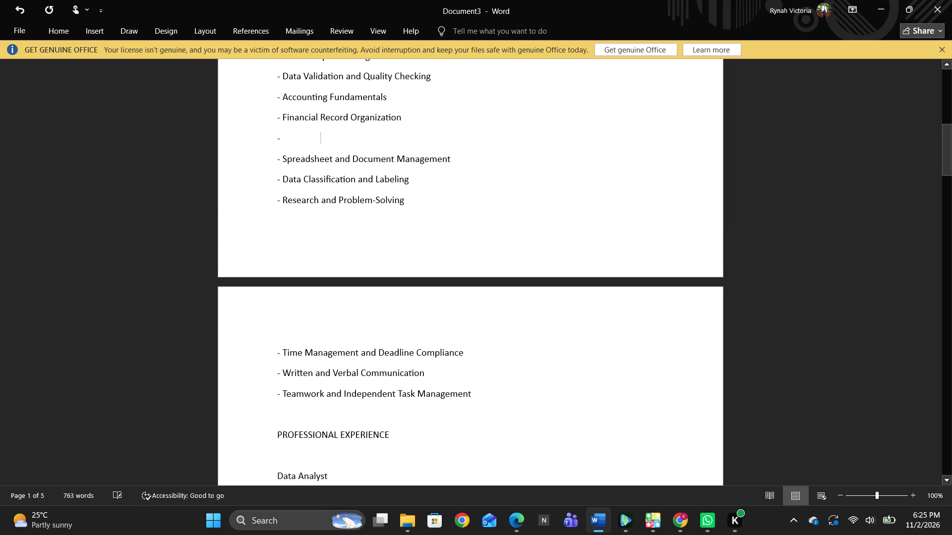
{"action": "key", "text": "Delete"}
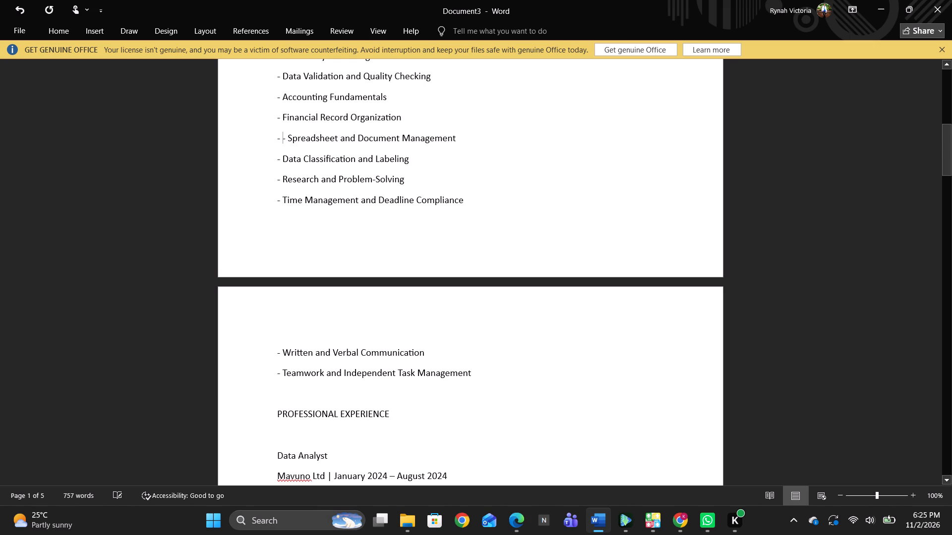
{"action": "left_click", "coordinate": [280, 136]}
{"action": "key", "text": "BackSpace"}
{"action": "key", "text": "BackSpace"}
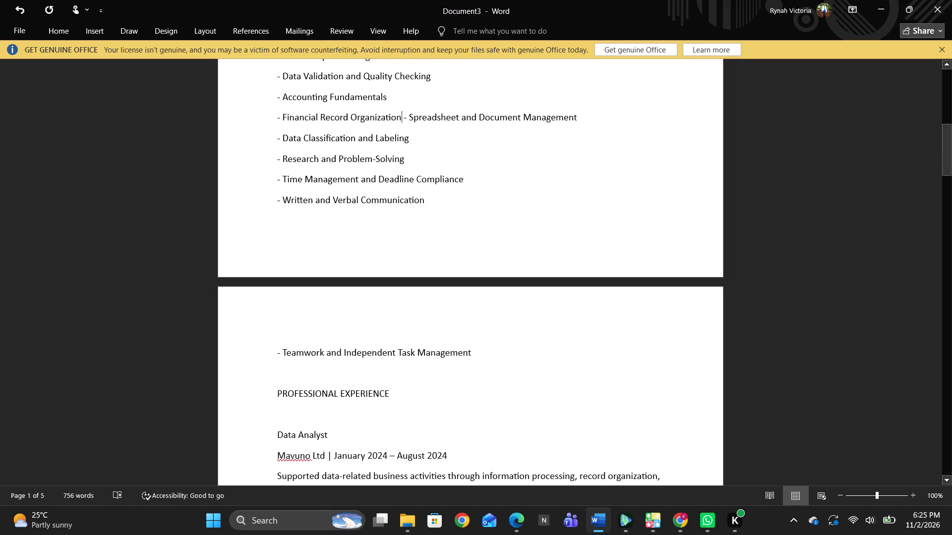
{"action": "key", "text": "Return"}
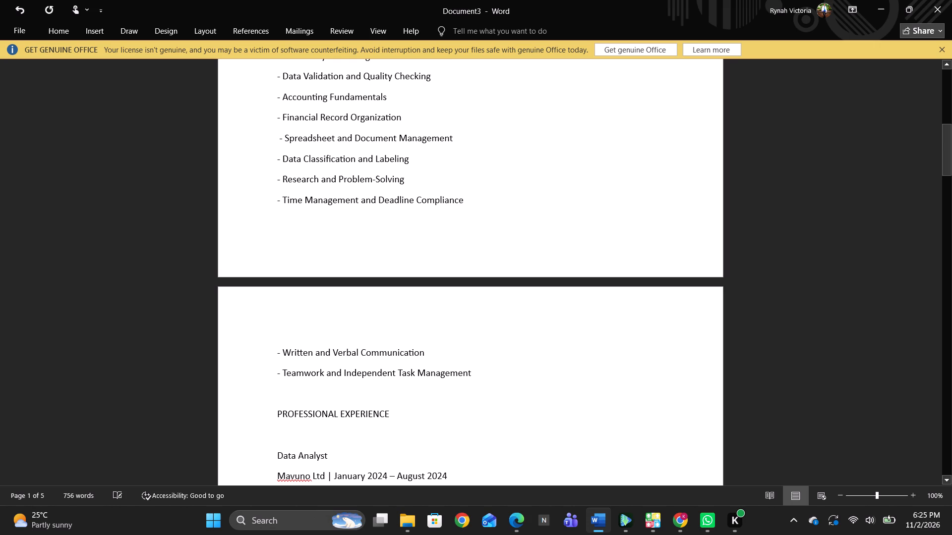
Delete the last four Data Analyst responsibility bullets, from "Followed instructions and established procedures" through "Worked with colleagues".
{"action": "scroll", "coordinate": [326, 115], "scroll_direction": "up", "scroll_amount": 2}
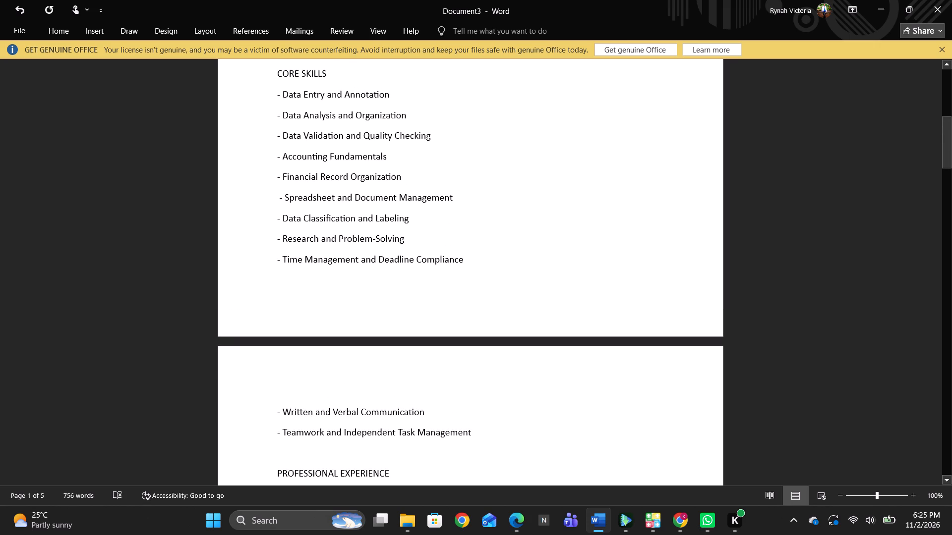
{"action": "scroll", "coordinate": [302, 313], "scroll_direction": "down", "scroll_amount": 3}
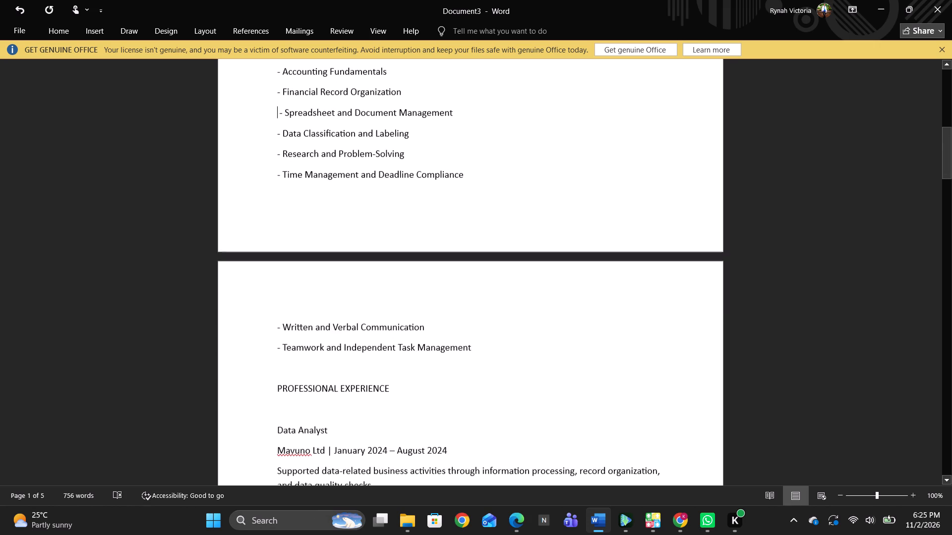
{"action": "scroll", "coordinate": [316, 337], "scroll_direction": "down", "scroll_amount": 7}
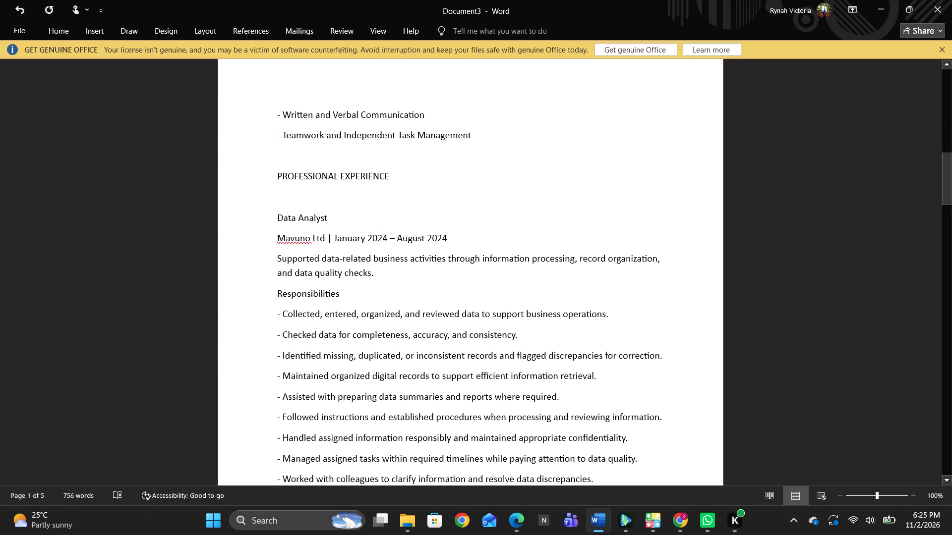
{"action": "scroll", "coordinate": [315, 337], "scroll_direction": "down", "scroll_amount": 1}
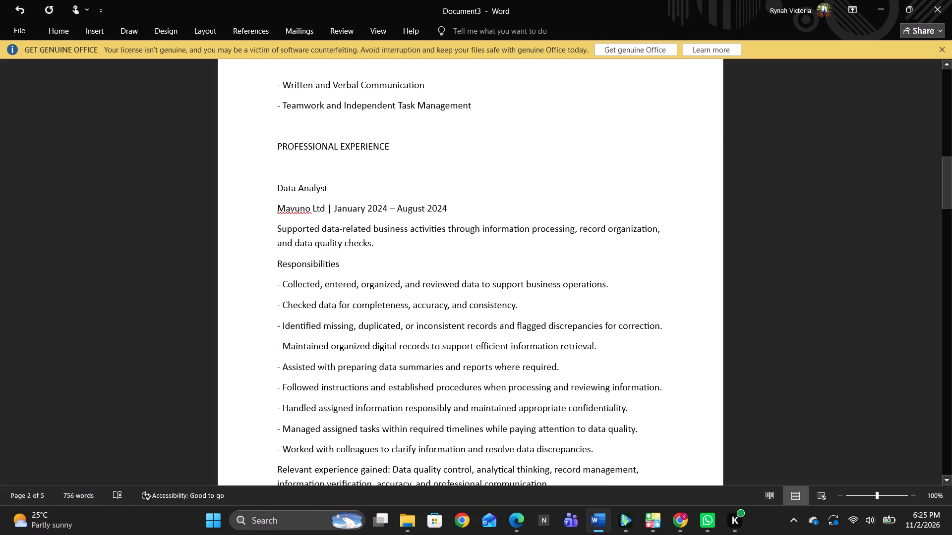
{"action": "scroll", "coordinate": [357, 369], "scroll_direction": "down", "scroll_amount": 5}
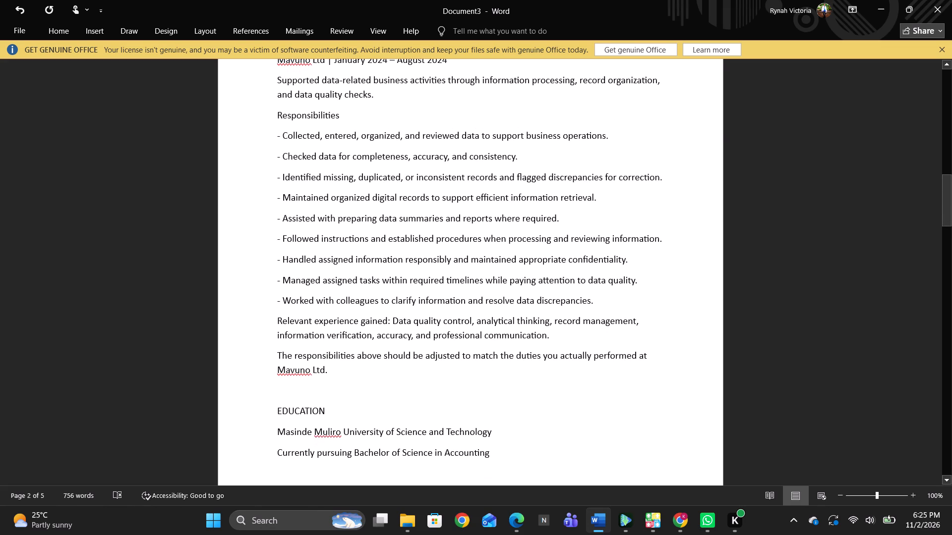
{"action": "left_click_drag", "start_coordinate": [270, 240], "coordinate": [286, 247]}
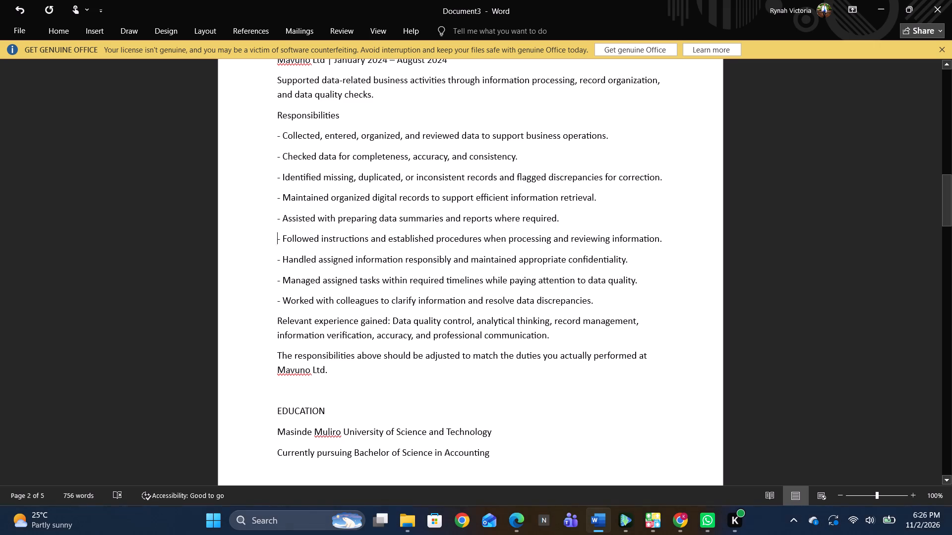
{"action": "left_click_drag", "start_coordinate": [286, 247], "coordinate": [584, 299]}
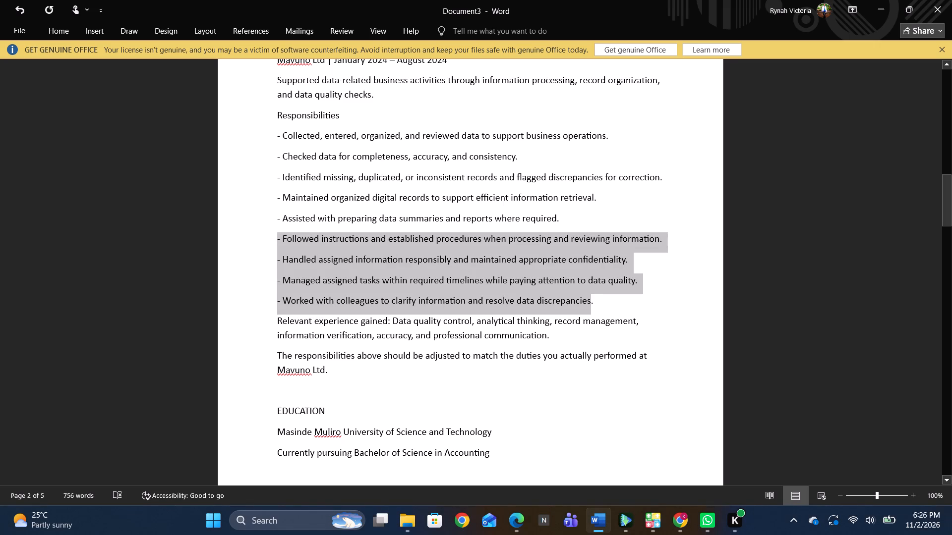
{"action": "left_click_drag", "start_coordinate": [584, 299], "coordinate": [597, 298]}
{"action": "key", "text": "BackSpace"}
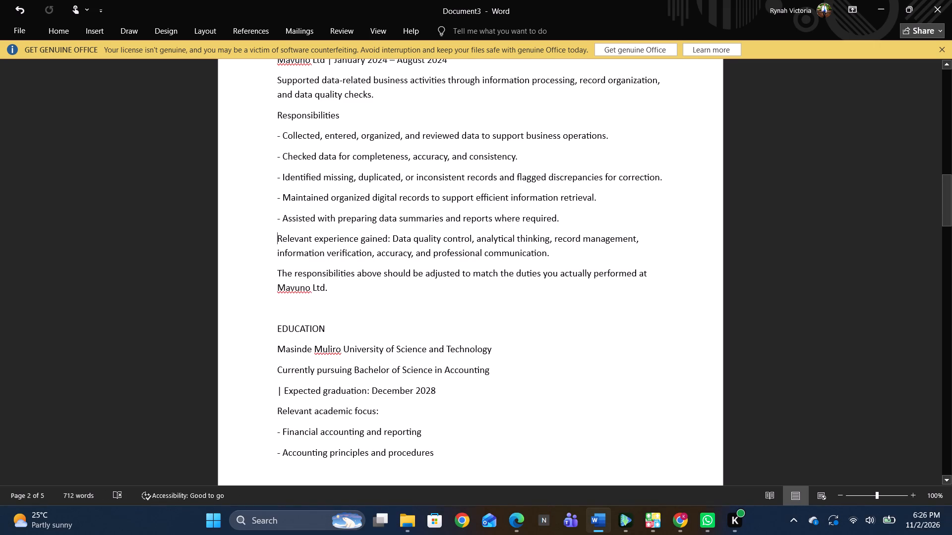
Delete the note "Include individual subjects in this section as you complete or confirm them." from the Education section.
{"action": "scroll", "coordinate": [309, 364], "scroll_direction": "down", "scroll_amount": 4}
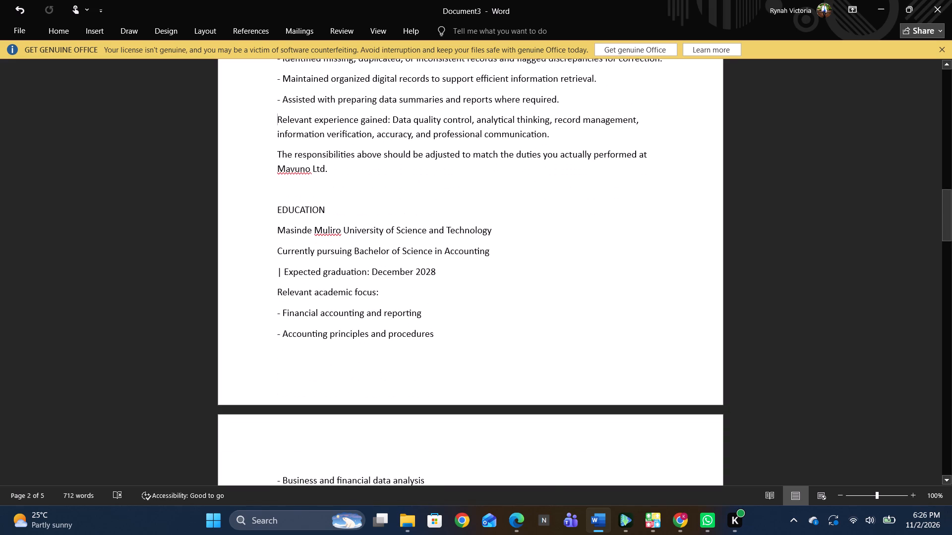
{"action": "scroll", "coordinate": [309, 364], "scroll_direction": "down", "scroll_amount": 6}
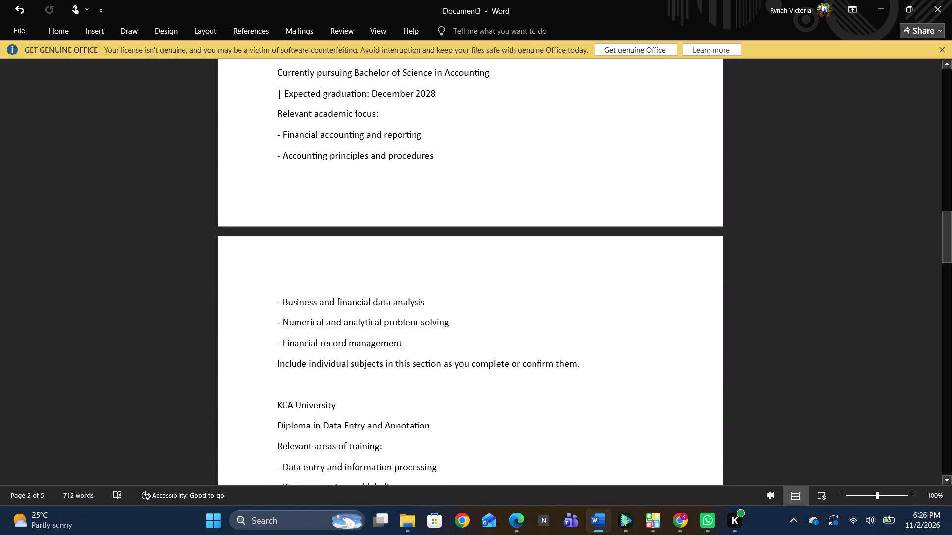
{"action": "left_click_drag", "start_coordinate": [580, 366], "coordinate": [256, 373]}
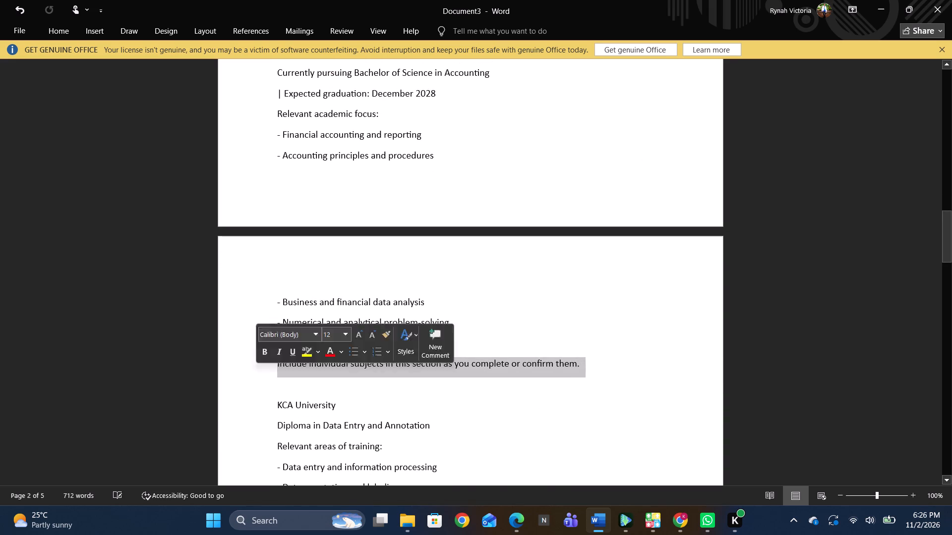
{"action": "key", "text": "BackSpace"}
Delete the "Completion year: [Insert year]" text below the KCA University training areas.
{"action": "scroll", "coordinate": [285, 288], "scroll_direction": "down", "scroll_amount": 2}
{"action": "scroll", "coordinate": [370, 401], "scroll_direction": "down", "scroll_amount": 4}
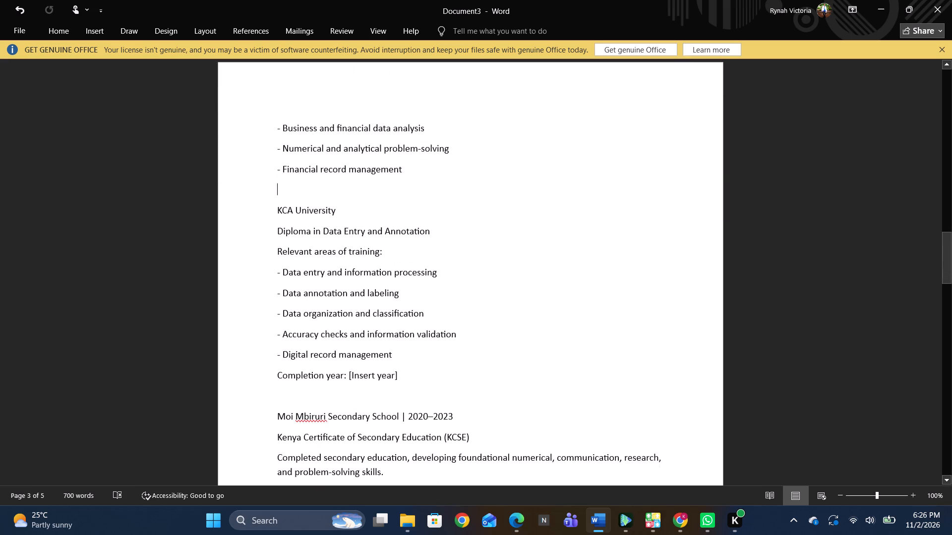
{"action": "left_click", "coordinate": [404, 375]}
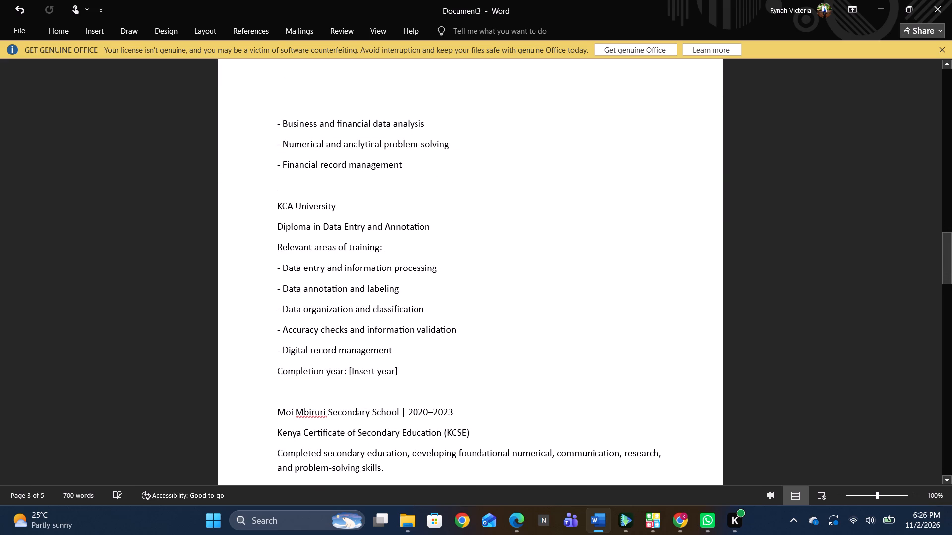
{"action": "key", "text": "BackSpace"}
{"action": "key", "text": "BackSpace"}
{"action": "key", "text": "BackSpace"}
{"action": "key", "text": "BackSpace"}
{"action": "key", "text": "BackSpace"}
{"action": "key", "text": "BackSpace"}
{"action": "key", "text": "BackSpace"}
{"action": "key", "text": "BackSpace"}
{"action": "key", "text": "BackSpace"}
{"action": "key", "text": "BackSpace"}
{"action": "key", "text": "BackSpace"}
{"action": "key", "text": "BackSpace"}
{"action": "key", "text": "BackSpace"}
{"action": "key", "text": "BackSpace"}
{"action": "key", "text": "BackSpace"}
{"action": "key", "text": "BackSpace"}
{"action": "key", "text": "BackSpace"}
{"action": "key", "text": "BackSpace"}
{"action": "key", "text": "BackSpace"}
{"action": "key", "text": "BackSpace"}
{"action": "key", "text": "BackSpace"}
{"action": "key", "text": "BackSpace"}
{"action": "key", "text": "BackSpace"}
{"action": "key", "text": "BackSpace"}
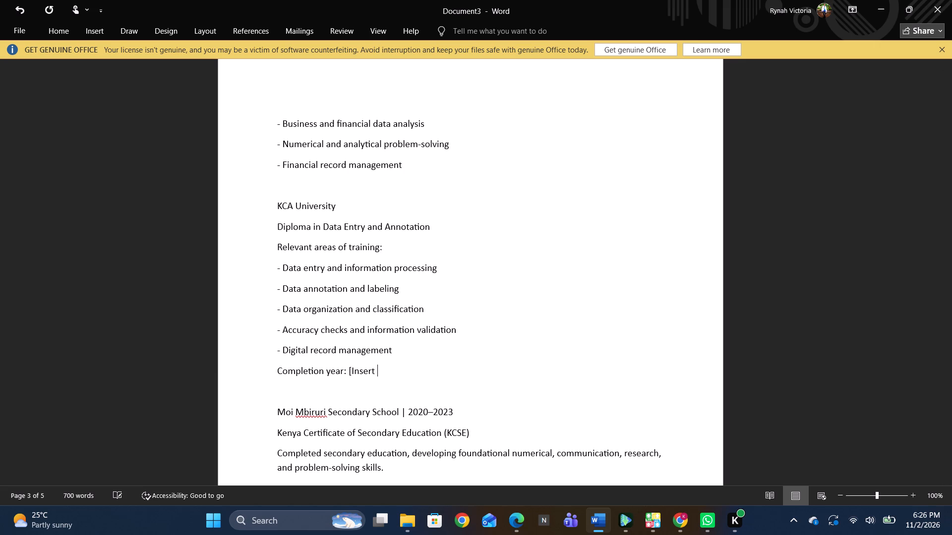
{"action": "key", "text": "BackSpace"}
{"action": "key", "text": "BackSpace"}
Add the date 10/01/2024 after "KCA University", separated from the name by a wide run of spaces.
{"action": "left_click", "coordinate": [387, 204]}
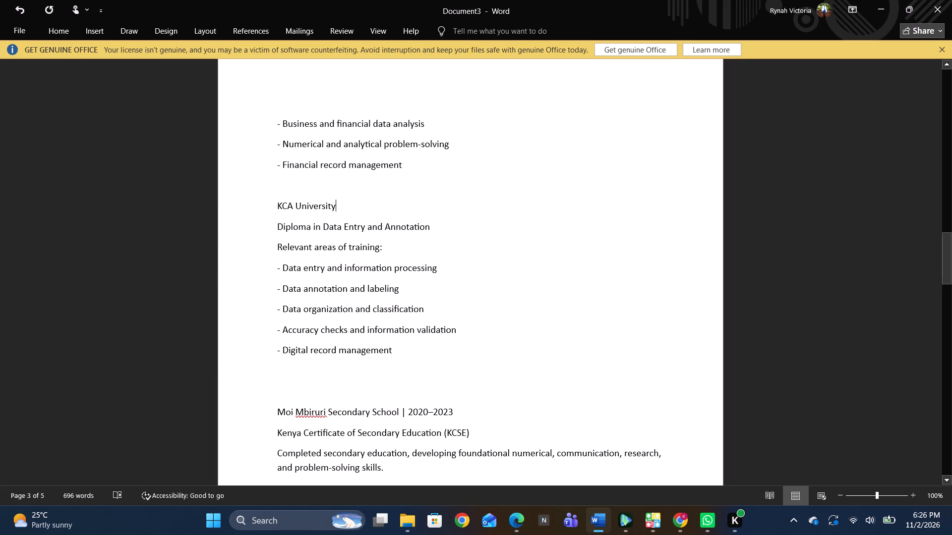
{"action": "key", "text": "space"}
{"action": "key", "text": "space"}
{"action": "key", "text": "space"}
{"action": "key", "text": "space"}
{"action": "key", "text": "space"}
{"action": "key", "text": "space"}
{"action": "key", "text": "space"}
{"action": "key", "text": "space"}
{"action": "key", "text": "space"}
{"action": "key", "text": "space"}
{"action": "key", "text": "space"}
{"action": "key", "text": "space"}
{"action": "key", "text": "space"}
{"action": "key", "text": "space"}
{"action": "key", "text": "space"}
{"action": "key", "text": "space"}
{"action": "key", "text": "space"}
{"action": "key", "text": "space"}
{"action": "key", "text": "space"}
{"action": "key", "text": "space"}
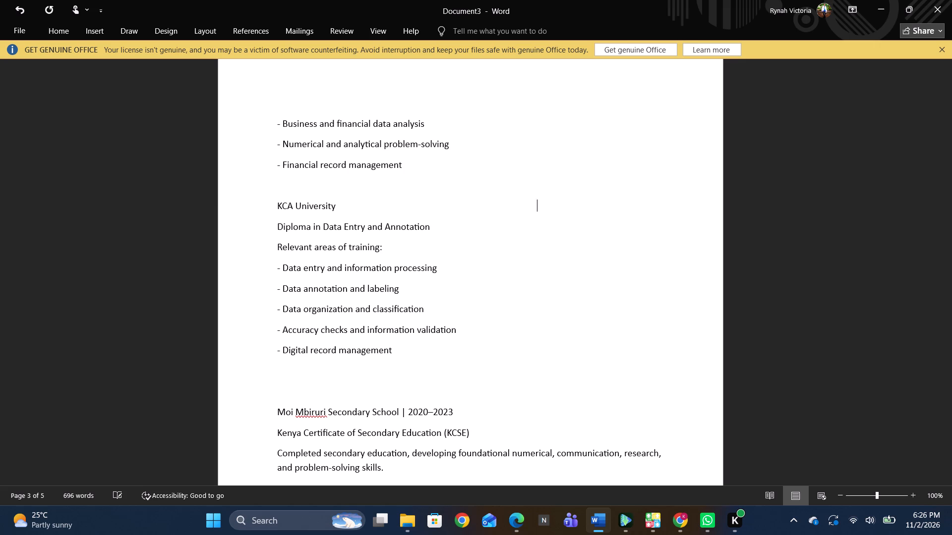
{"action": "key", "text": "space"}
{"action": "key", "text": "space"}
{"action": "key", "text": "space"}
{"action": "key", "text": "space"}
{"action": "type", "text": "01"}
{"action": "key", "text": "slash"}
{"action": "key", "text": "0"}
{"action": "key", "text": "1"}
{"action": "key", "text": "BackSpace"}
{"action": "key", "text": "BackSpace"}
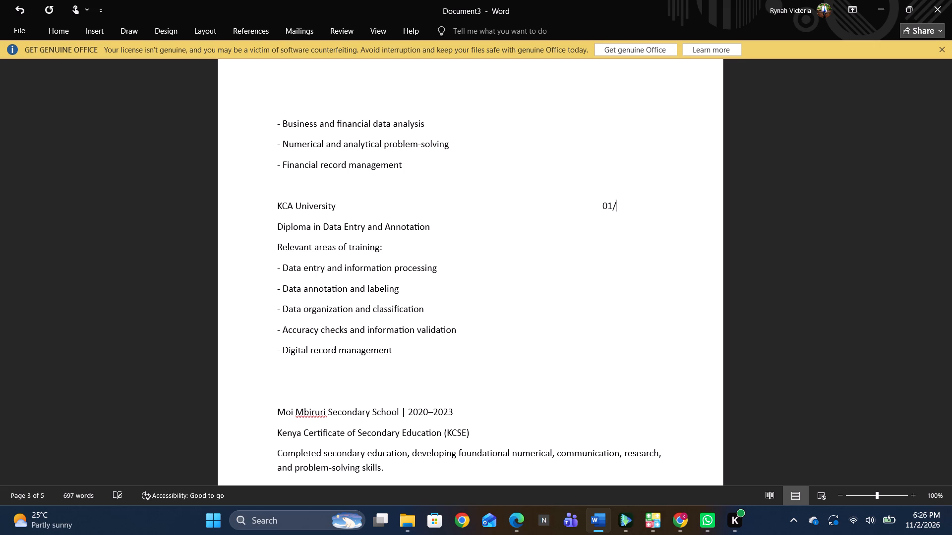
{"action": "type", "text": "10"}
{"action": "key", "text": "slash"}
{"action": "key", "text": "BackSpace"}
{"action": "key", "text": "BackSpace"}
{"action": "key", "text": "BackSpace"}
{"action": "key", "text": "BackSpace"}
{"action": "key", "text": "BackSpace"}
{"action": "key", "text": "BackSpace"}
{"action": "key", "text": "space"}
{"action": "key", "text": "space"}
{"action": "type", "text": "10"}
{"action": "key", "text": "slash"}
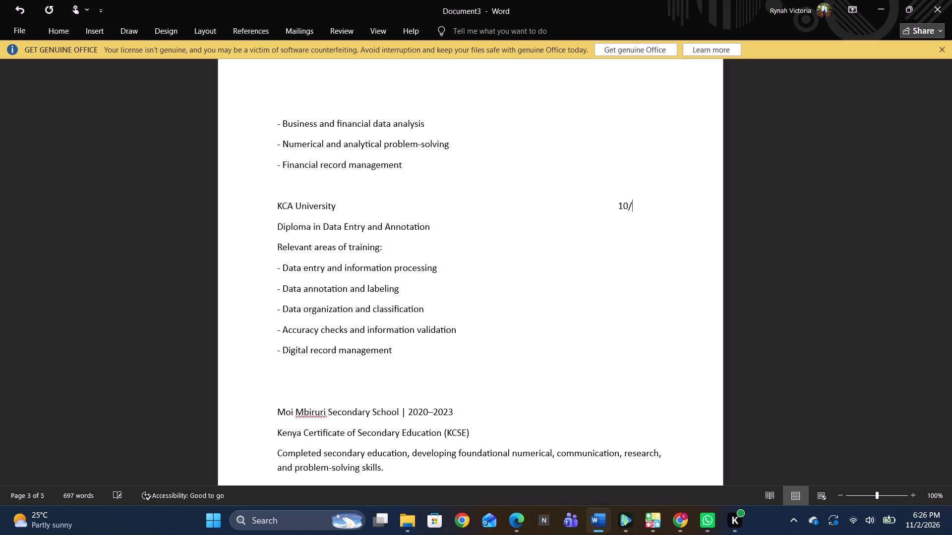
{"action": "type", "text": "01"}
{"action": "key", "text": "slash"}
{"action": "type", "text": "2024"}
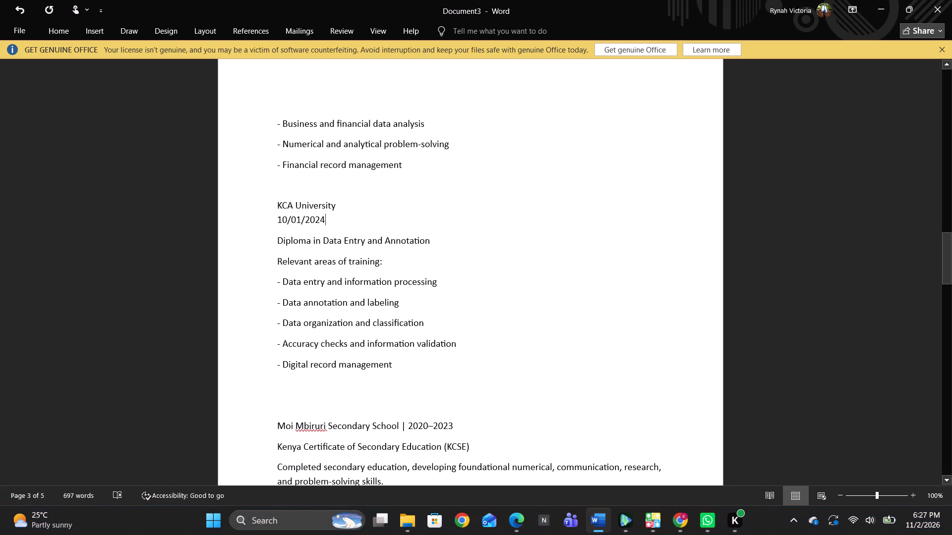
Remove surplus spaces before 10/01/2024 to bring the date back onto the KCA University line with room after it.
{"action": "left_click", "coordinate": [274, 219]}
{"action": "key", "text": "BackSpace"}
{"action": "key", "text": "BackSpace"}
{"action": "key", "text": "BackSpace"}
{"action": "key", "text": "BackSpace"}
{"action": "key", "text": "BackSpace"}
{"action": "key", "text": "BackSpace"}
{"action": "key", "text": "BackSpace"}
{"action": "key", "text": "BackSpace"}
{"action": "key", "text": "BackSpace"}
{"action": "key", "text": "BackSpace"}
{"action": "key", "text": "BackSpace"}
{"action": "key", "text": "BackSpace"}
{"action": "key", "text": "BackSpace"}
{"action": "key", "text": "BackSpace"}
{"action": "key", "text": "BackSpace"}
{"action": "key", "text": "BackSpace"}
{"action": "key", "text": "BackSpace"}
{"action": "key", "text": "BackSpace"}
{"action": "key", "text": "BackSpace"}
{"action": "key", "text": "BackSpace"}
{"action": "key", "text": "BackSpace"}
{"action": "key", "text": "BackSpace"}
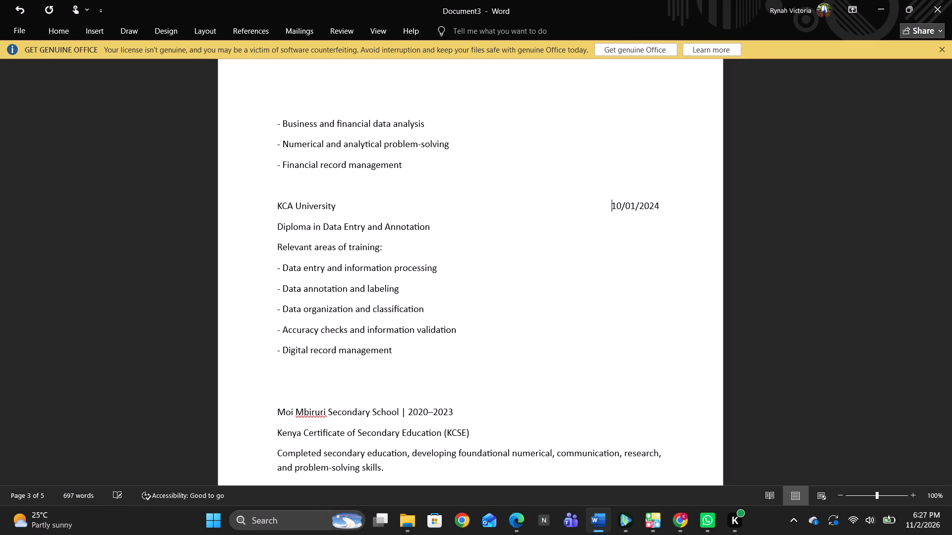
{"action": "key", "text": "BackSpace"}
{"action": "key", "text": "BackSpace"}
{"action": "key", "text": "BackSpace"}
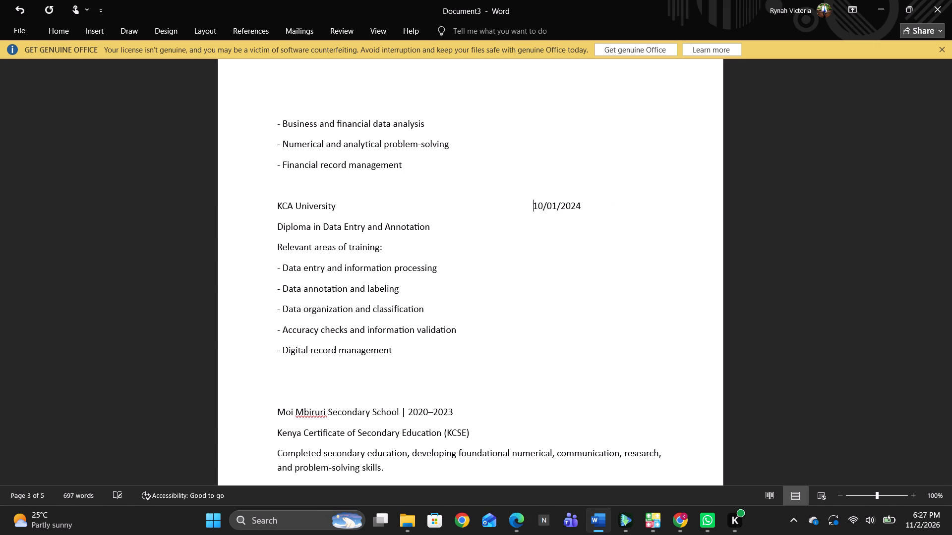
Add a spaced hyphen after 10/01/2024 on the KCA University line to start a date range.
{"action": "left_click", "coordinate": [577, 206]}
{"action": "key", "text": "minus"}
{"action": "key", "text": "minus"}
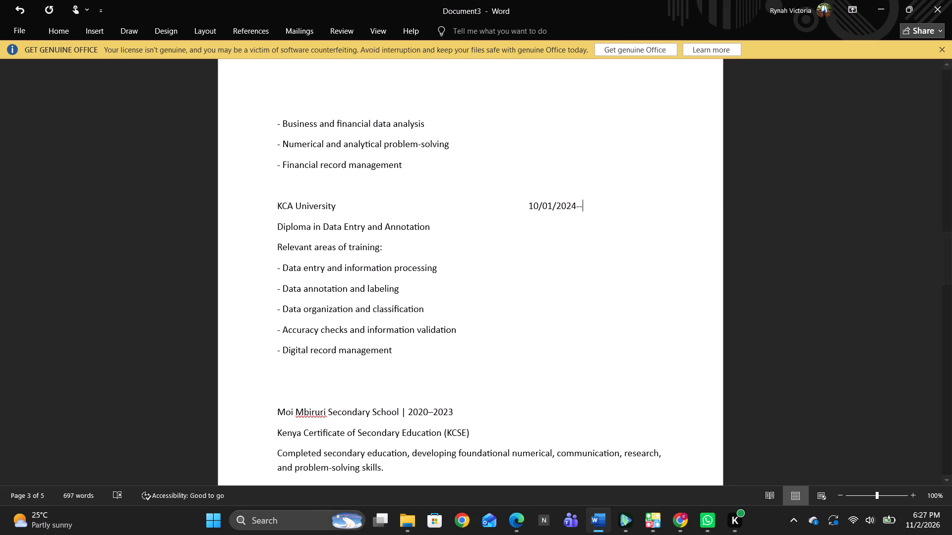
{"action": "key", "text": "BackSpace"}
{"action": "key", "text": "BackSpace"}
{"action": "key", "text": "space"}
{"action": "key", "text": "minus"}
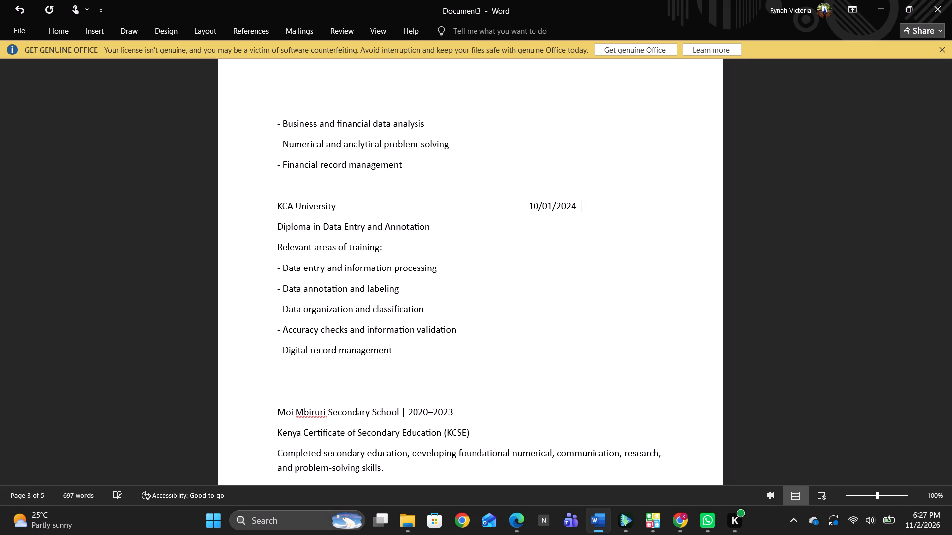
{"action": "key", "text": "space"}
{"action": "triple_click", "coordinate": [617, 453]}
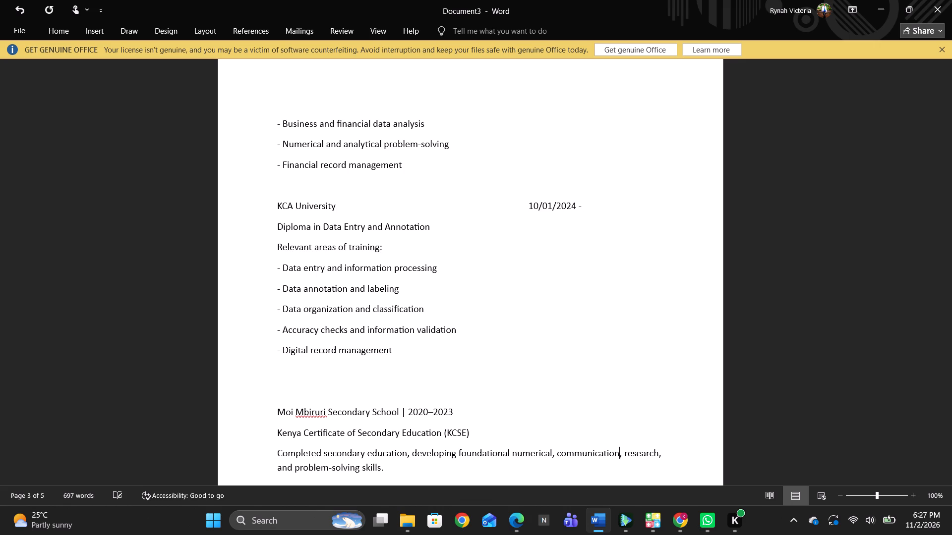
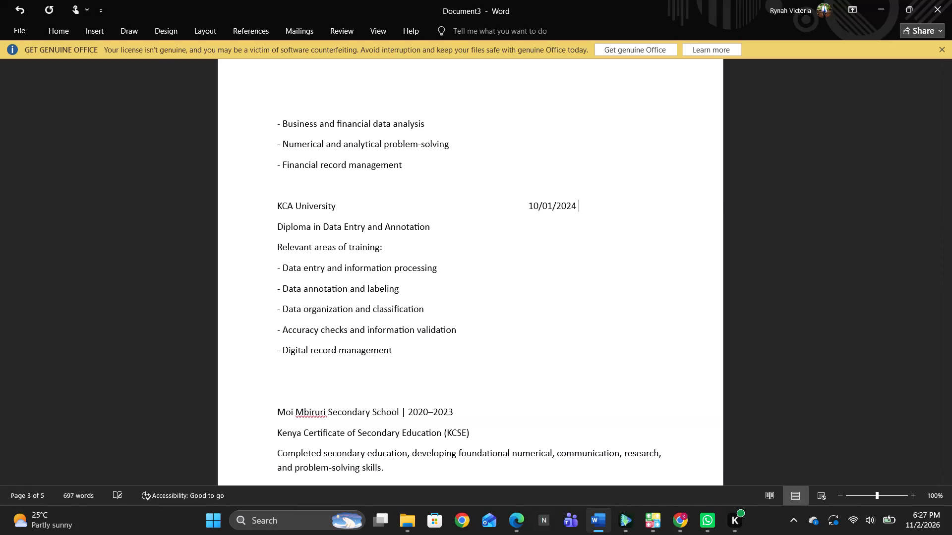
Complete the KCA University date range by adding a spaced dash and the end date 20/7/2024 after 10/01/2024.
{"action": "key", "text": "BackSpace"}
{"action": "key", "text": "minus"}
{"action": "key", "text": "space"}
{"action": "key", "text": "space"}
{"action": "key", "text": "BackSpace"}
{"action": "key", "text": "BackSpace"}
{"action": "key", "text": "BackSpace"}
{"action": "key", "text": "space"}
{"action": "type", "text": "-"}
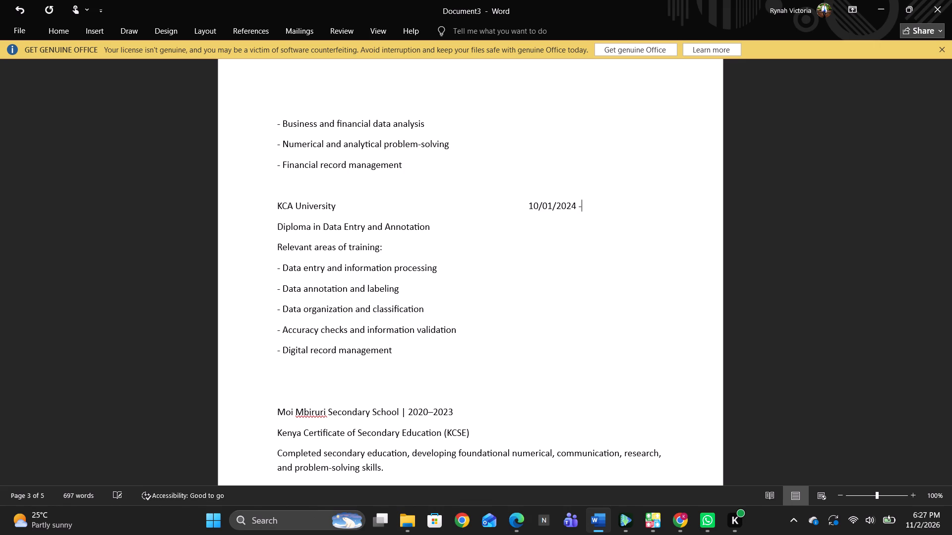
{"action": "key", "text": "space"}
{"action": "type", "text": "19"}
{"action": "key", "text": "BackSpace"}
{"action": "key", "text": "BackSpace"}
{"action": "type", "text": "20"}
{"action": "key", "text": "slash"}
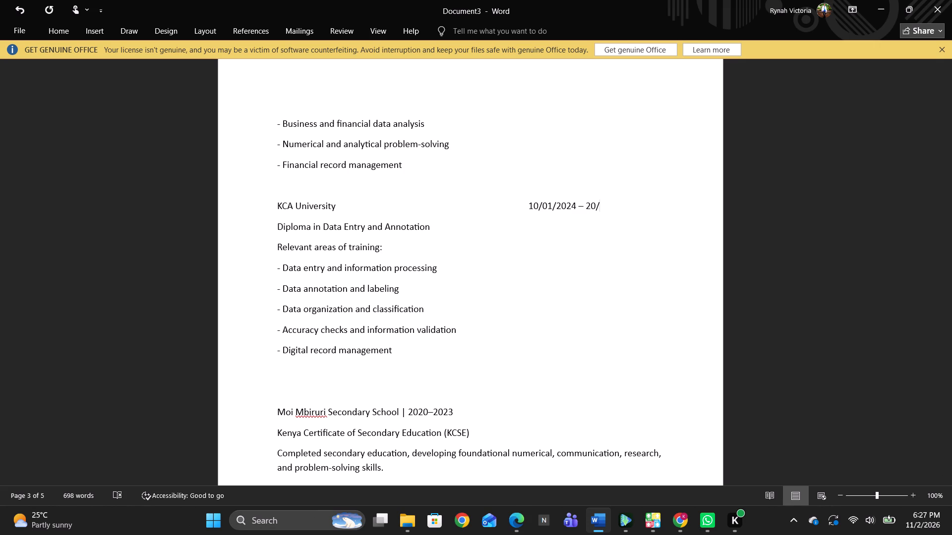
{"action": "key", "text": "7"}
{"action": "key", "text": "slash"}
{"action": "type", "text": "202"}
{"action": "key", "text": "4"}
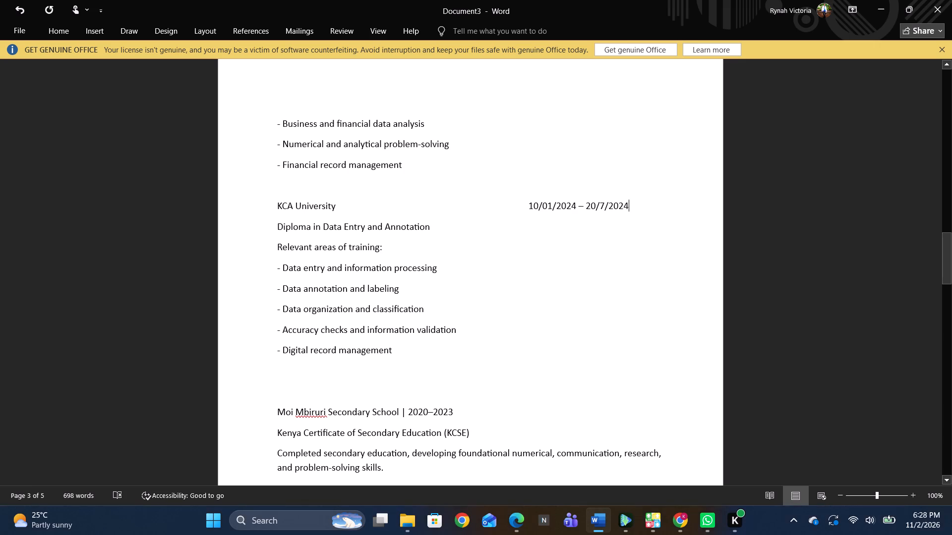
Delete the "Relevant areas of training:" line and its bullets under the KCA University diploma, plus one blank line above Moi Mbiruri Secondary School.
{"action": "left_click_drag", "start_coordinate": [274, 243], "coordinate": [391, 352]}
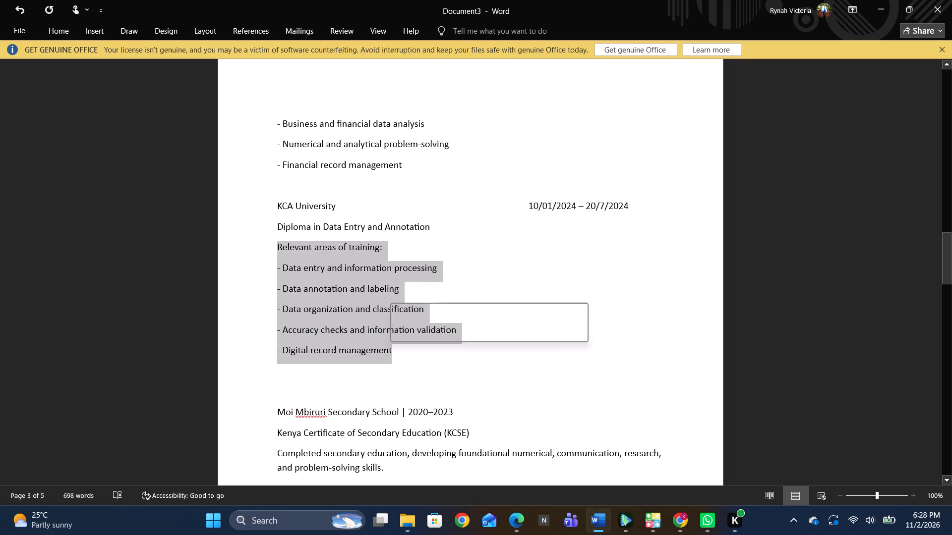
{"action": "key", "text": "Delete"}
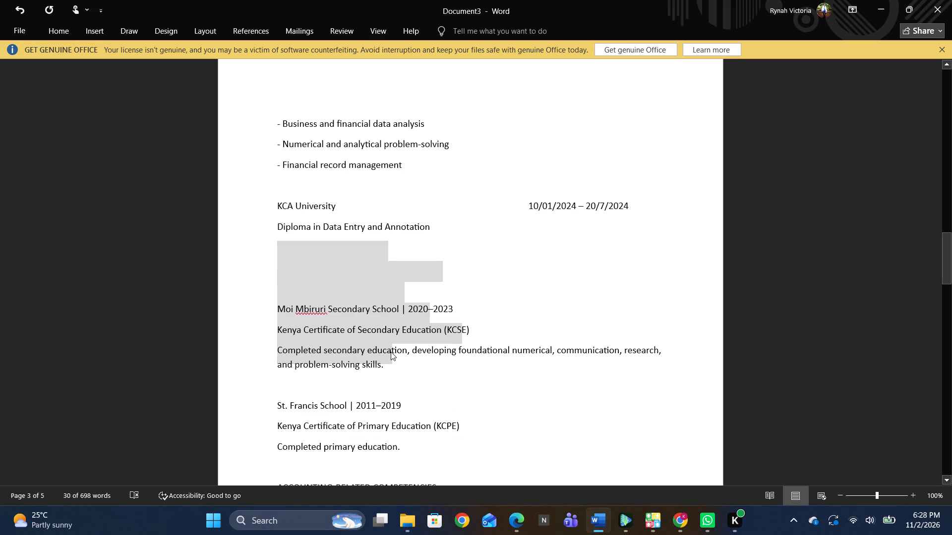
{"action": "left_click", "coordinate": [297, 288]}
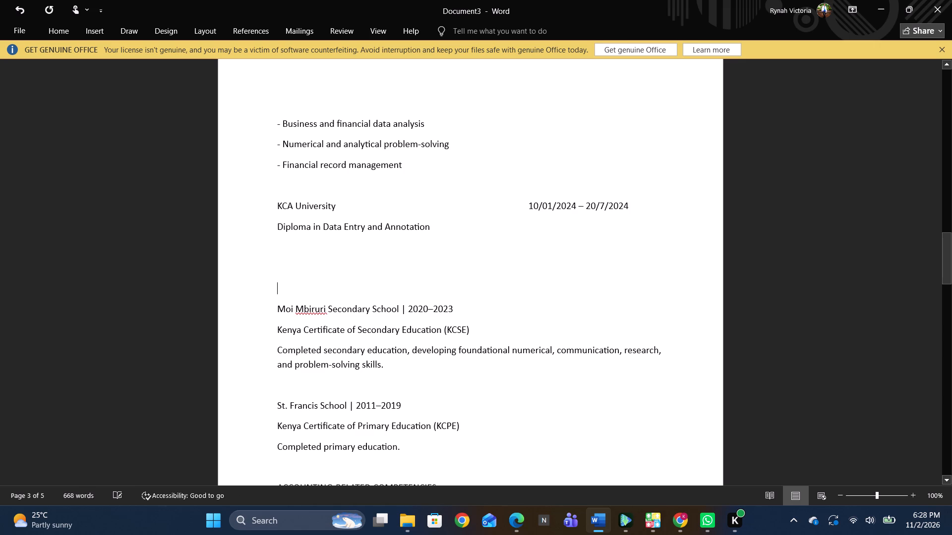
{"action": "key", "text": "Delete"}
{"action": "key", "text": "Delete"}
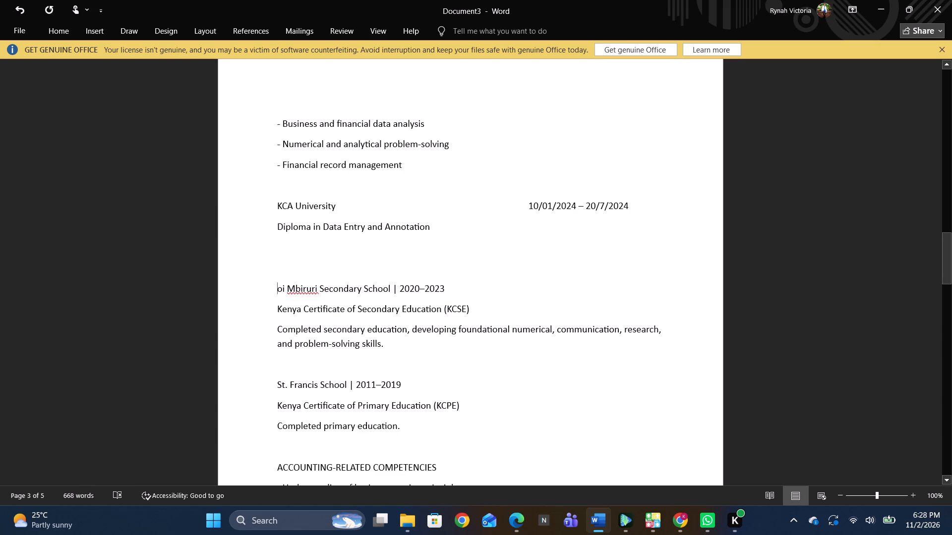
{"action": "key", "text": "m"}
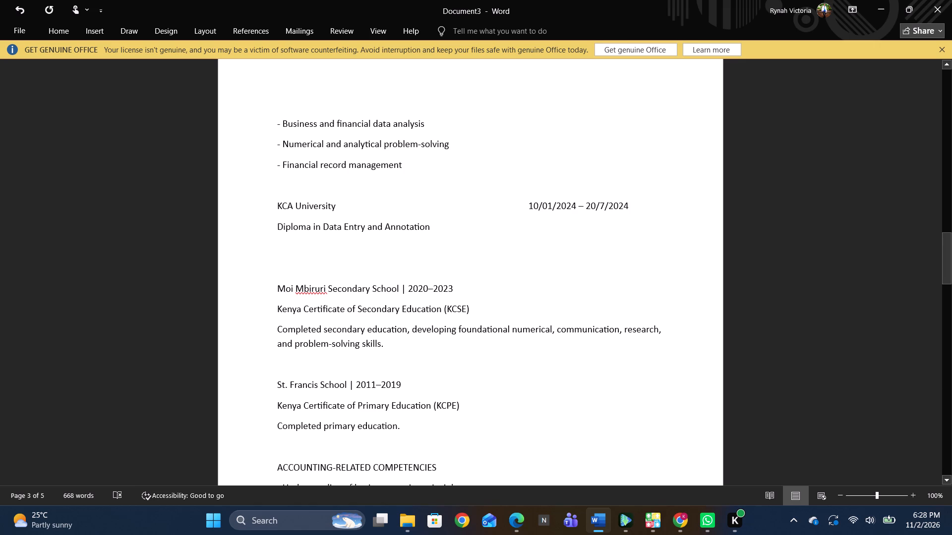
Insert a wide run of spaces before 2020–2023 on the Moi Mbiruri Secondary School line, moving the years to the line's far end.
{"action": "left_click", "coordinate": [403, 289]}
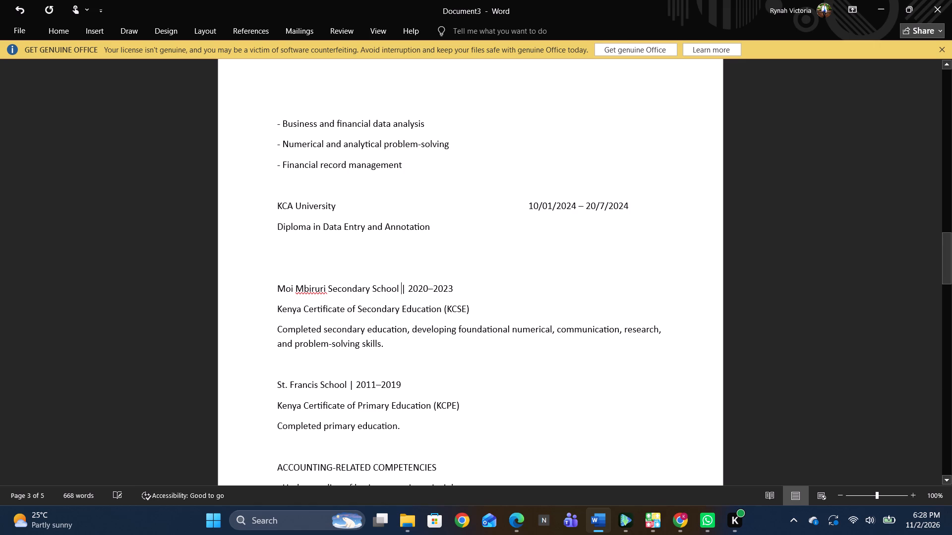
{"action": "left_click", "coordinate": [406, 289]}
{"action": "key", "text": "space"}
{"action": "key", "text": "space"}
{"action": "key", "text": "space"}
{"action": "key", "text": "space"}
{"action": "key", "text": "space"}
{"action": "key", "text": "space"}
{"action": "key", "text": "space"}
{"action": "key", "text": "space"}
{"action": "key", "text": "space"}
{"action": "key", "text": "space"}
{"action": "key", "text": "space"}
{"action": "key", "text": "space"}
{"action": "key", "text": "space"}
{"action": "key", "text": "space"}
{"action": "key", "text": "space"}
{"action": "key", "text": "space"}
{"action": "key", "text": "space"}
{"action": "key", "text": "space"}
{"action": "key", "text": "space"}
{"action": "key", "text": "space"}
{"action": "key", "text": "space"}
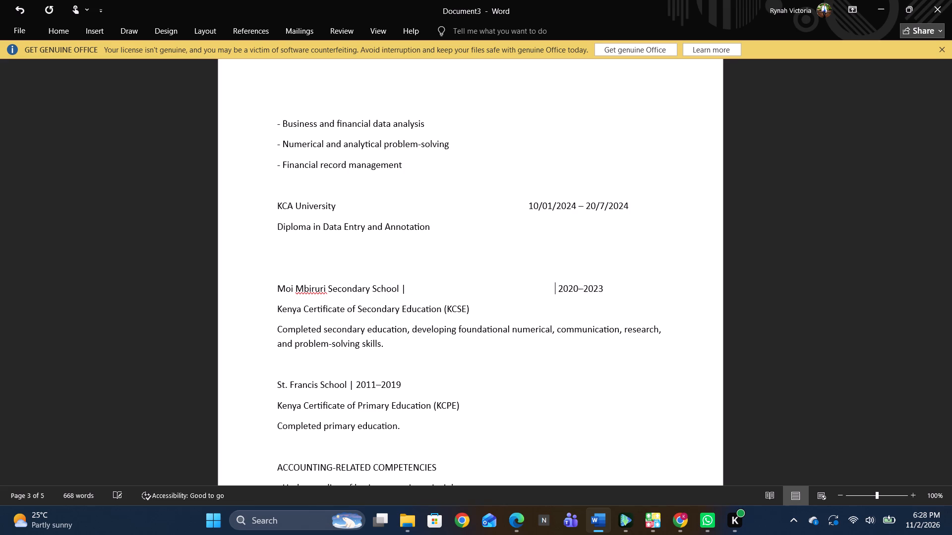
{"action": "key", "text": "space"}
{"action": "key", "text": "space"}
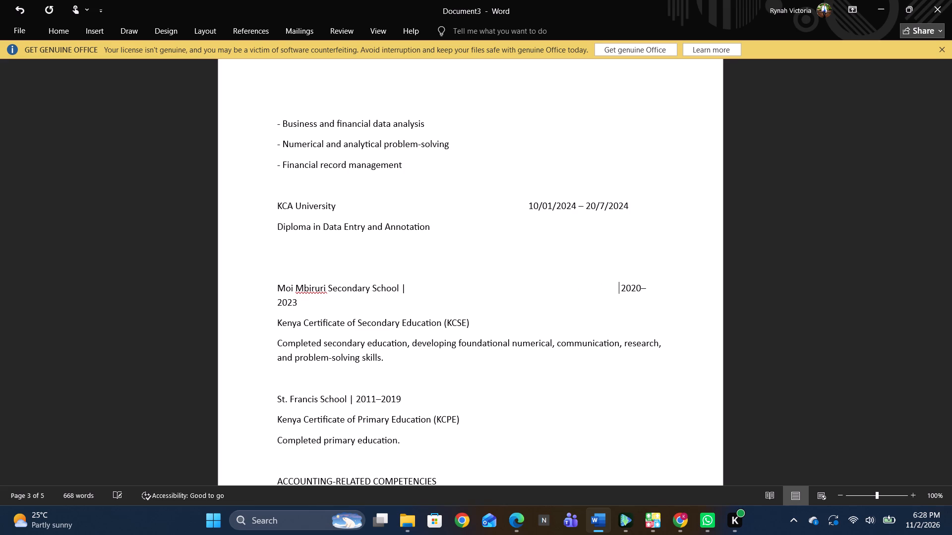
{"action": "key", "text": "BackSpace"}
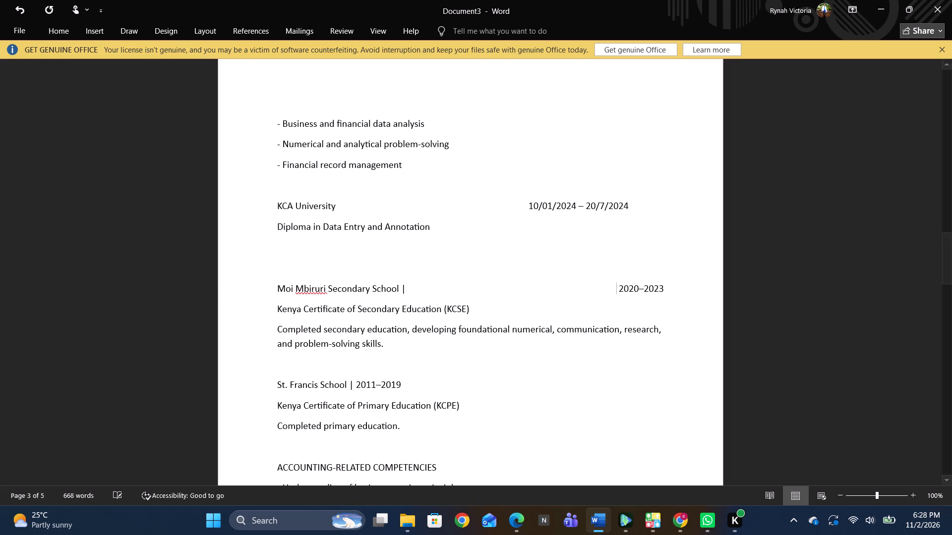
Add spaces before 10/01/2024 on the KCA University line so the date range ends near the page margin on one line.
{"action": "left_click", "coordinate": [523, 206]}
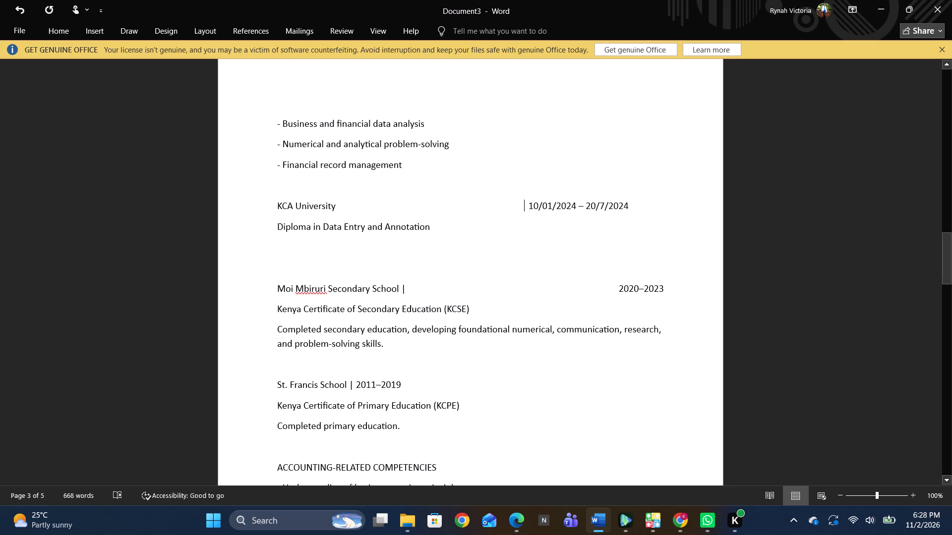
{"action": "left_click", "coordinate": [530, 204]}
{"action": "key", "text": "space"}
{"action": "key", "text": "space"}
{"action": "key", "text": "space"}
{"action": "key", "text": "space"}
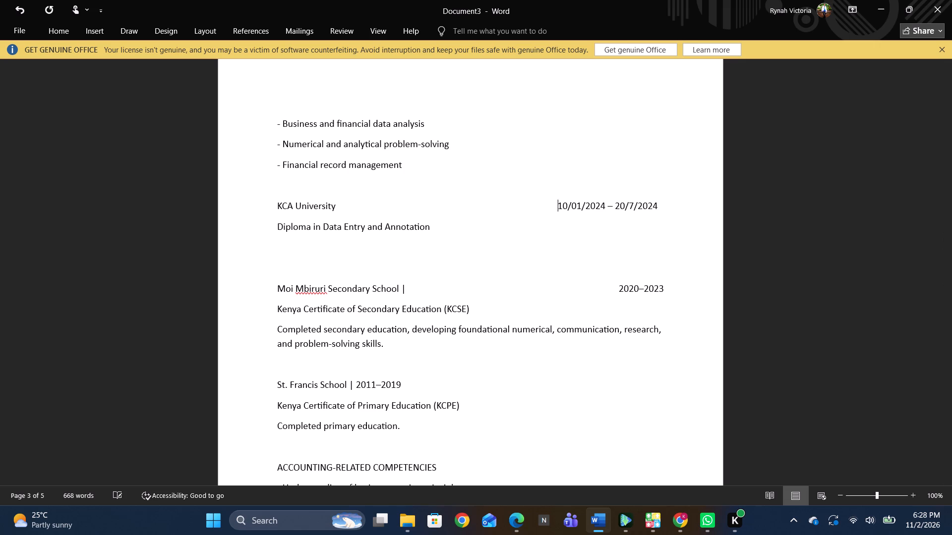
{"action": "key", "text": "space"}
{"action": "key", "text": "space"}
{"action": "key", "text": "space"}
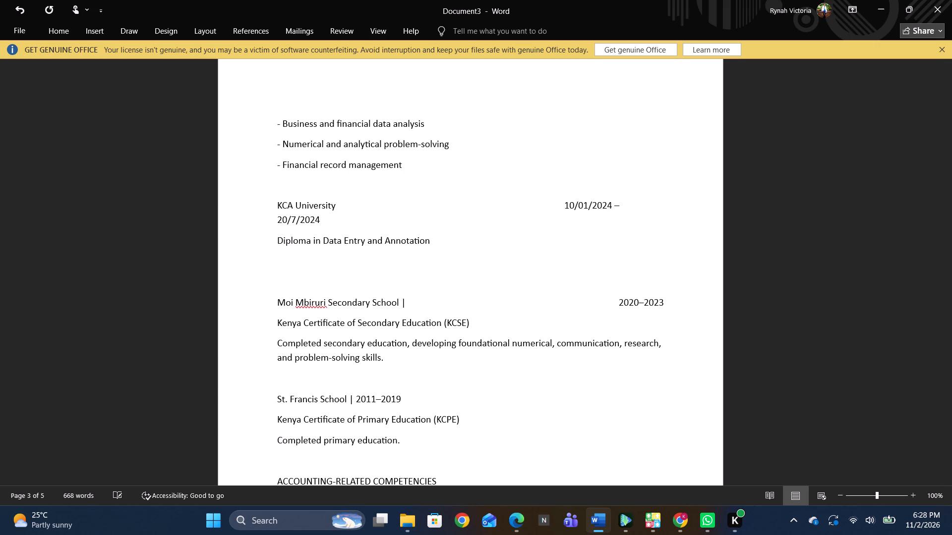
{"action": "key", "text": "BackSpace"}
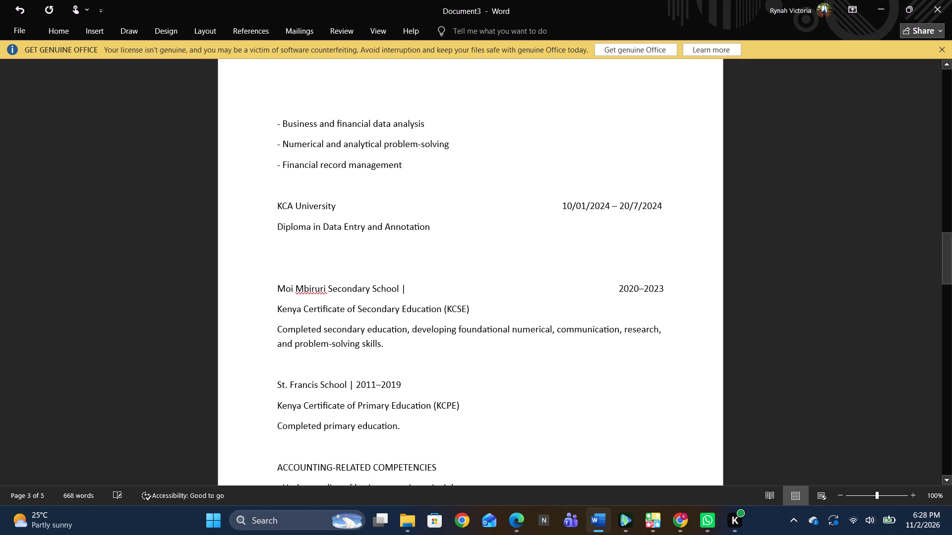
Remove the vertical bar after "Moi Mbiruri Secondary School" and adjust the spacing to keep 2020–2023 near the page margin.
{"action": "left_click", "coordinate": [405, 290]}
{"action": "key", "text": "BackSpace"}
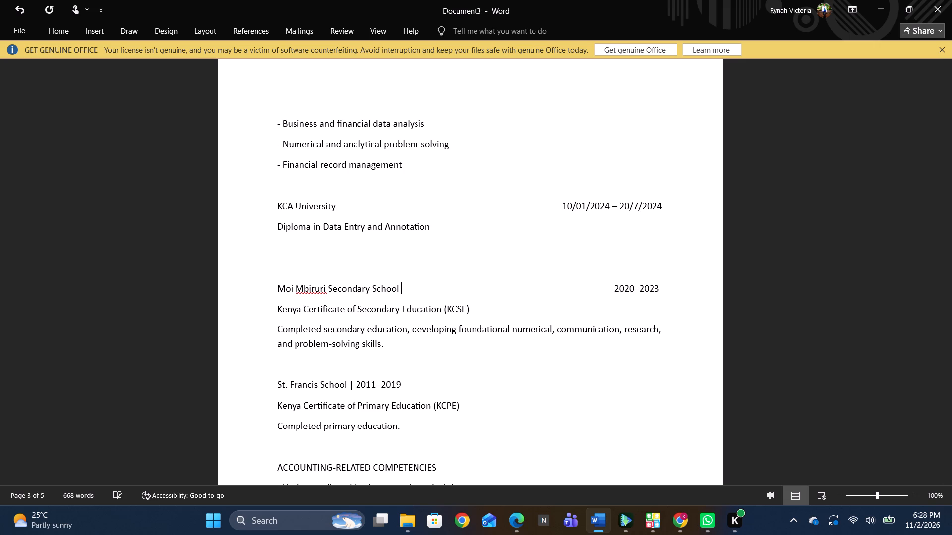
{"action": "key", "text": "BackSpace"}
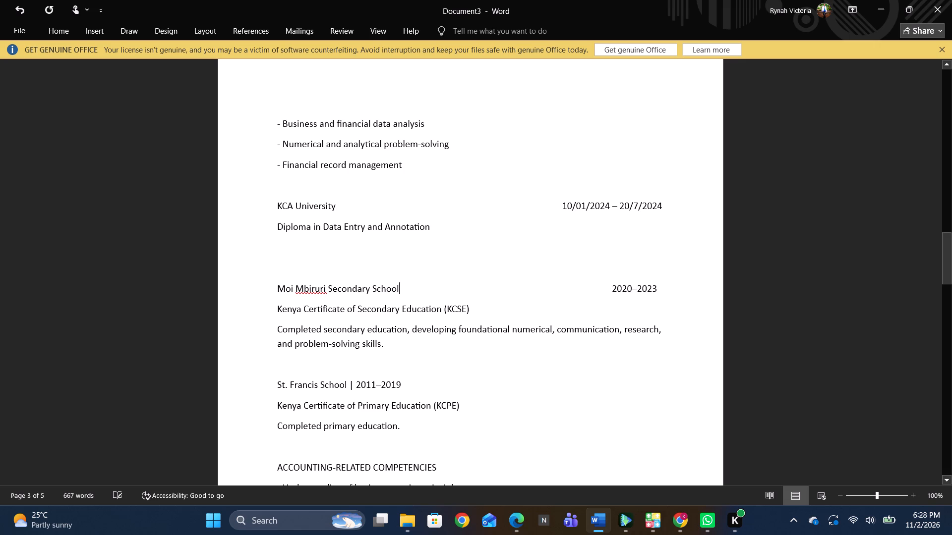
{"action": "key", "text": "space"}
{"action": "key", "text": "space"}
Delete the "Completed primary education." line from the St. Francis School entry.
{"action": "left_click_drag", "start_coordinate": [404, 426], "coordinate": [283, 432]}
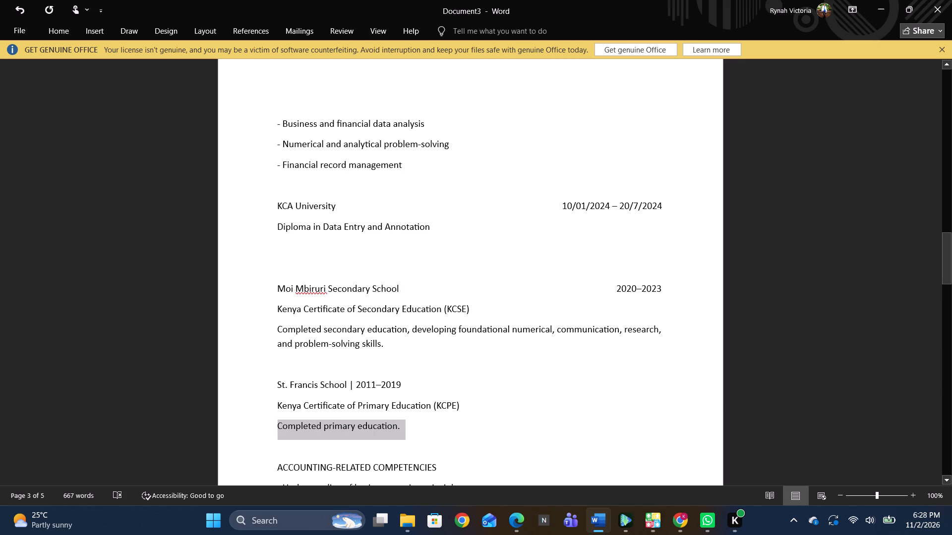
{"action": "left_click_drag", "start_coordinate": [283, 432], "coordinate": [282, 432]}
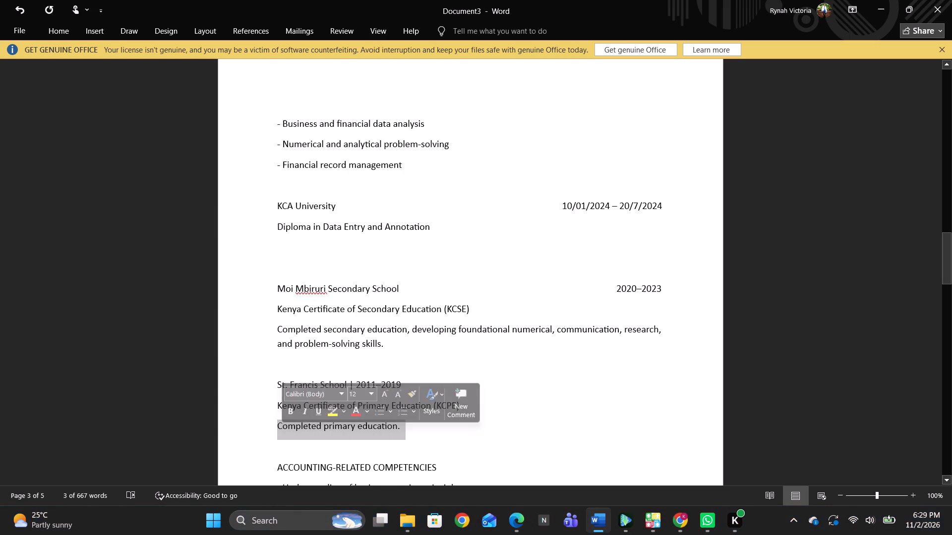
{"action": "key", "text": "BackSpace"}
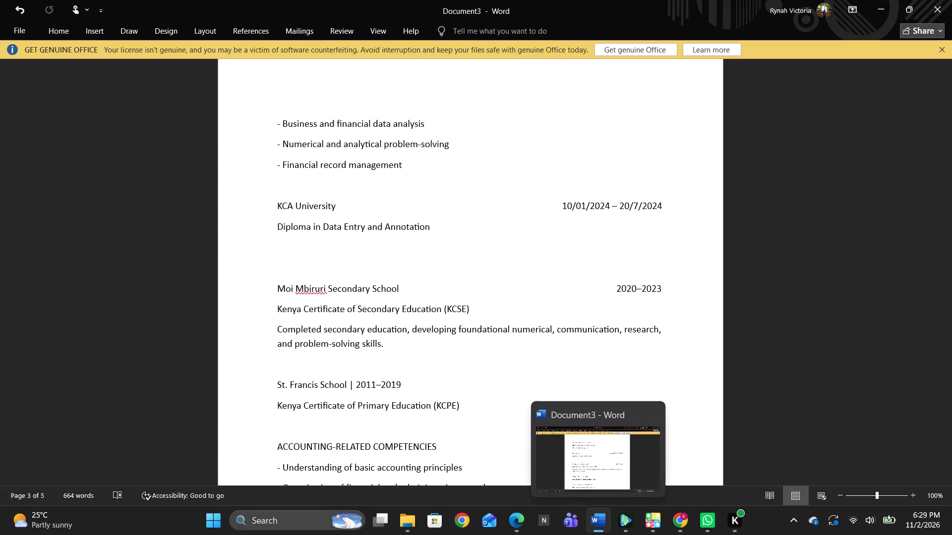
{"action": "left_click", "coordinate": [401, 525]}
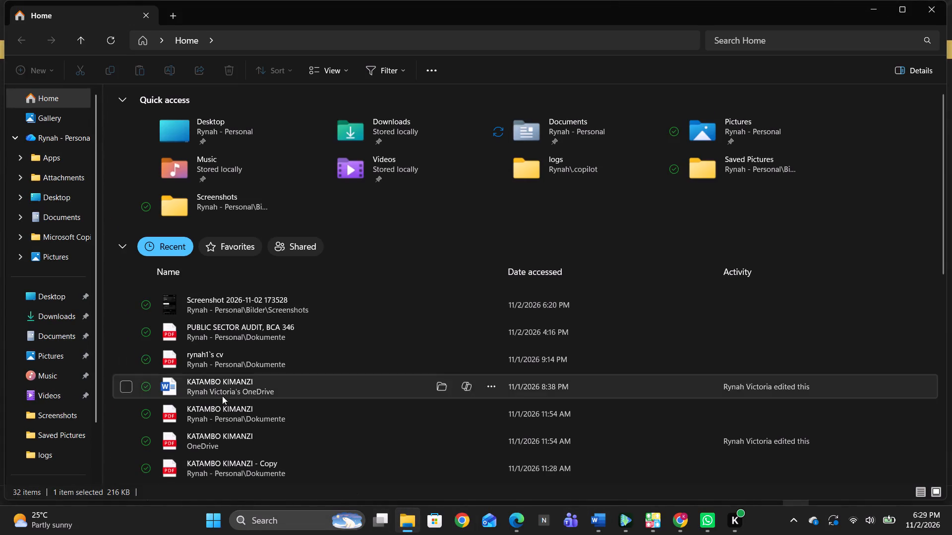
{"action": "double_click", "coordinate": [230, 366]}
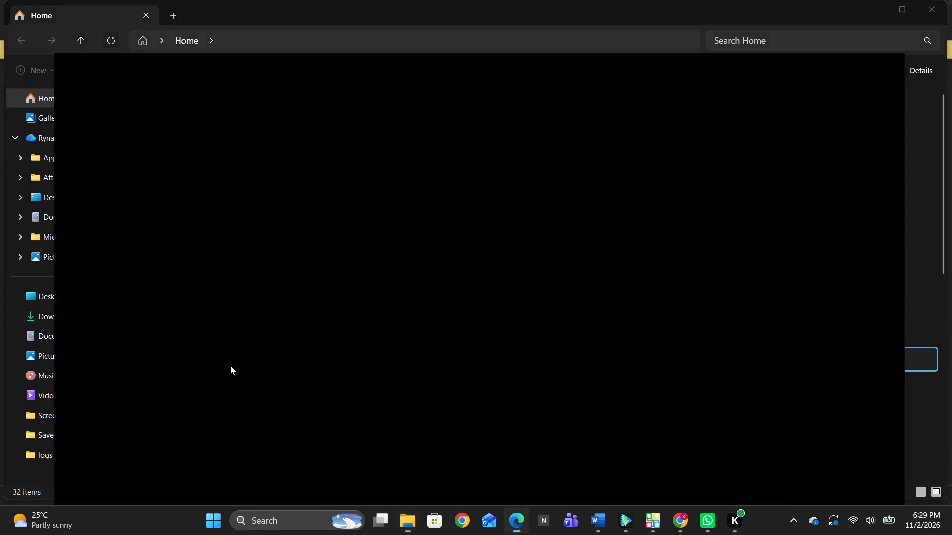
{"action": "scroll", "coordinate": [363, 388], "scroll_direction": "down", "scroll_amount": 1}
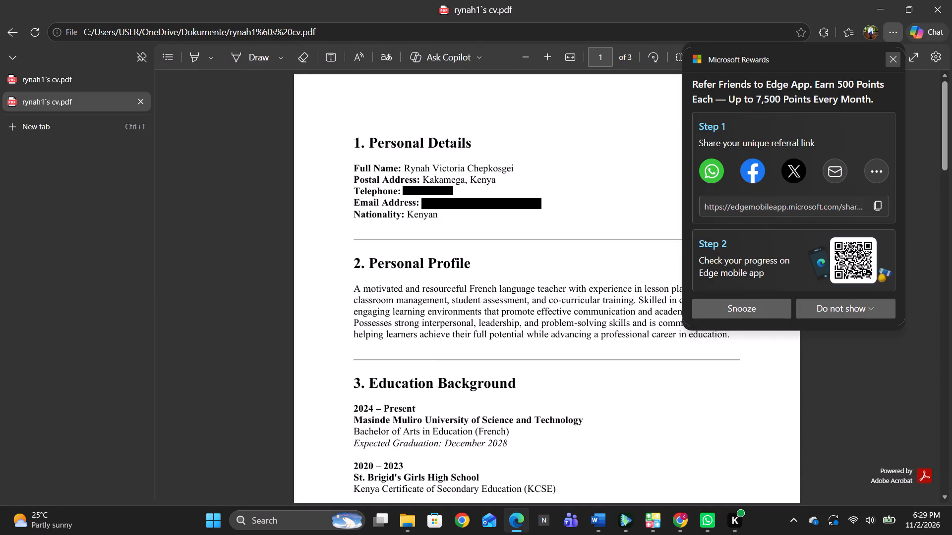
{"action": "scroll", "coordinate": [366, 388], "scroll_direction": "down", "scroll_amount": 1}
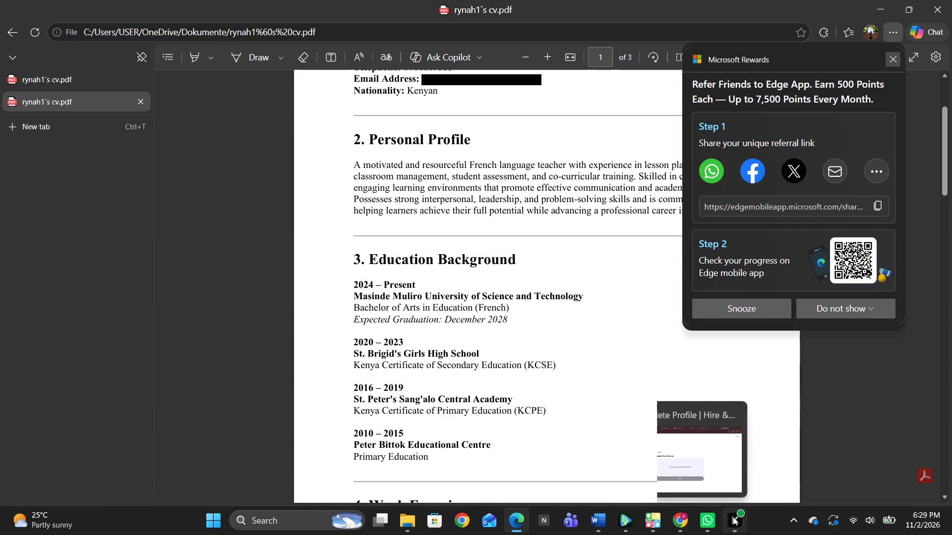
Return to the Word CV and move "KCA University" after 10/01/2024 – 20/7/2024, placing it on its own line below the dates.
{"action": "left_click", "coordinate": [603, 518]}
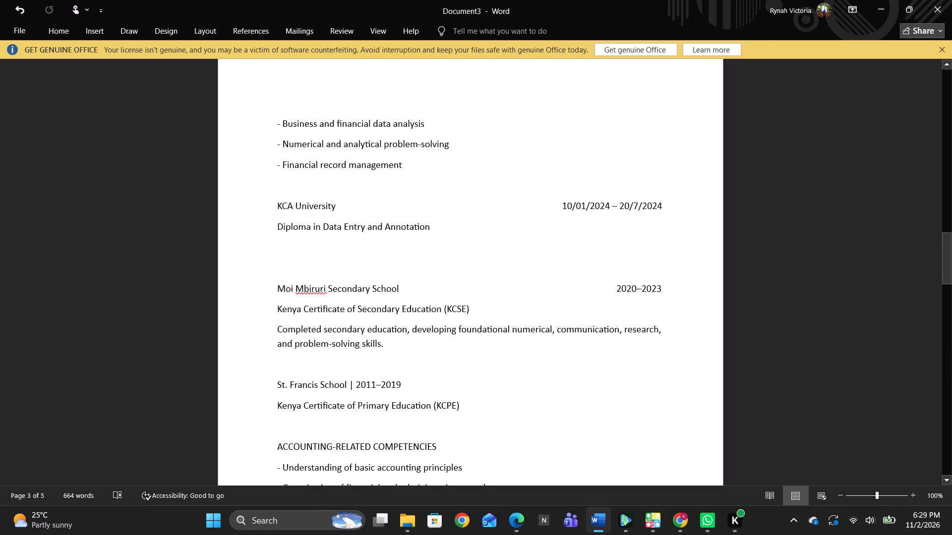
{"action": "left_click", "coordinate": [562, 206]}
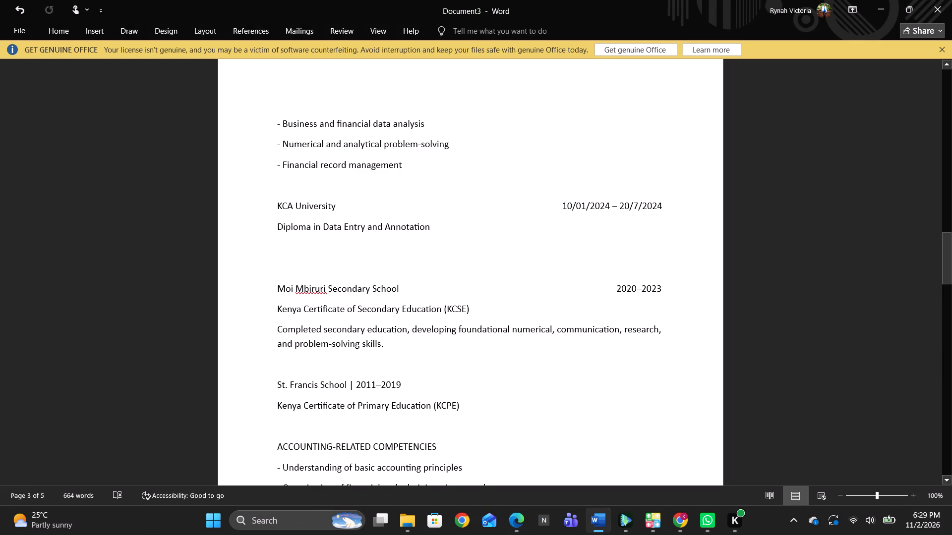
{"action": "left_click", "coordinate": [664, 205]}
{"action": "left_click_drag", "start_coordinate": [341, 205], "coordinate": [268, 208]}
{"action": "left_click", "coordinate": [669, 207]}
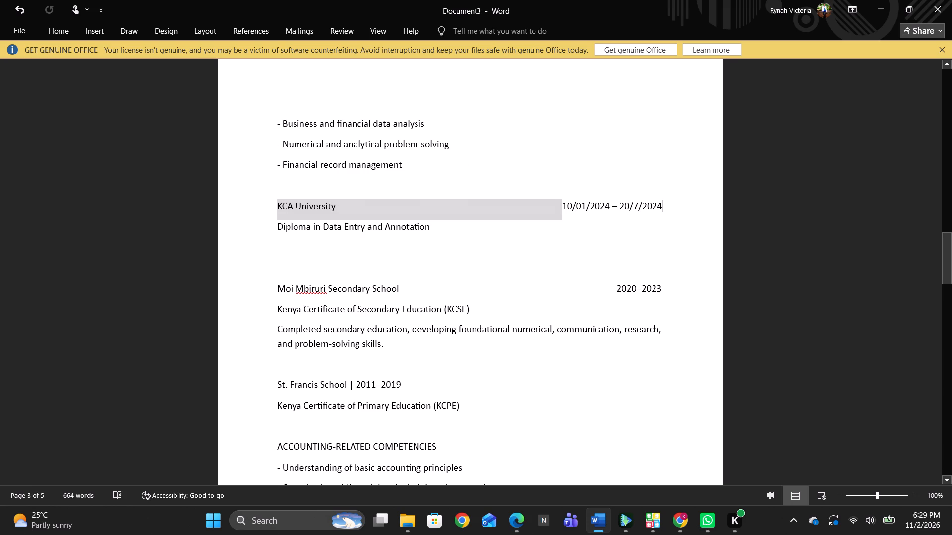
{"action": "left_click_drag", "start_coordinate": [343, 209], "coordinate": [259, 209]}
{"action": "left_click_drag", "start_coordinate": [259, 209], "coordinate": [273, 205]}
{"action": "left_click_drag", "start_coordinate": [281, 206], "coordinate": [673, 203]}
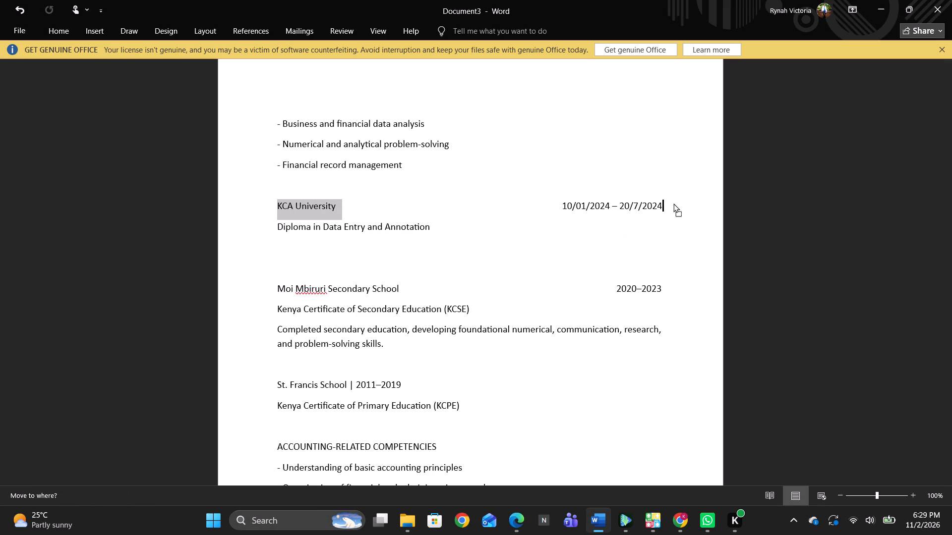
{"action": "left_click_drag", "start_coordinate": [673, 203], "coordinate": [672, 204]}
{"action": "left_click", "coordinate": [600, 204]}
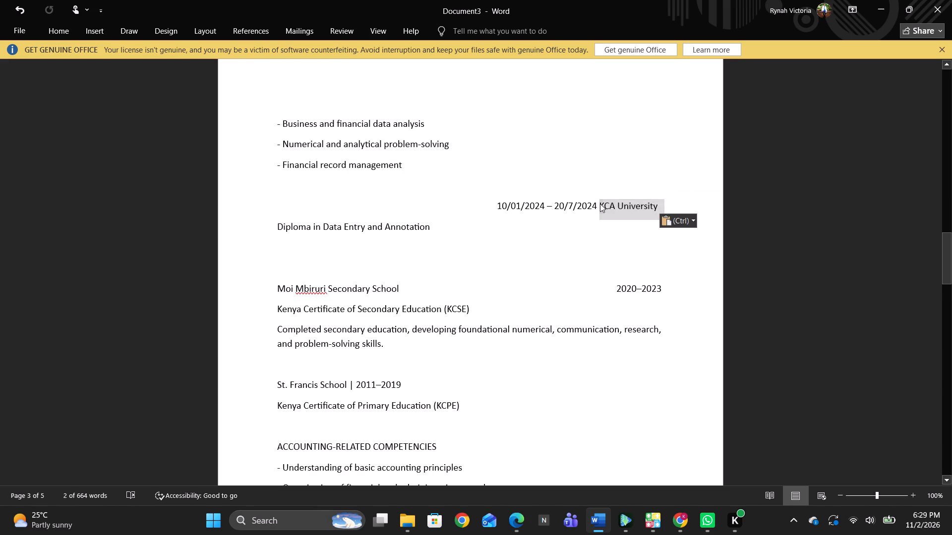
{"action": "key", "text": "Return"}
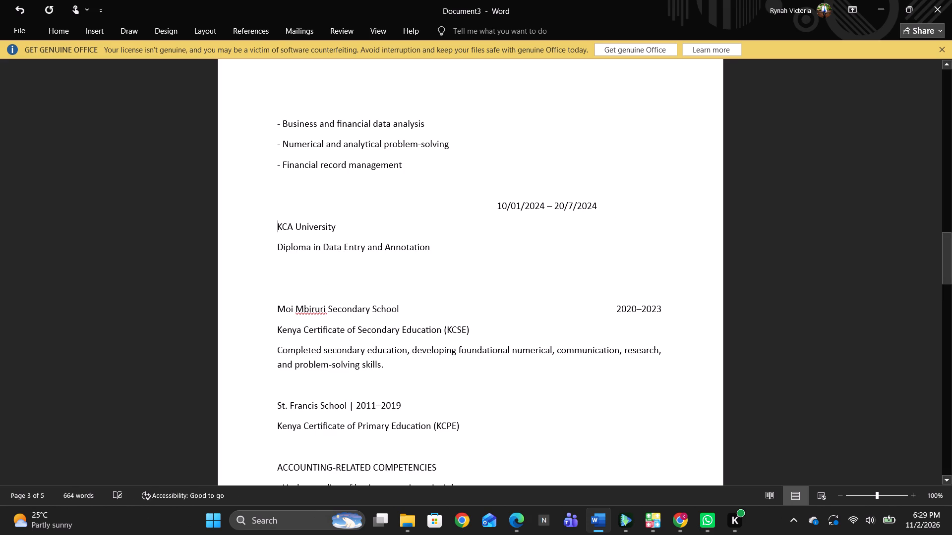
Delete the leading spaces before 10/01/2024 – 20/7/2024 so the date line starts at the left margin, keeping one blank line above.
{"action": "left_click", "coordinate": [493, 205]}
{"action": "left_click", "coordinate": [497, 206]}
{"action": "key", "text": "BackSpace"}
{"action": "key", "text": "BackSpace"}
{"action": "key", "text": "BackSpace"}
{"action": "key", "text": "BackSpace"}
{"action": "key", "text": "BackSpace"}
{"action": "key", "text": "BackSpace"}
{"action": "key", "text": "BackSpace"}
{"action": "key", "text": "BackSpace"}
{"action": "key", "text": "BackSpace"}
{"action": "key", "text": "BackSpace"}
{"action": "key", "text": "BackSpace"}
{"action": "key", "text": "BackSpace"}
{"action": "key", "text": "BackSpace"}
{"action": "key", "text": "BackSpace"}
{"action": "key", "text": "BackSpace"}
{"action": "key", "text": "BackSpace"}
{"action": "key", "text": "BackSpace"}
{"action": "key", "text": "BackSpace"}
{"action": "key", "text": "BackSpace"}
{"action": "key", "text": "BackSpace"}
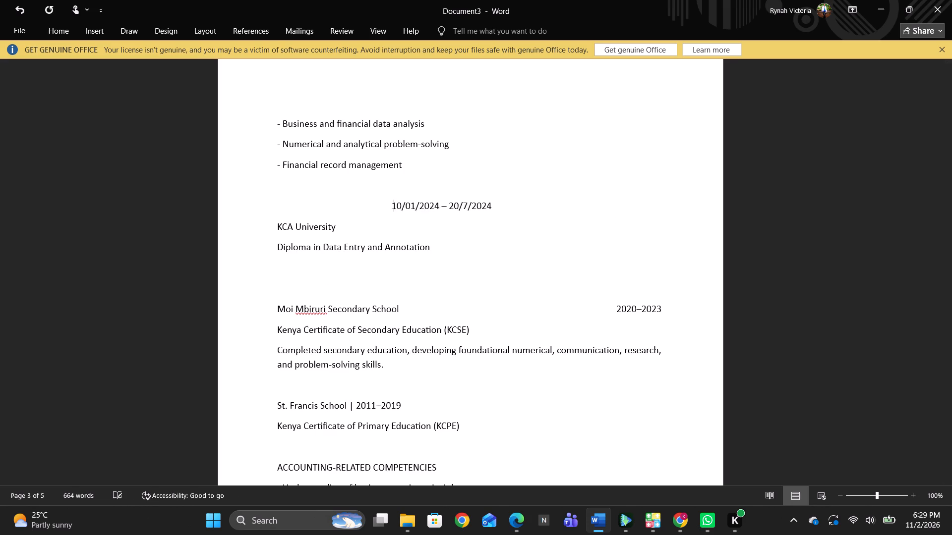
{"action": "key", "text": "BackSpace"}
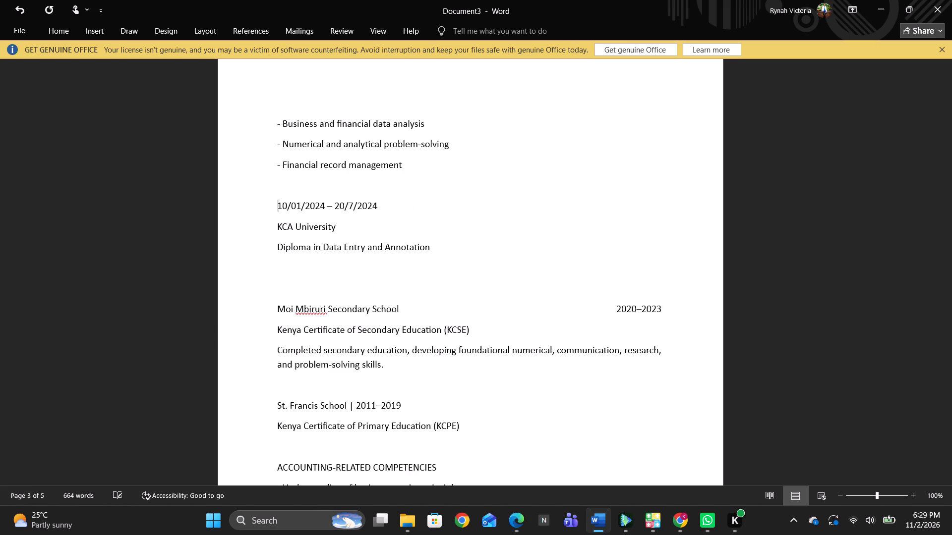
{"action": "key", "text": "BackSpace"}
{"action": "key", "text": "Return"}
Delete spaces between "Moi Mbiruri Secondary School" and 2020–2023 to shorten the gap.
{"action": "scroll", "coordinate": [299, 299], "scroll_direction": "down", "scroll_amount": 1}
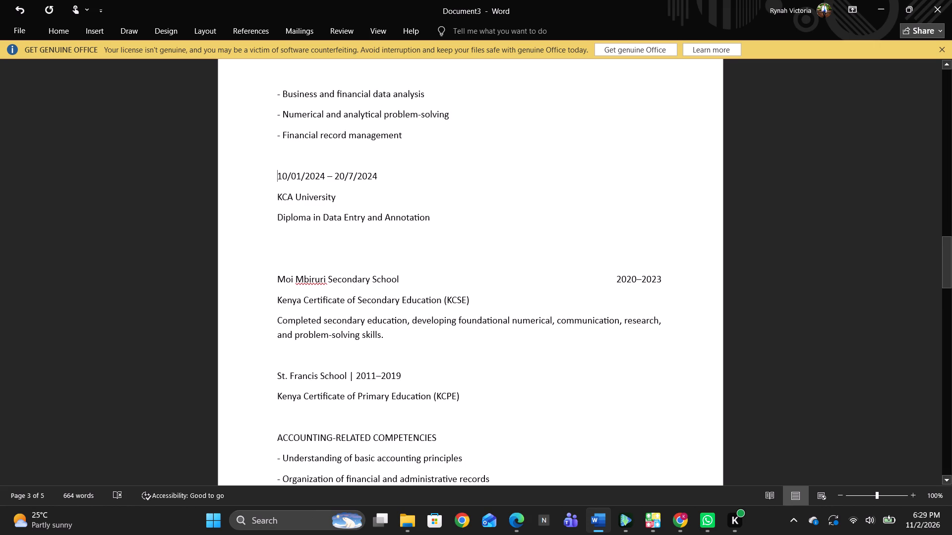
{"action": "left_click", "coordinate": [616, 279]}
{"action": "key", "text": "BackSpace"}
{"action": "key", "text": "BackSpace"}
{"action": "key", "text": "BackSpace"}
{"action": "key", "text": "BackSpace"}
{"action": "key", "text": "BackSpace"}
{"action": "key", "text": "BackSpace"}
{"action": "key", "text": "BackSpace"}
{"action": "key", "text": "BackSpace"}
{"action": "key", "text": "BackSpace"}
{"action": "key", "text": "BackSpace"}
{"action": "key", "text": "BackSpace"}
{"action": "key", "text": "BackSpace"}
{"action": "key", "text": "BackSpace"}
{"action": "key", "text": "BackSpace"}
{"action": "key", "text": "BackSpace"}
{"action": "key", "text": "BackSpace"}
{"action": "key", "text": "BackSpace"}
{"action": "key", "text": "BackSpace"}
{"action": "key", "text": "BackSpace"}
{"action": "key", "text": "BackSpace"}
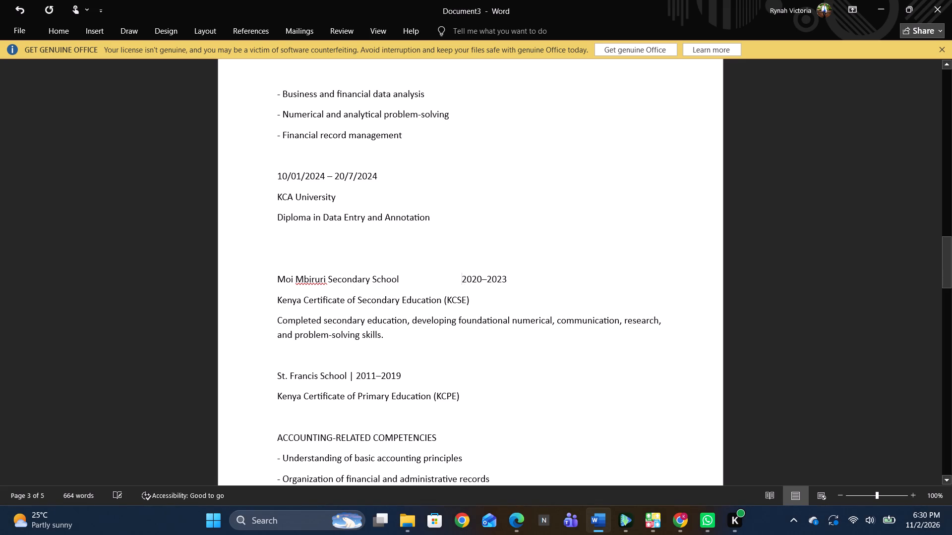
Move "Moi Mbiruri Secondary School" after 2020–2023 and place it on its own line below the dates.
{"action": "left_click_drag", "start_coordinate": [401, 280], "coordinate": [285, 274]}
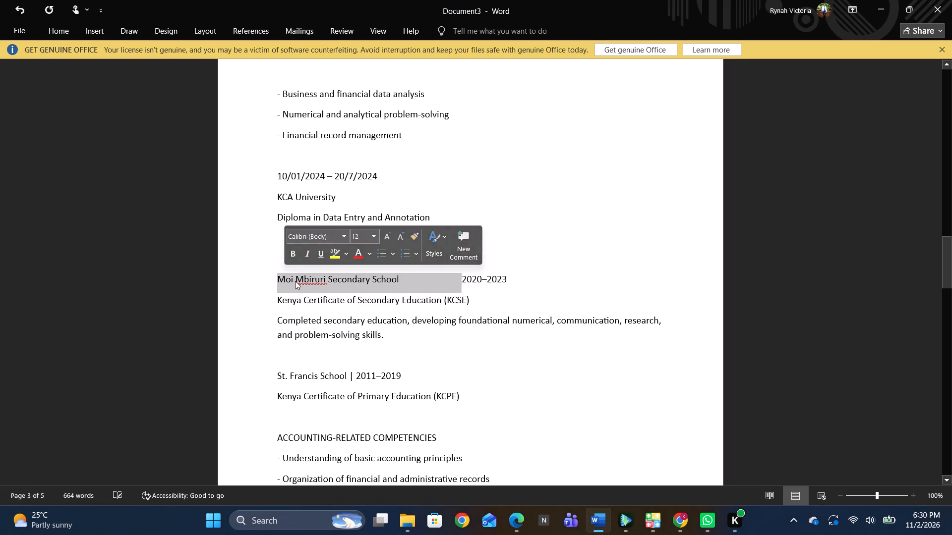
{"action": "left_click_drag", "start_coordinate": [295, 281], "coordinate": [507, 274]}
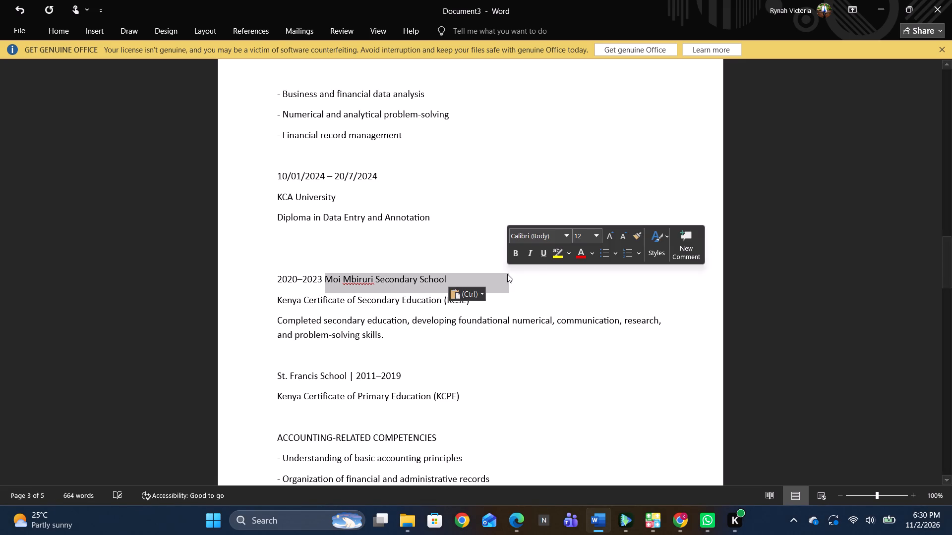
{"action": "left_click", "coordinate": [326, 274]}
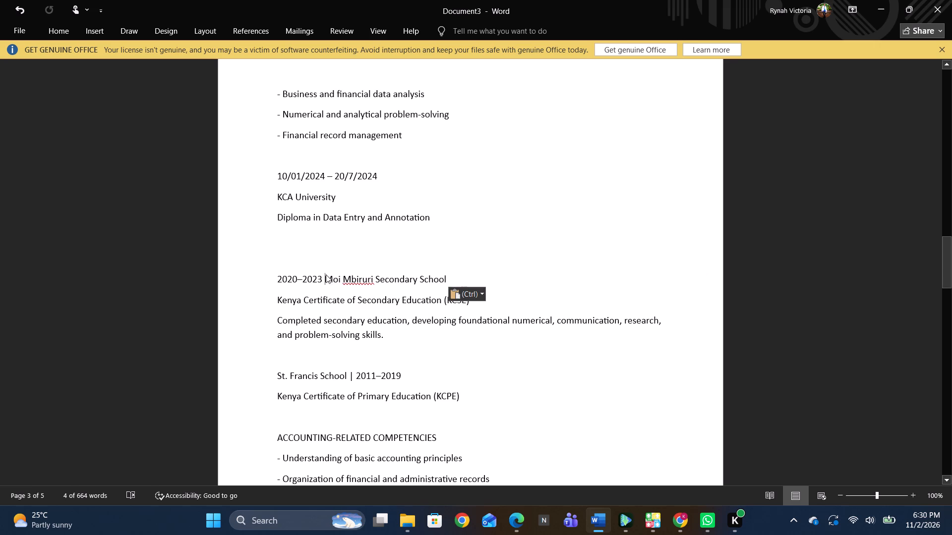
{"action": "key", "text": "Return"}
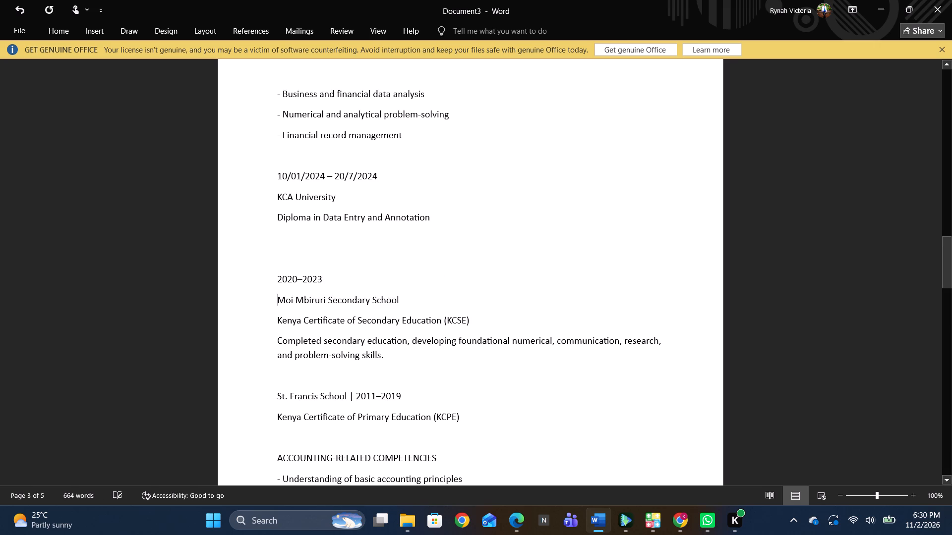
Delete the extra blank line above the 2020–2023 secondary school entry.
{"action": "left_click", "coordinate": [272, 278]}
{"action": "key", "text": "BackSpace"}
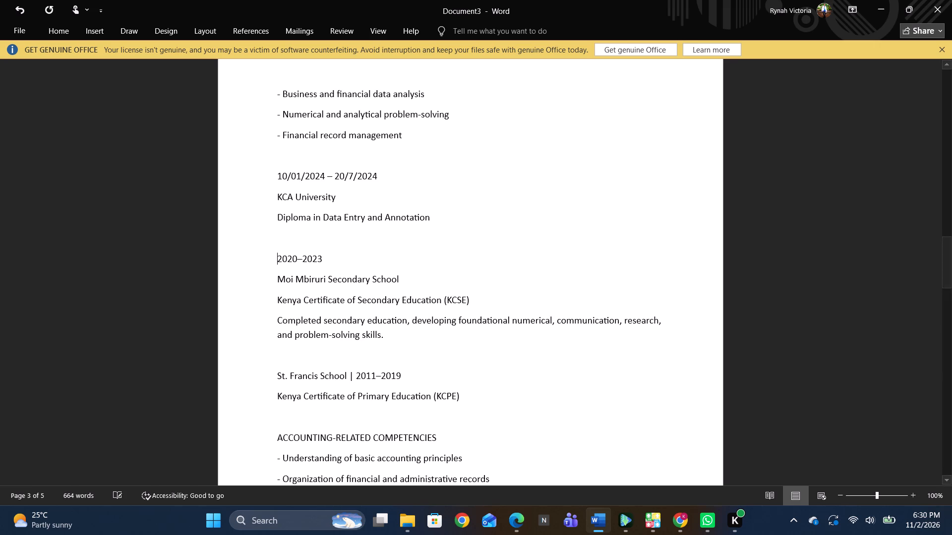
Move "St. Francis School |" after 2011–2019 and place it on its own line below the dates.
{"action": "scroll", "coordinate": [331, 256], "scroll_direction": "down", "scroll_amount": 2}
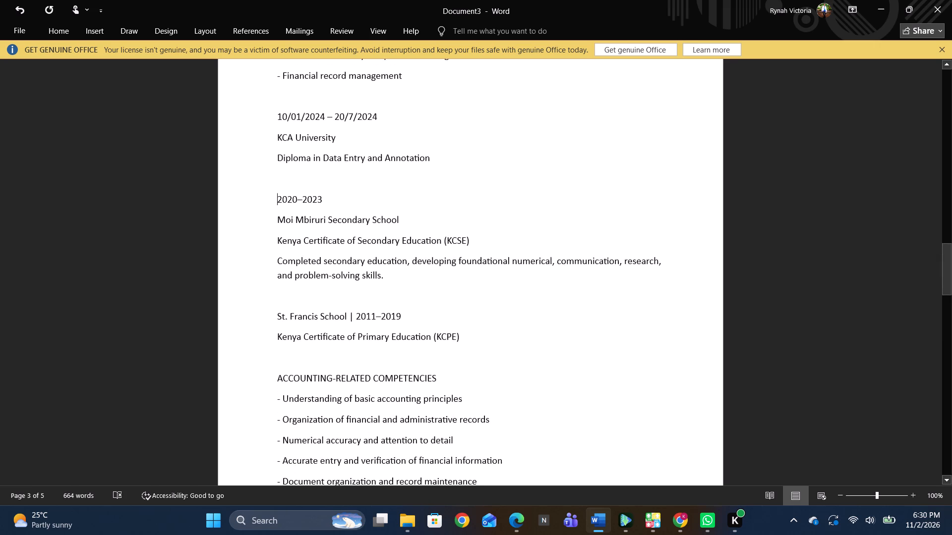
{"action": "scroll", "coordinate": [331, 258], "scroll_direction": "down", "scroll_amount": 1}
{"action": "left_click_drag", "start_coordinate": [354, 287], "coordinate": [339, 289]}
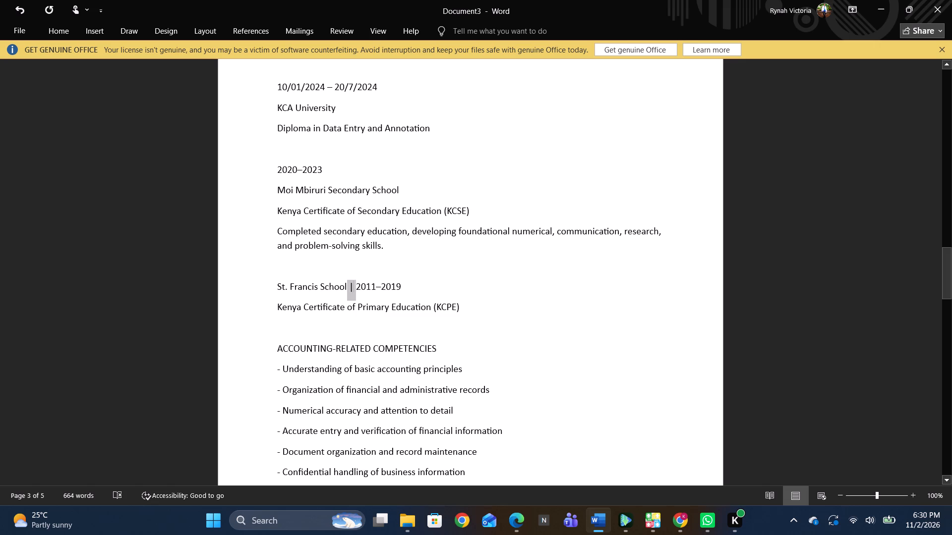
{"action": "left_click_drag", "start_coordinate": [339, 289], "coordinate": [280, 283]}
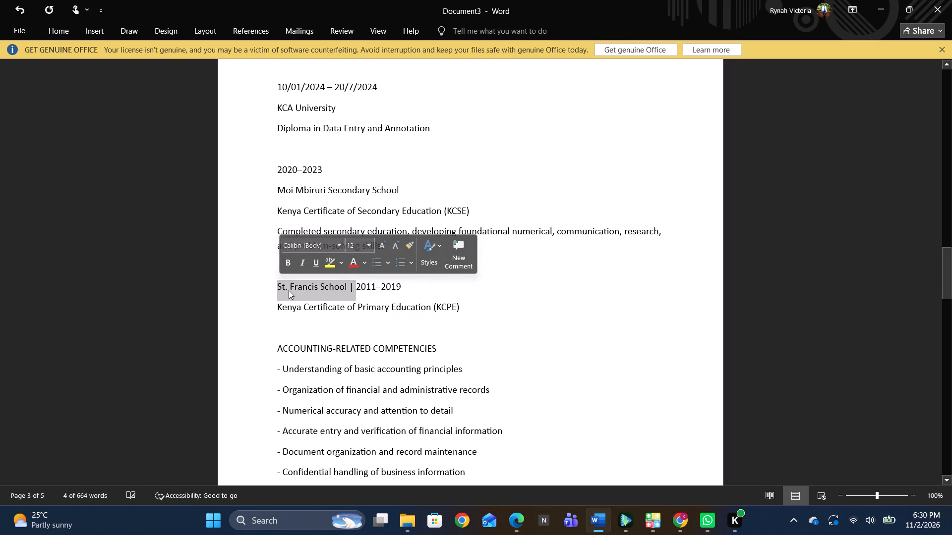
{"action": "left_click_drag", "start_coordinate": [289, 290], "coordinate": [412, 298]}
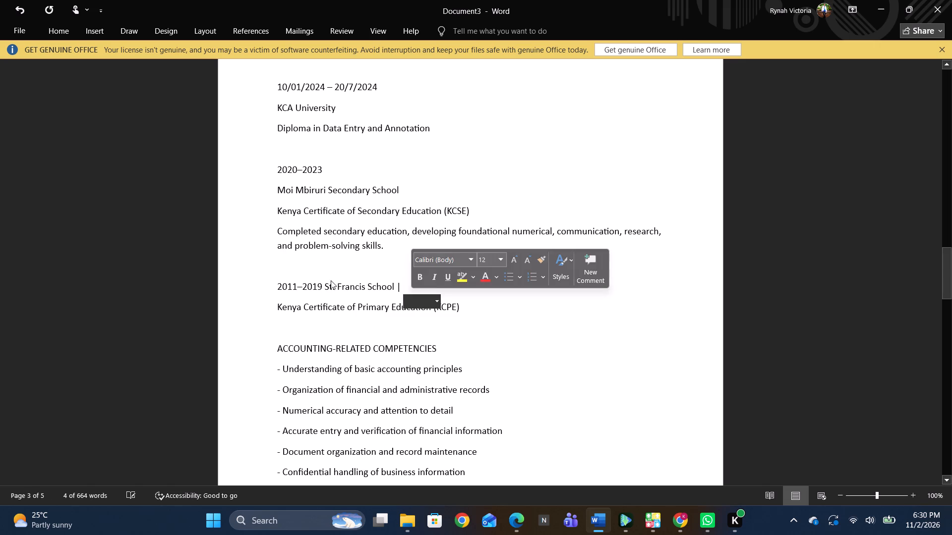
{"action": "left_click", "coordinate": [323, 283]}
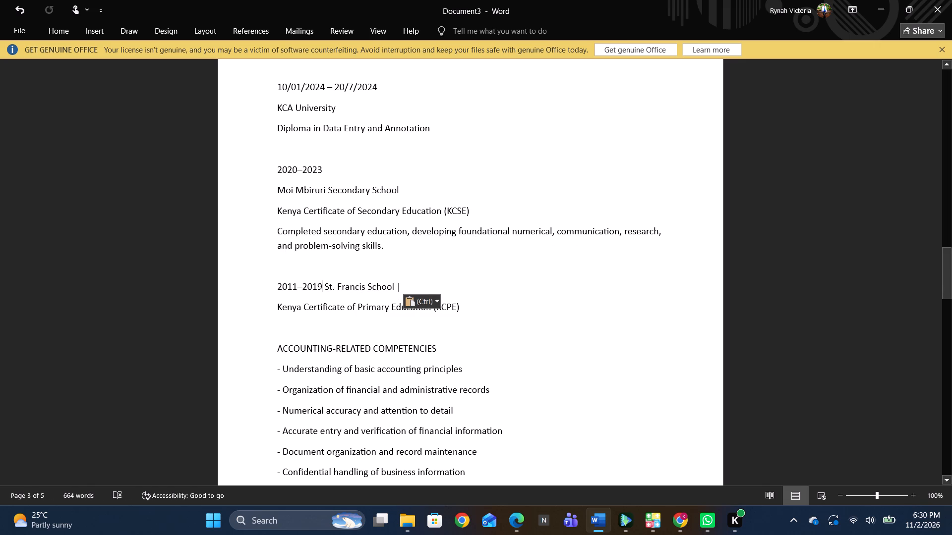
{"action": "key", "text": "Return"}
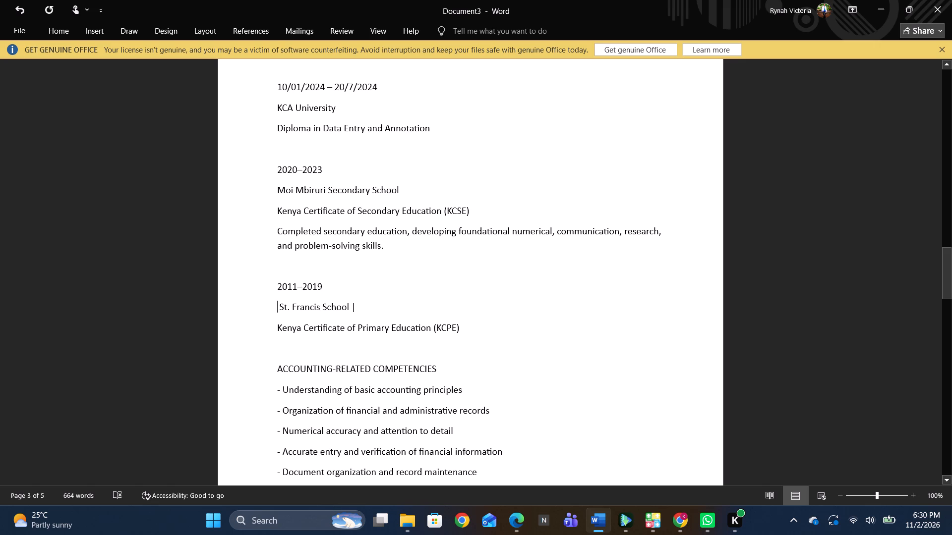
Delete the sentence beginning "Completed secondary education" from the Moi Mbiruri Secondary School entry.
{"action": "left_click_drag", "start_coordinate": [277, 233], "coordinate": [412, 252]}
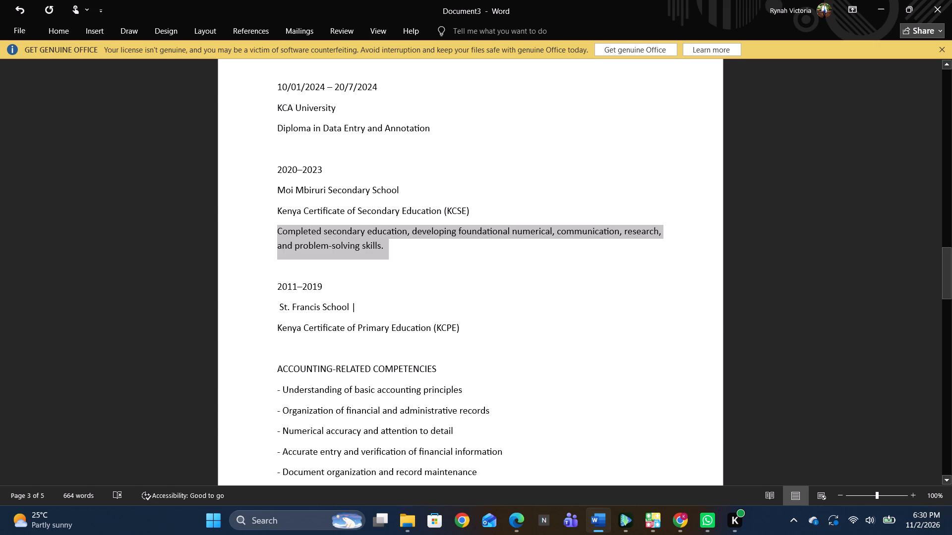
{"action": "left_click_drag", "start_coordinate": [412, 252], "coordinate": [412, 251]}
{"action": "right_click", "coordinate": [362, 247]}
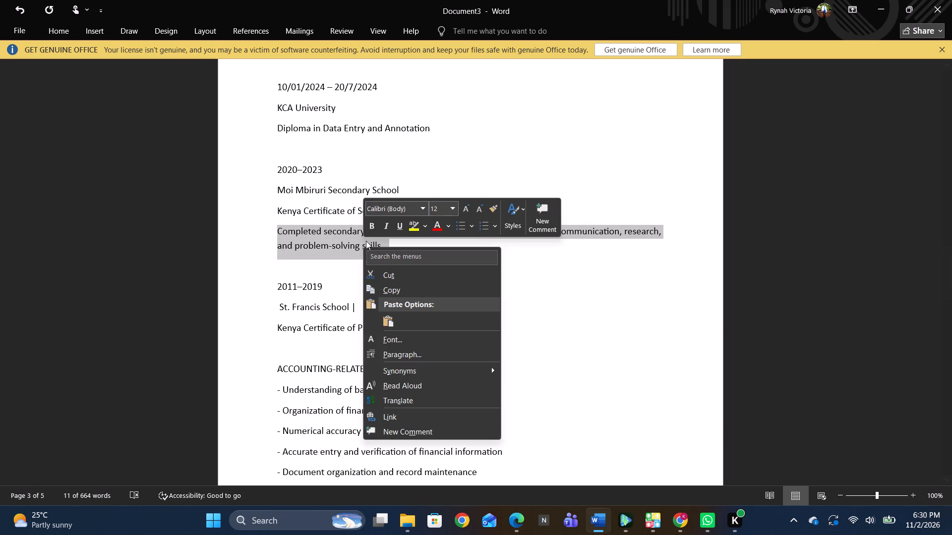
{"action": "key", "text": "BackSpace"}
{"action": "left_click", "coordinate": [519, 307]}
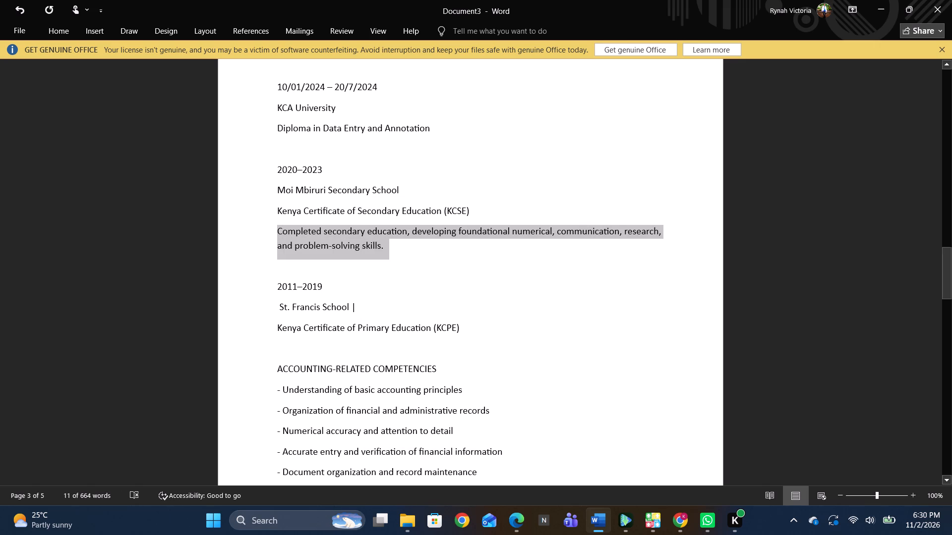
{"action": "key", "text": "Delete"}
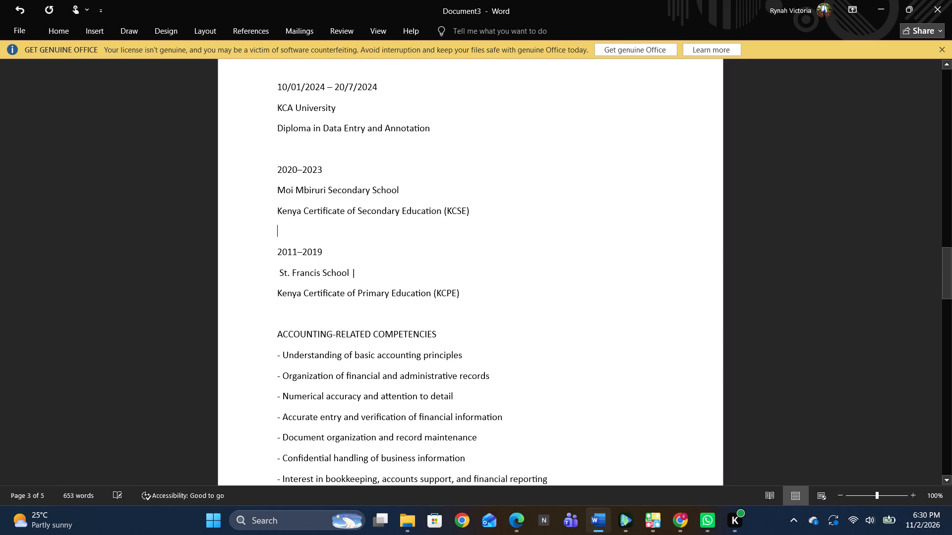
Remove the vertical bar after "St. Francis School".
{"action": "left_click", "coordinate": [361, 272]}
{"action": "key", "text": "BackSpace"}
Delete the "Relevant academic focus:" line and its five listed items from the Masinde Muliro University entry.
{"action": "scroll", "coordinate": [376, 316], "scroll_direction": "down", "scroll_amount": 1}
{"action": "scroll", "coordinate": [376, 314], "scroll_direction": "up", "scroll_amount": 2}
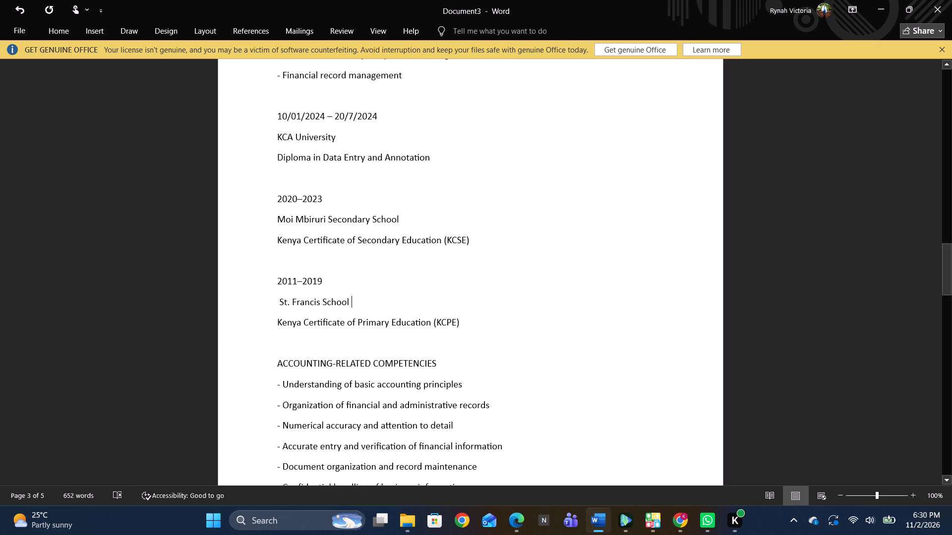
{"action": "scroll", "coordinate": [377, 310], "scroll_direction": "up", "scroll_amount": 3}
{"action": "scroll", "coordinate": [338, 243], "scroll_direction": "up", "scroll_amount": 9}
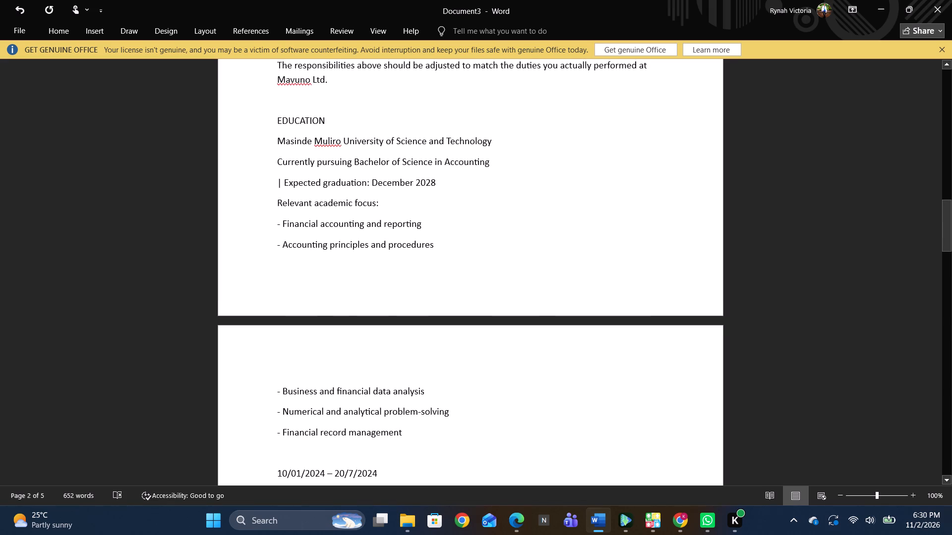
{"action": "scroll", "coordinate": [422, 401], "scroll_direction": "down", "scroll_amount": 1}
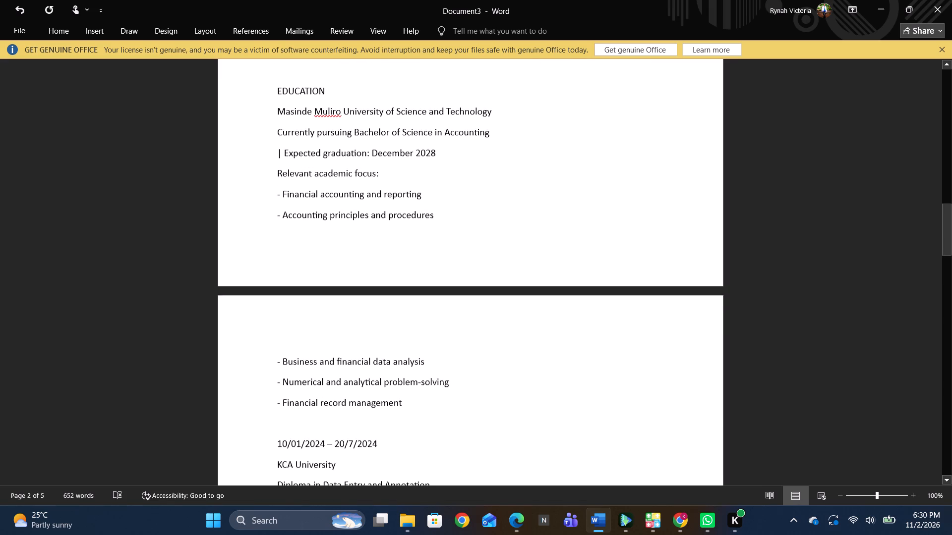
{"action": "left_click_drag", "start_coordinate": [400, 405], "coordinate": [280, 299]}
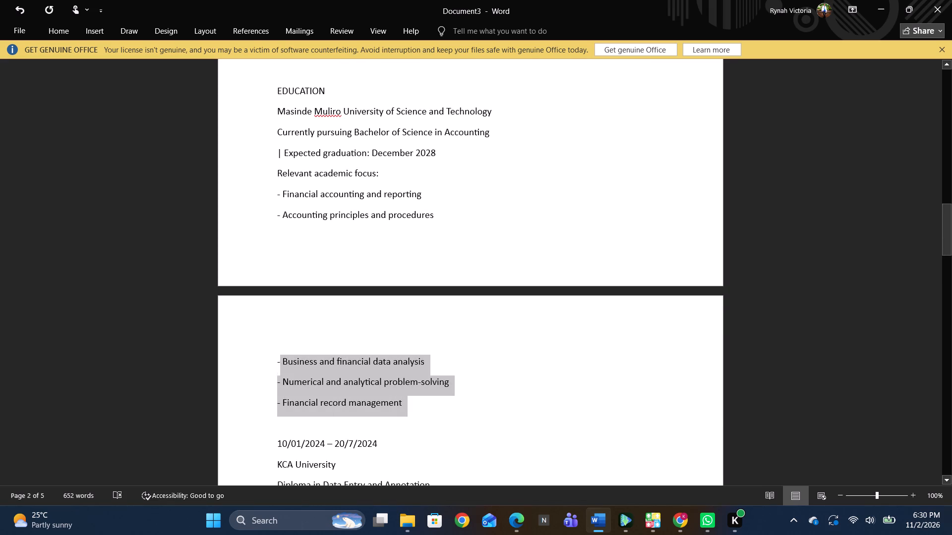
{"action": "left_click_drag", "start_coordinate": [280, 299], "coordinate": [281, 180]}
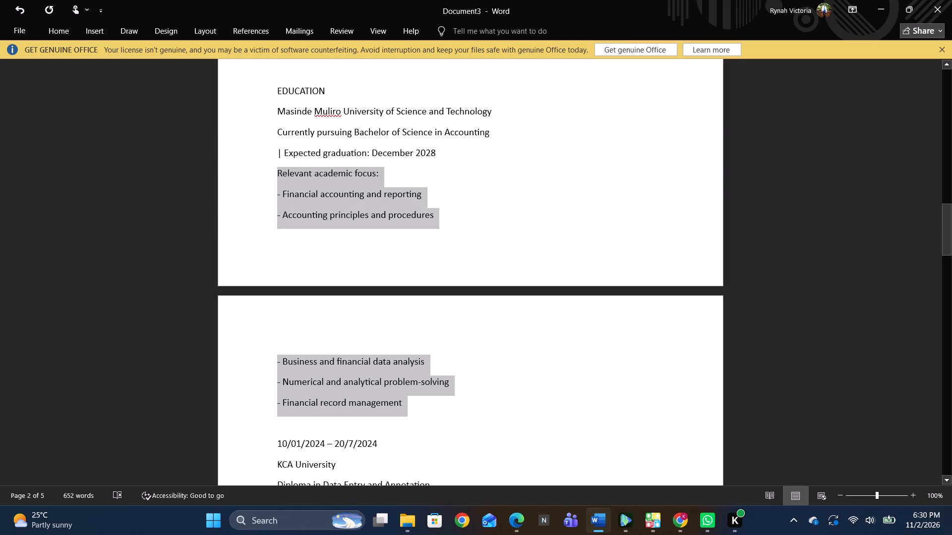
{"action": "left_click_drag", "start_coordinate": [281, 180], "coordinate": [280, 179]}
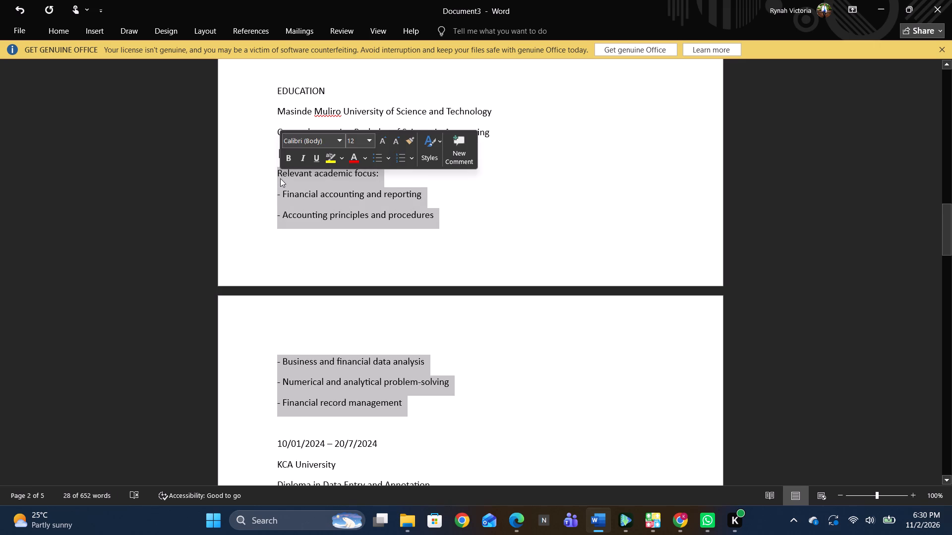
{"action": "key", "text": "BackSpace"}
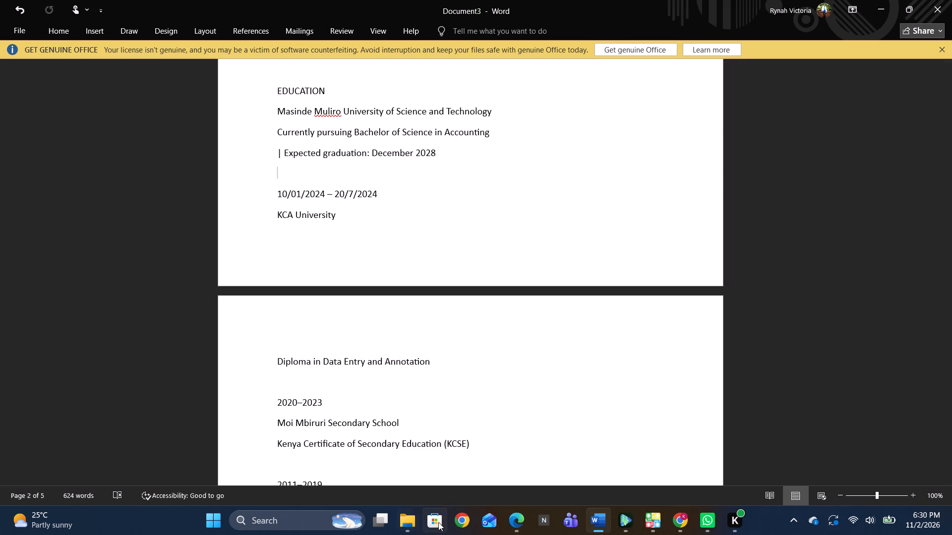
Remove the vertical bar and leading space before "Expected graduation: December 2028".
{"action": "left_click", "coordinate": [515, 517]}
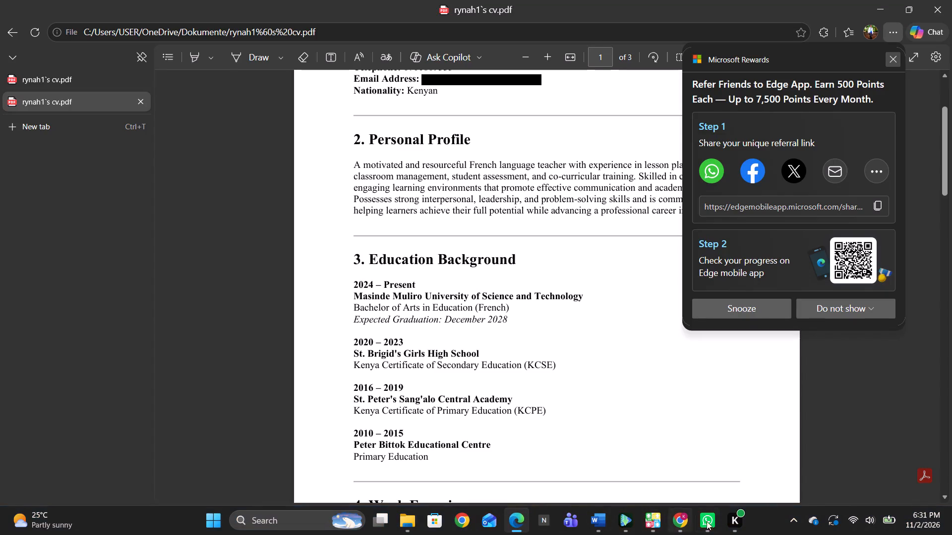
{"action": "left_click", "coordinate": [600, 518]}
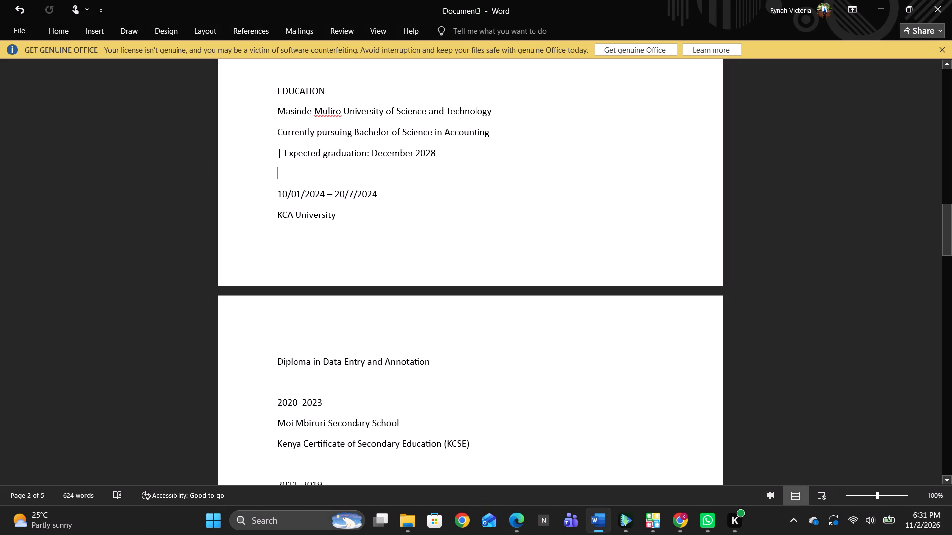
{"action": "left_click", "coordinate": [289, 106]}
{"action": "left_click", "coordinate": [275, 111]}
{"action": "left_click", "coordinate": [283, 152]}
{"action": "key", "text": "BackSpace"}
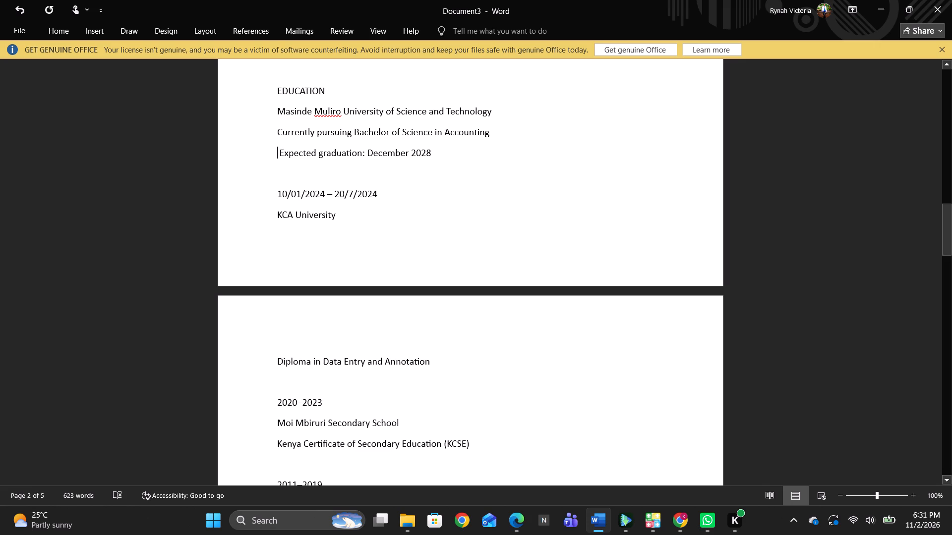
{"action": "left_click", "coordinate": [281, 151]}
{"action": "key", "text": "BackSpace"}
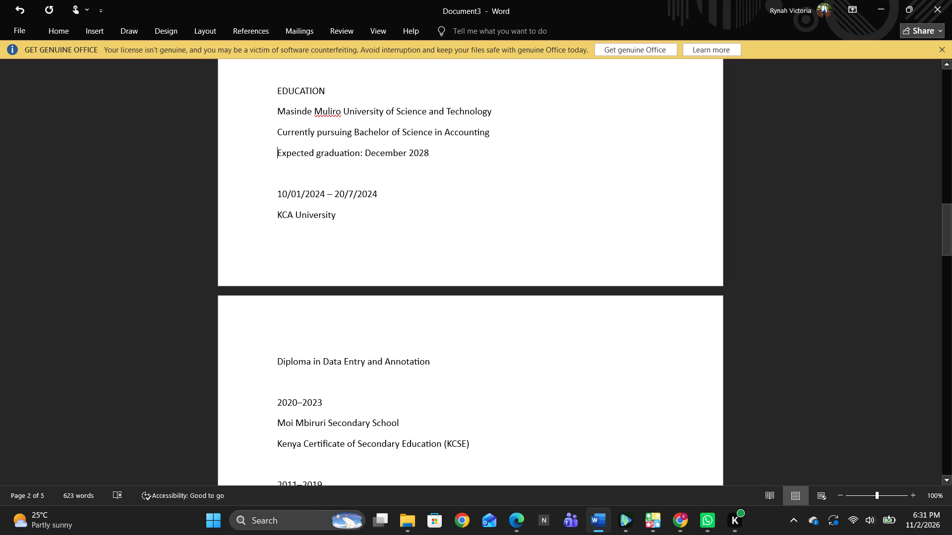
Add a line reading "2024 - present" between the EDUCATION heading and Masinde Muliro University of Science and Technology.
{"action": "left_click", "coordinate": [283, 104]}
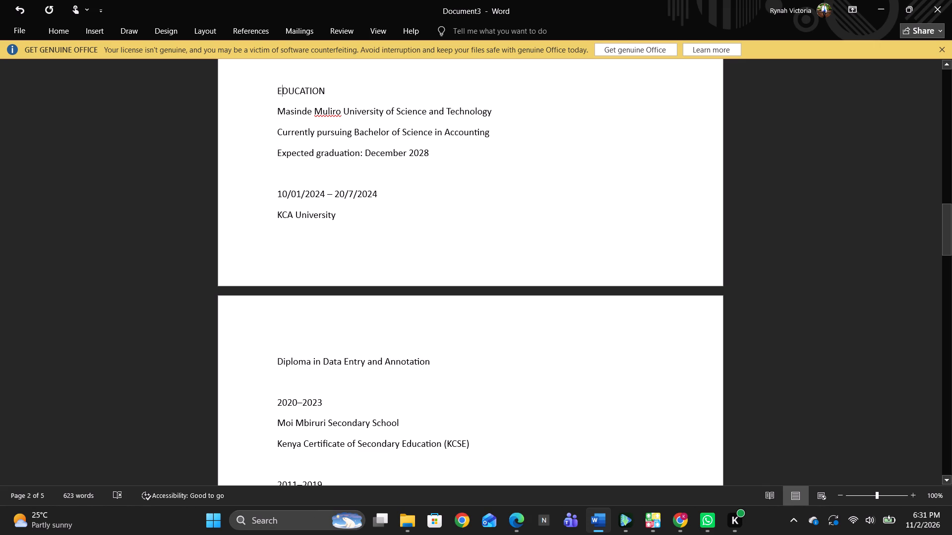
{"action": "left_click", "coordinate": [276, 111]}
{"action": "key", "text": "Return"}
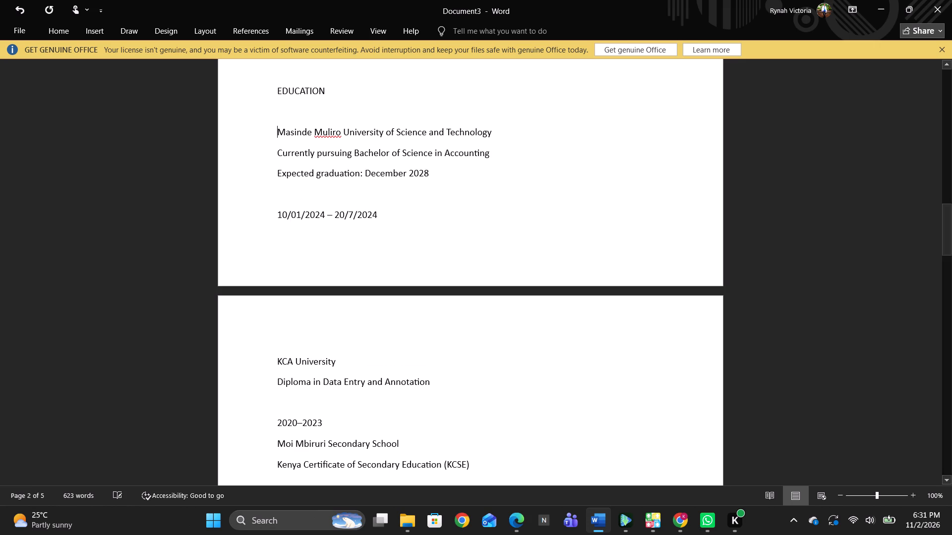
{"action": "left_click", "coordinate": [283, 107]}
{"action": "type", "text": "20"}
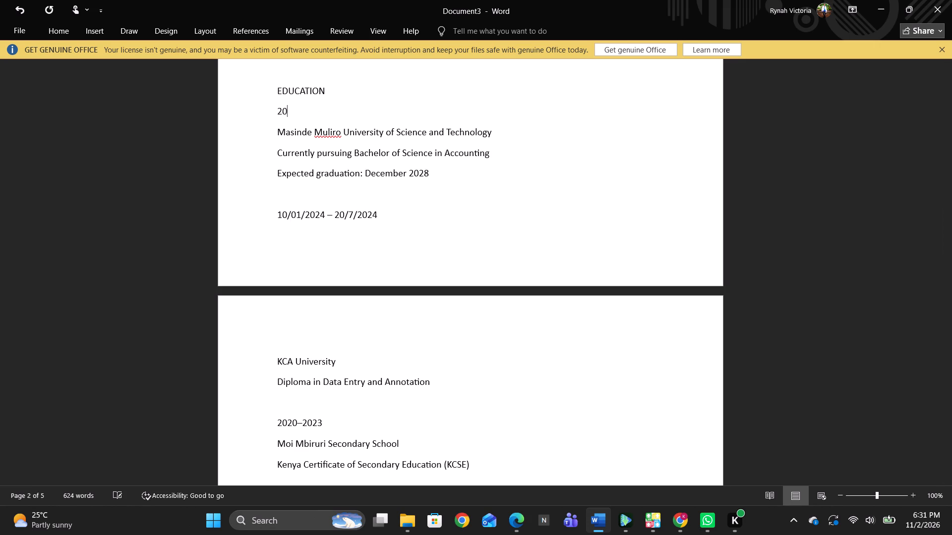
{"action": "type", "text": "24"}
{"action": "type", "text": "-"}
{"action": "key", "text": "space"}
{"action": "key", "text": "BackSpace"}
{"action": "key", "text": "BackSpace"}
{"action": "type", "text": "-"}
{"action": "key", "text": "space"}
{"action": "key", "text": "BackSpace"}
{"action": "key", "text": "BackSpace"}
{"action": "key", "text": "space"}
{"action": "type", "text": "-"}
{"action": "key", "text": "space"}
{"action": "type", "text": "present"}
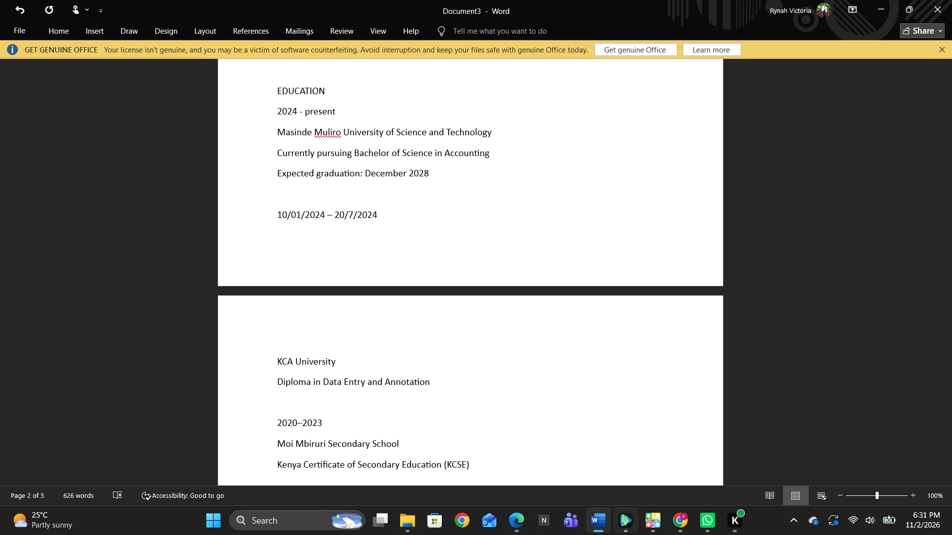
Capitalize "Present" in the Masinde Muliro University date line, matching the existing CV in Edge.
{"action": "left_click", "coordinate": [517, 524]}
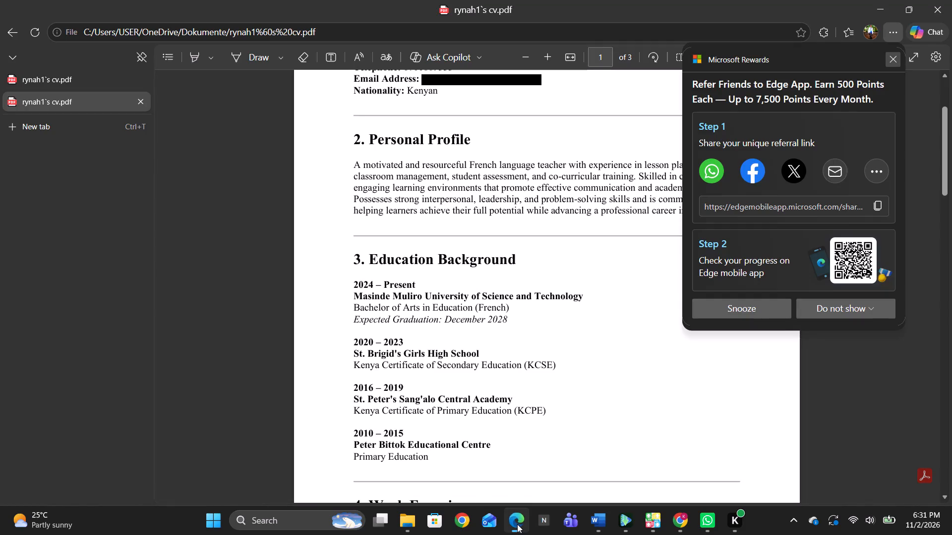
{"action": "left_click", "coordinate": [517, 524]}
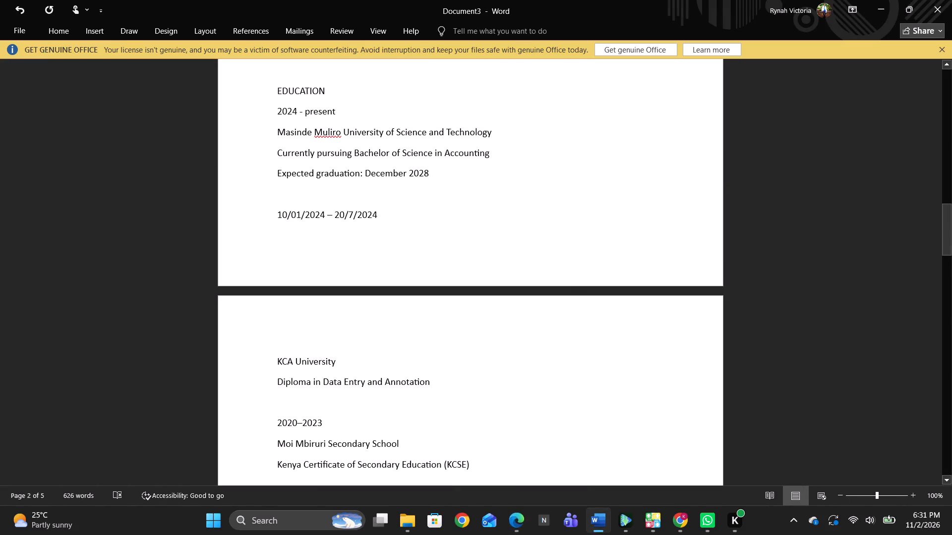
{"action": "left_click", "coordinate": [308, 111]}
{"action": "key", "text": "BackSpace"}
Delete "Currently pursuing" so the Masinde Muliro degree line starts with "Bachelor of Science in Accounting".
{"action": "left_click", "coordinate": [355, 154]}
{"action": "key", "text": "BackSpace"}
{"action": "key", "text": "BackSpace"}
{"action": "key", "text": "BackSpace"}
{"action": "key", "text": "BackSpace"}
{"action": "key", "text": "BackSpace"}
{"action": "key", "text": "BackSpace"}
{"action": "key", "text": "BackSpace"}
{"action": "key", "text": "BackSpace"}
{"action": "key", "text": "BackSpace"}
{"action": "key", "text": "BackSpace"}
{"action": "key", "text": "BackSpace"}
{"action": "key", "text": "BackSpace"}
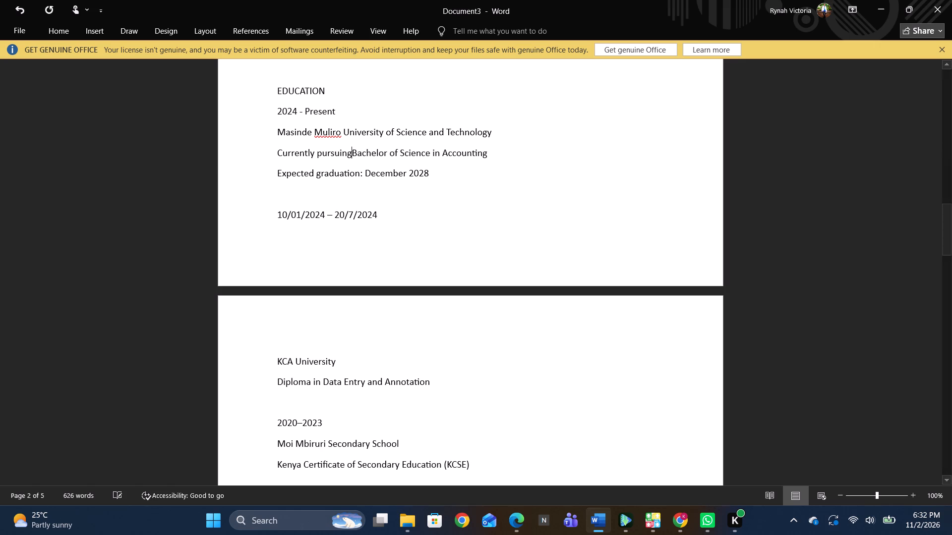
{"action": "key", "text": "BackSpace"}
{"action": "key", "text": "BackSpace"}
{"action": "key", "text": "BackSpace"}
{"action": "key", "text": "BackSpace"}
{"action": "key", "text": "BackSpace"}
{"action": "key", "text": "BackSpace"}
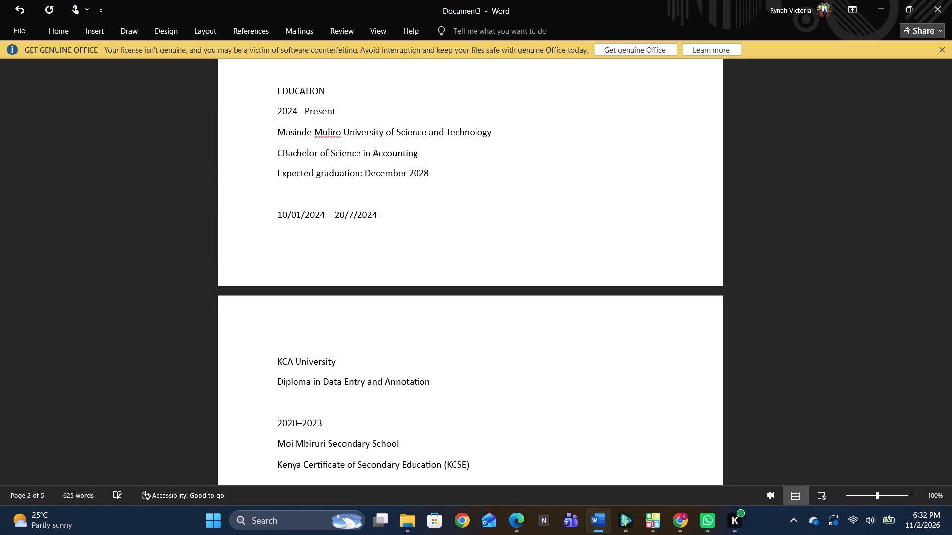
{"action": "key", "text": "BackSpace"}
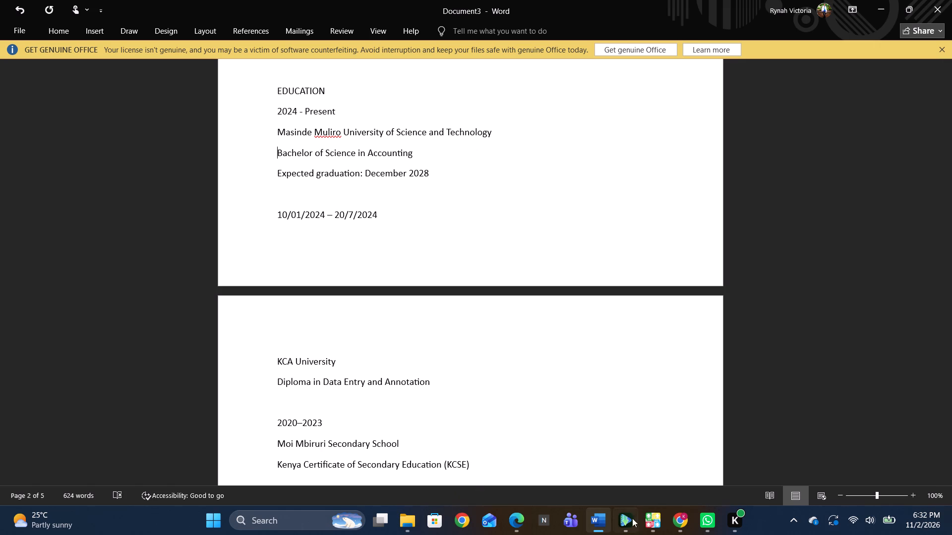
Extend the EDUCATION heading to read "EDUCATION BACKGROUND", following the section title in the existing CV in Edge.
{"action": "left_click", "coordinate": [517, 519]}
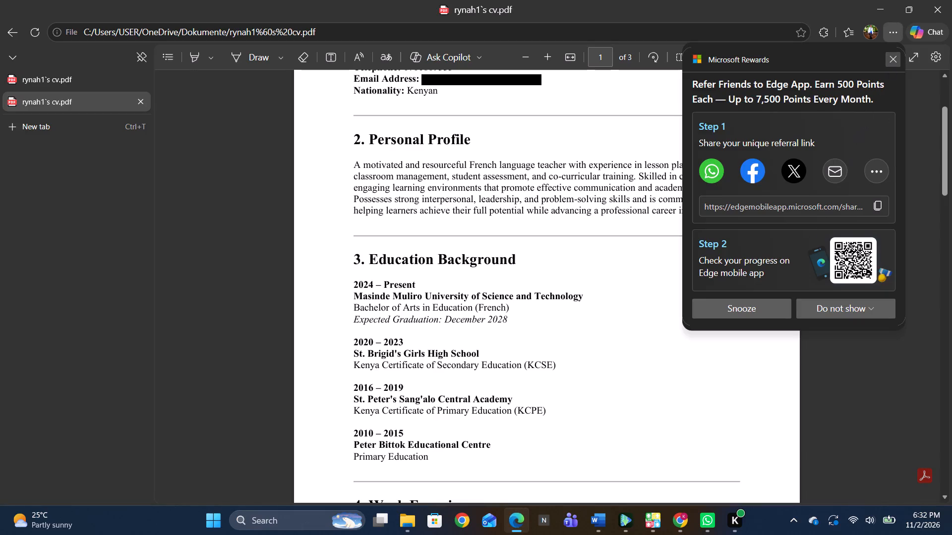
{"action": "left_click", "coordinate": [895, 58]}
{"action": "scroll", "coordinate": [465, 254], "scroll_direction": "up", "scroll_amount": 1}
{"action": "scroll", "coordinate": [465, 254], "scroll_direction": "down", "scroll_amount": 3}
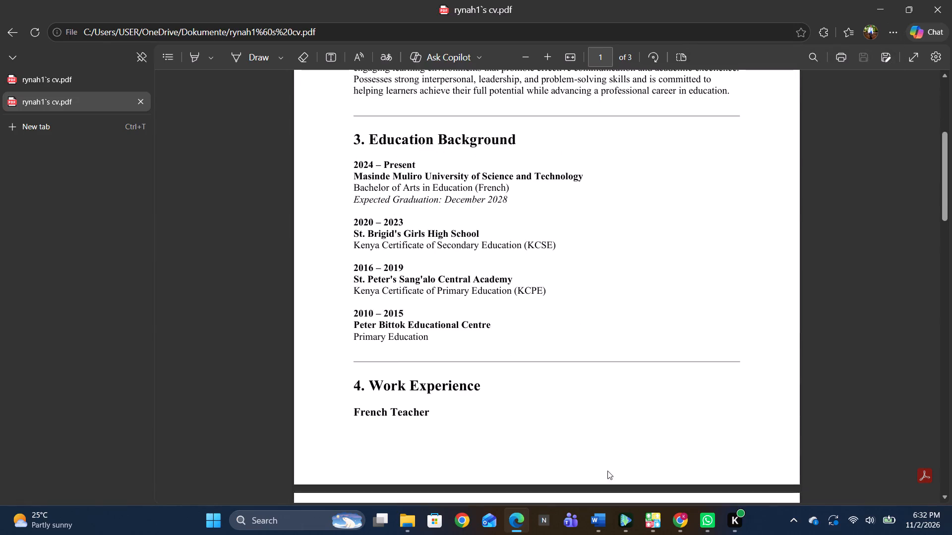
{"action": "left_click", "coordinate": [599, 518]}
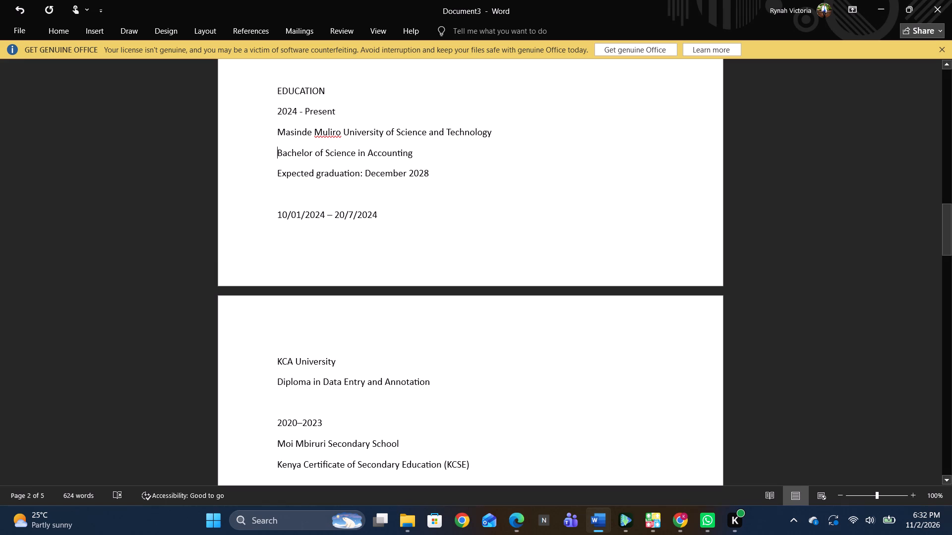
{"action": "scroll", "coordinate": [326, 110], "scroll_direction": "up", "scroll_amount": 1}
{"action": "left_click", "coordinate": [334, 114]}
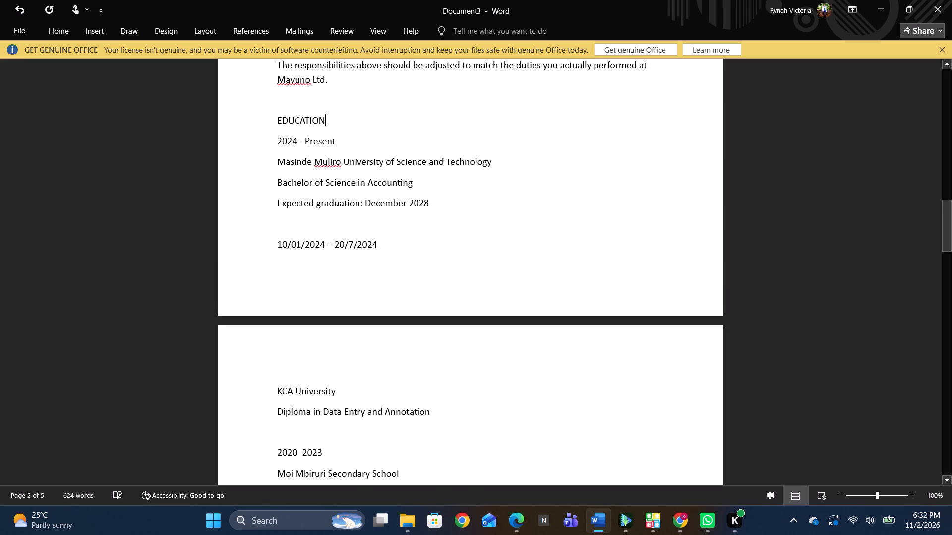
{"action": "key", "text": "space"}
{"action": "type", "text": "ack"}
{"action": "key", "text": "BackSpace"}
{"action": "key", "text": "BackSpace"}
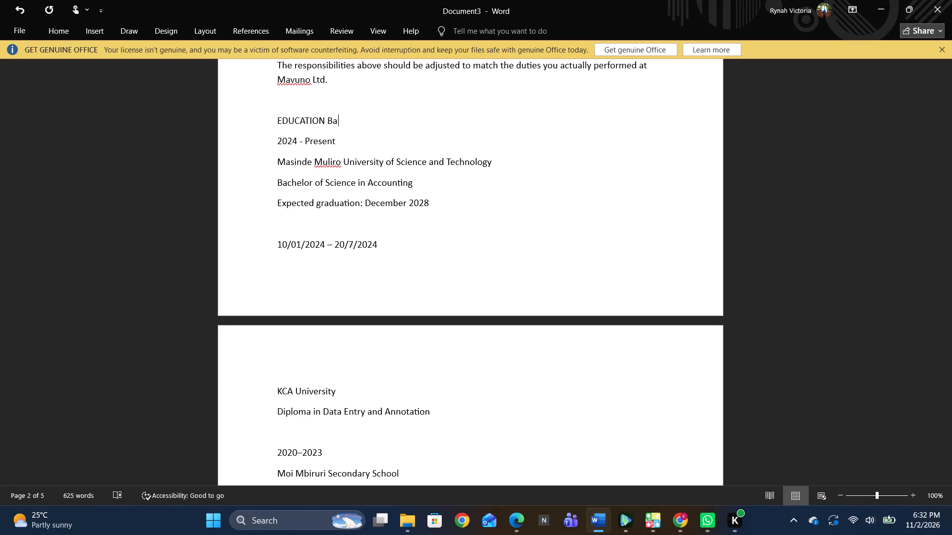
{"action": "key", "text": "BackSpace"}
{"action": "type", "text": "ACK"}
{"action": "type", "text": "GROUN"}
{"action": "key", "text": "d"}
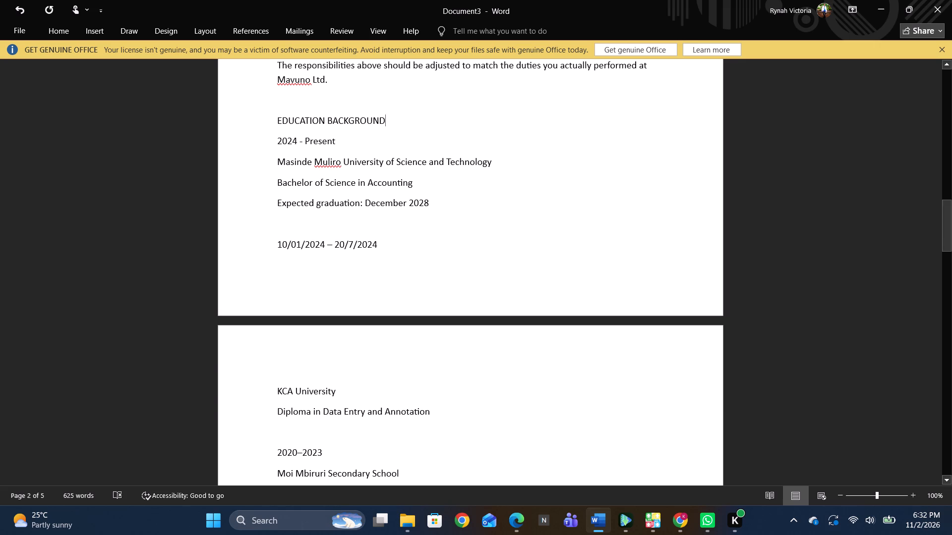
Compare the experience, education and competencies sections of the Word CV with the opening sections of the existing CV in Edge.
{"action": "scroll", "coordinate": [250, 210], "scroll_direction": "up", "scroll_amount": 3}
{"action": "scroll", "coordinate": [337, 219], "scroll_direction": "up", "scroll_amount": 1}
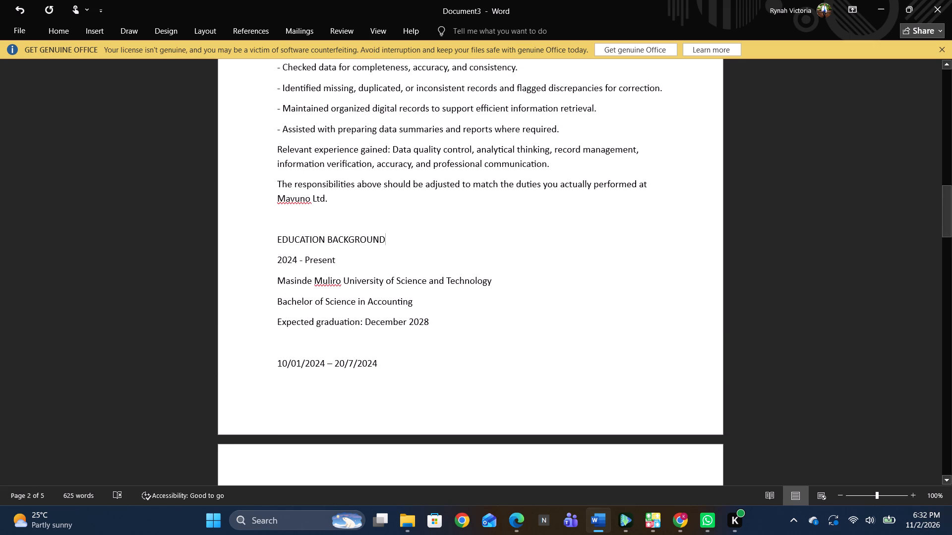
{"action": "left_click", "coordinate": [517, 528]}
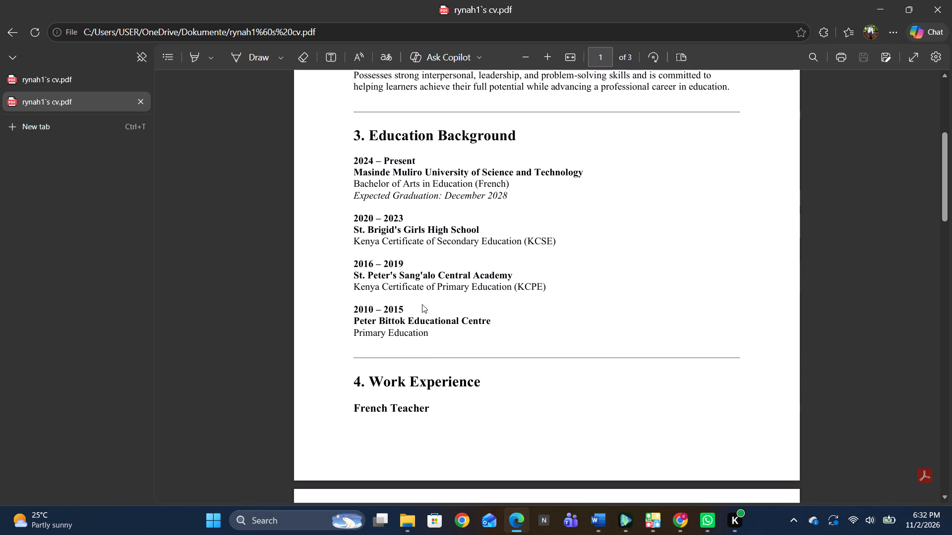
{"action": "scroll", "coordinate": [451, 378], "scroll_direction": "down", "scroll_amount": 1}
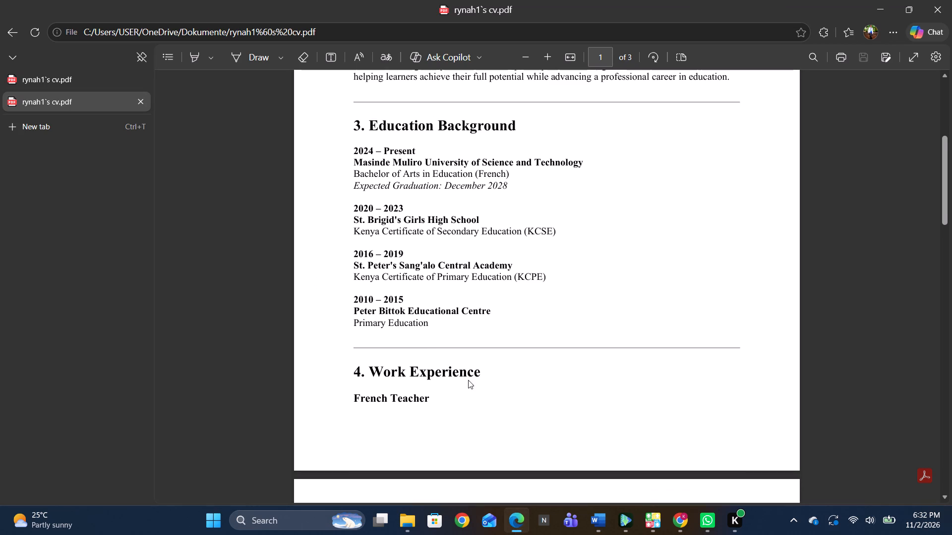
{"action": "left_click", "coordinate": [684, 516]}
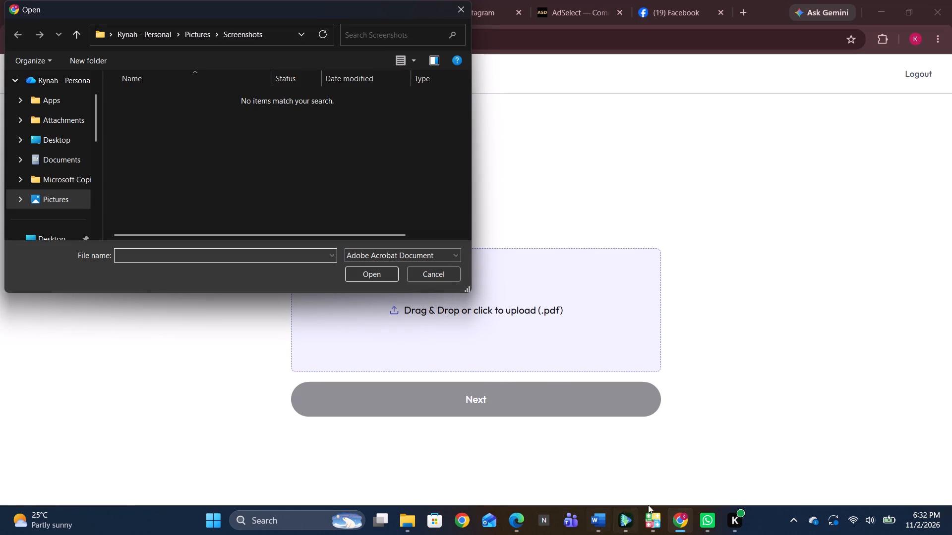
{"action": "left_click", "coordinate": [603, 517]}
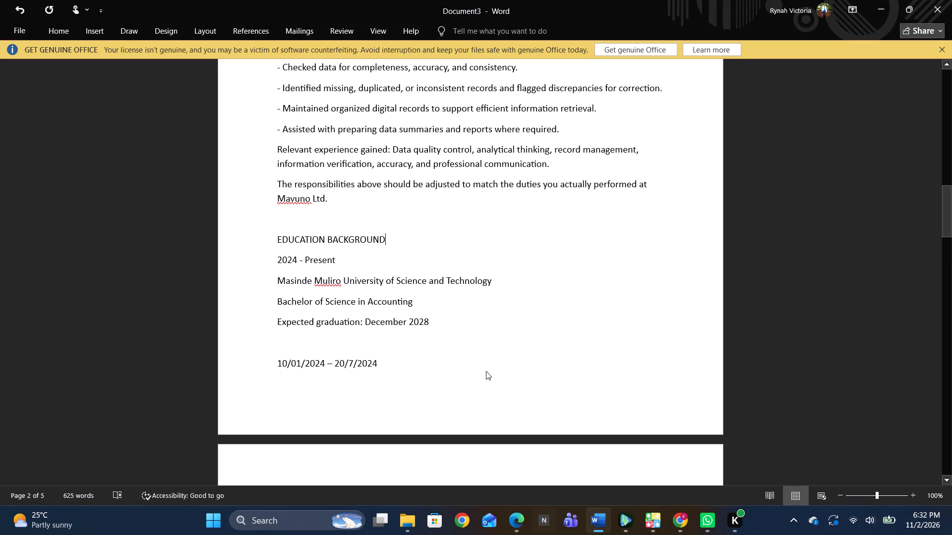
{"action": "scroll", "coordinate": [417, 300], "scroll_direction": "up", "scroll_amount": 4}
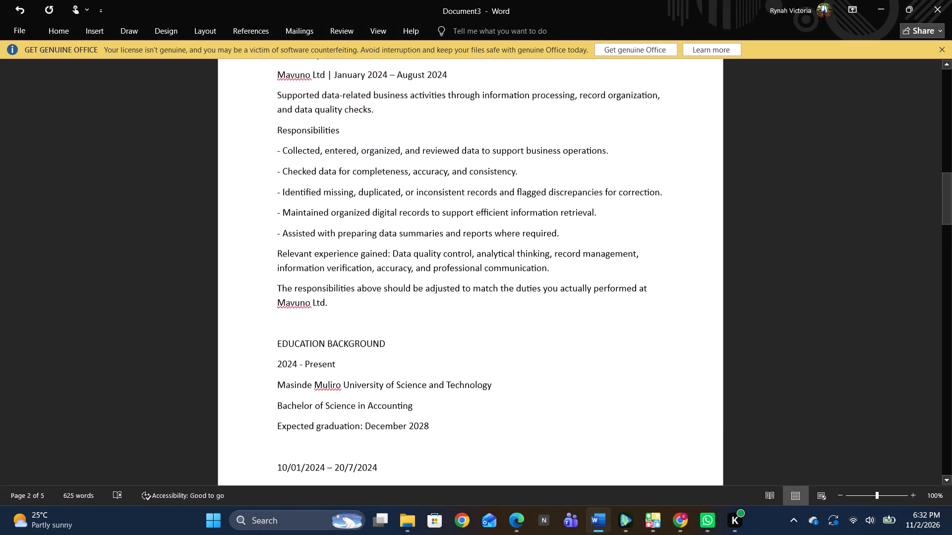
{"action": "scroll", "coordinate": [417, 301], "scroll_direction": "up", "scroll_amount": 1}
{"action": "scroll", "coordinate": [377, 369], "scroll_direction": "down", "scroll_amount": 3}
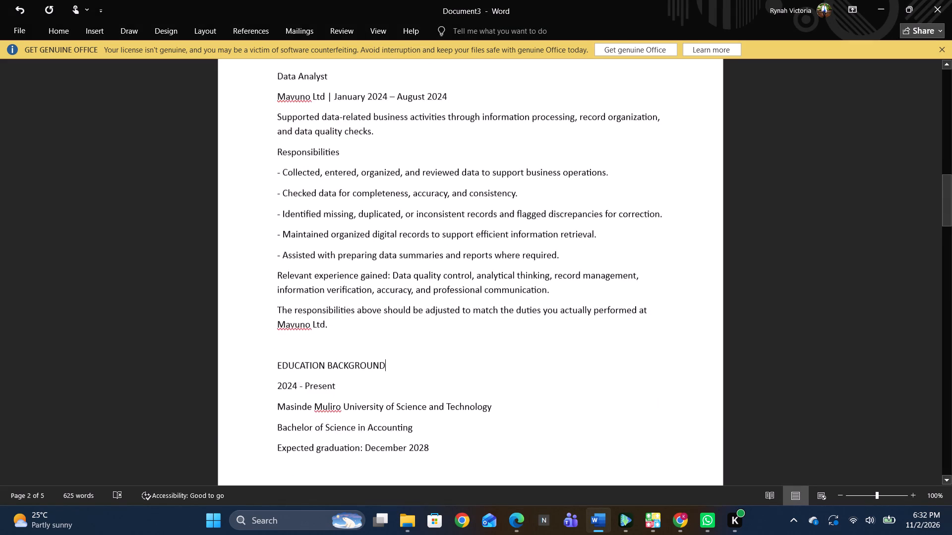
{"action": "scroll", "coordinate": [377, 369], "scroll_direction": "down", "scroll_amount": 17}
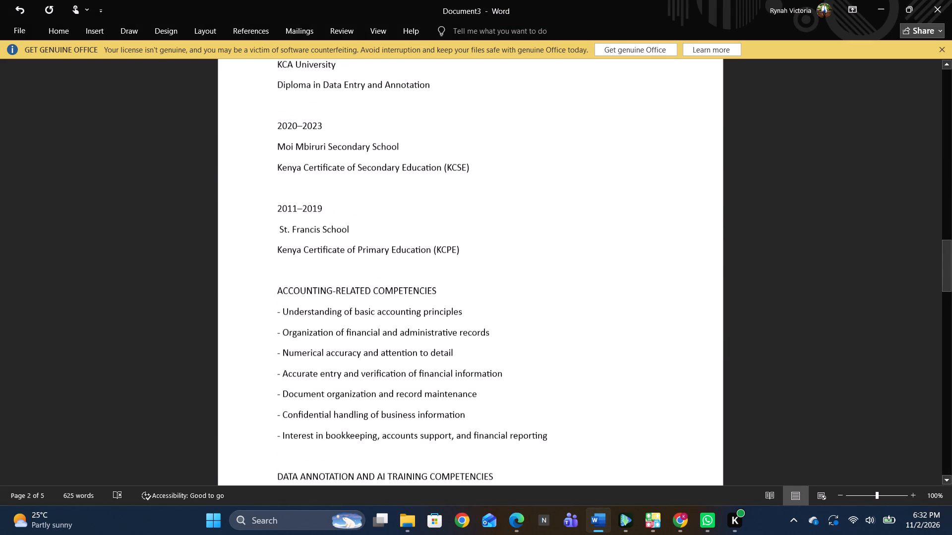
{"action": "scroll", "coordinate": [402, 415], "scroll_direction": "down", "scroll_amount": 1}
{"action": "scroll", "coordinate": [403, 413], "scroll_direction": "up", "scroll_amount": 8}
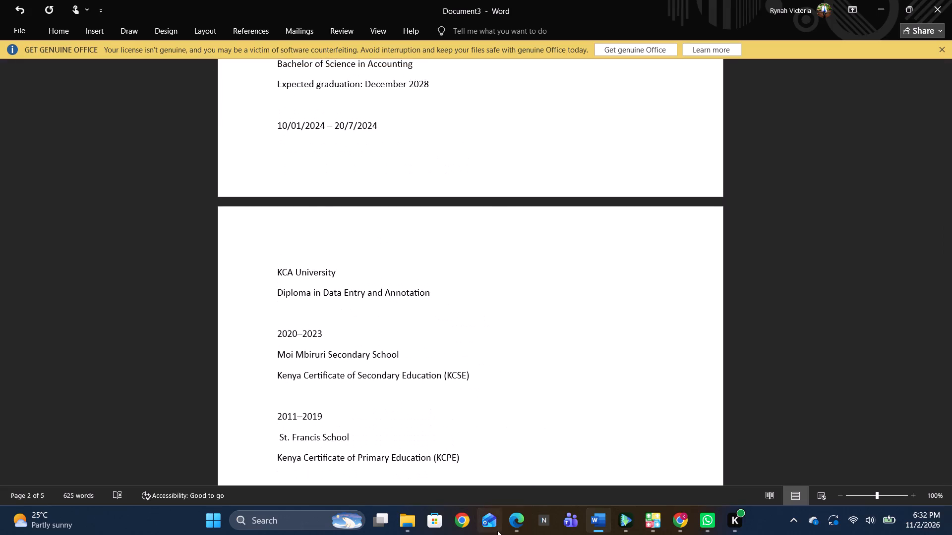
{"action": "left_click", "coordinate": [518, 521]}
{"action": "scroll", "coordinate": [403, 298], "scroll_direction": "up", "scroll_amount": 6}
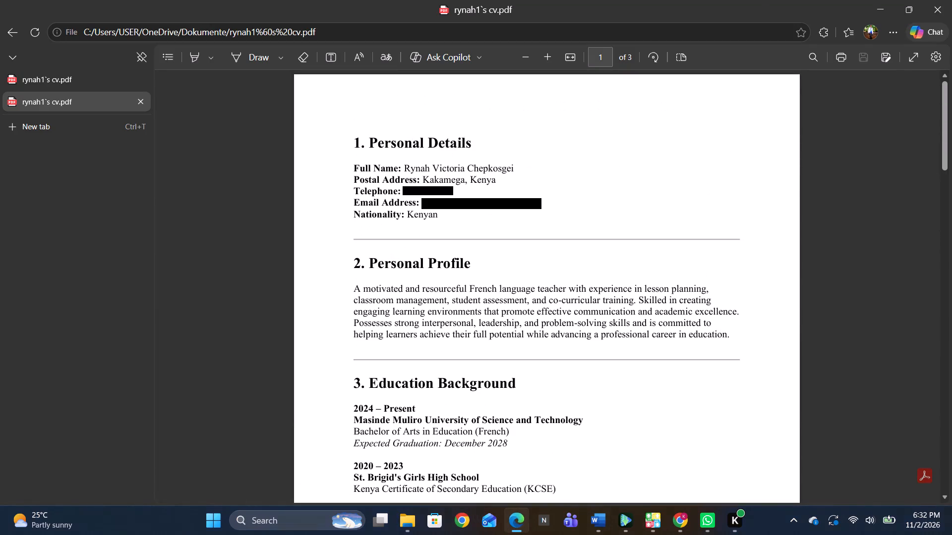
{"action": "scroll", "coordinate": [402, 295], "scroll_direction": "down", "scroll_amount": 3}
{"action": "scroll", "coordinate": [402, 295], "scroll_direction": "up", "scroll_amount": 3}
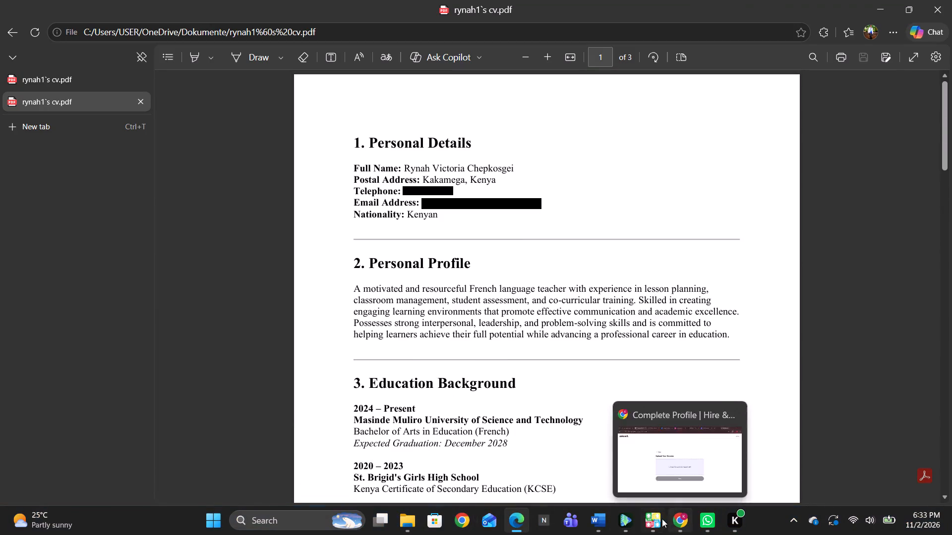
Compare the section order at the start of the Word CV with the work experience and skills sections of the existing CV in Edge.
{"action": "left_click", "coordinate": [594, 517]}
{"action": "scroll", "coordinate": [365, 274], "scroll_direction": "up", "scroll_amount": 13}
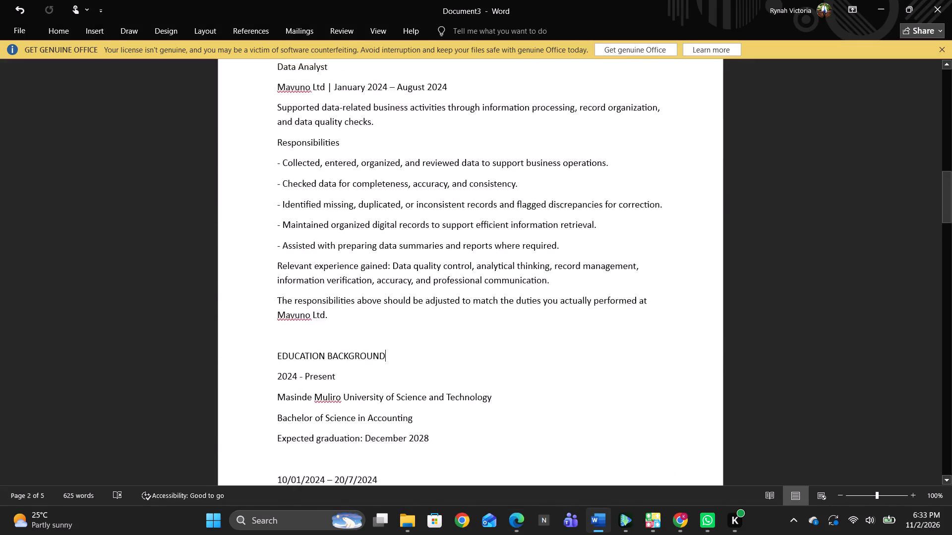
{"action": "scroll", "coordinate": [325, 258], "scroll_direction": "up", "scroll_amount": 5}
{"action": "scroll", "coordinate": [324, 257], "scroll_direction": "down", "scroll_amount": 1}
{"action": "scroll", "coordinate": [324, 257], "scroll_direction": "up", "scroll_amount": 1}
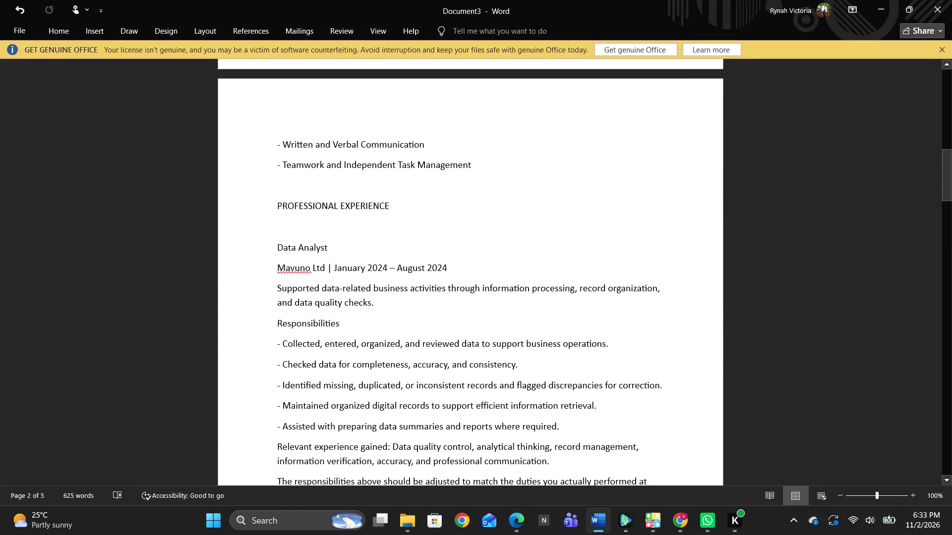
{"action": "scroll", "coordinate": [383, 210], "scroll_direction": "up", "scroll_amount": 20}
{"action": "scroll", "coordinate": [383, 210], "scroll_direction": "up", "scroll_amount": 1}
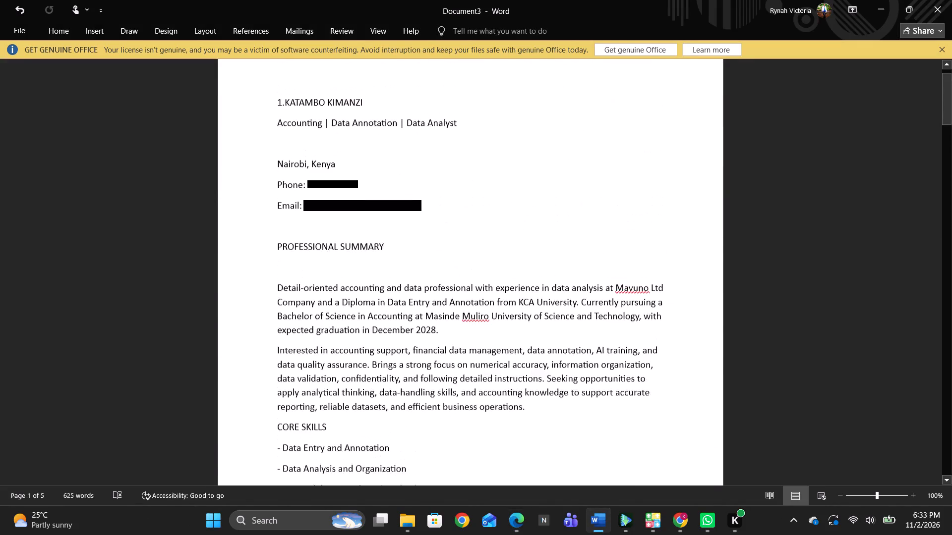
{"action": "scroll", "coordinate": [331, 284], "scroll_direction": "down", "scroll_amount": 3}
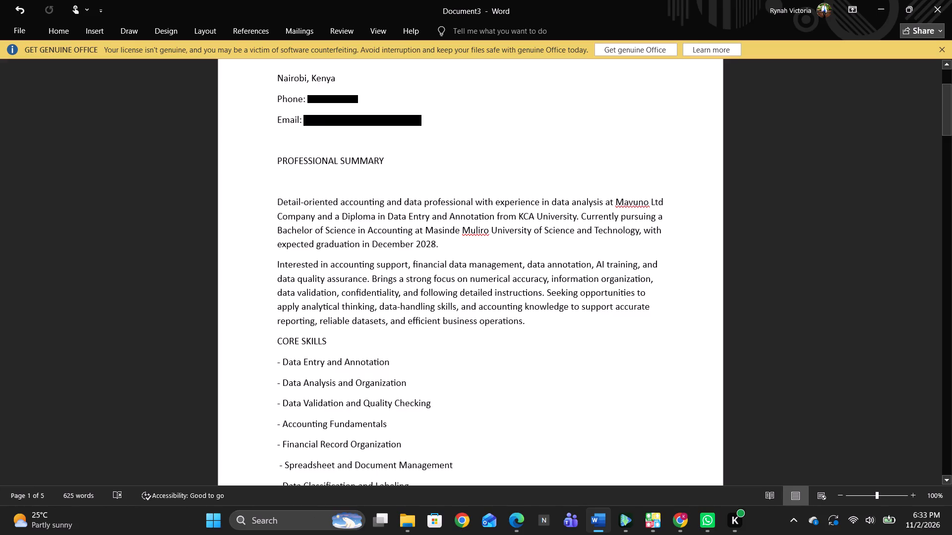
{"action": "left_click", "coordinate": [512, 514]}
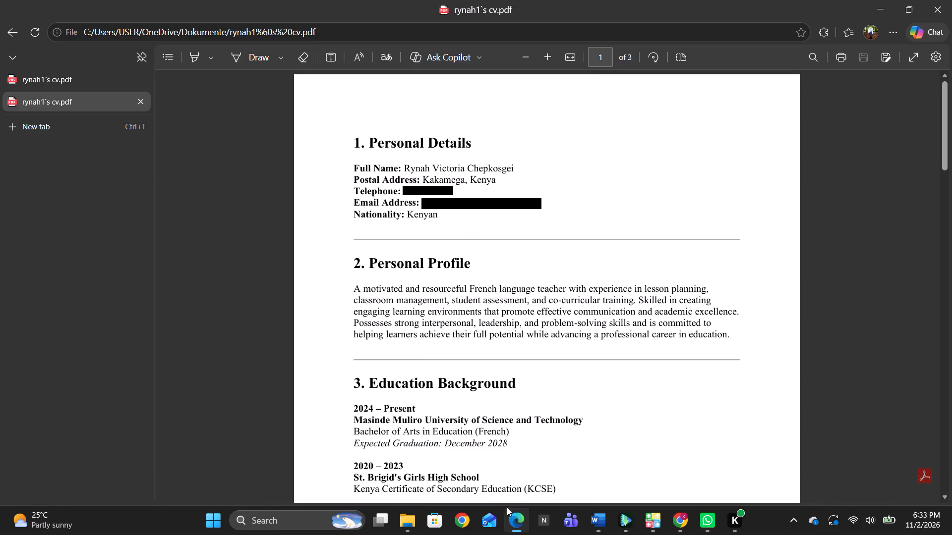
{"action": "scroll", "coordinate": [416, 360], "scroll_direction": "down", "scroll_amount": 3}
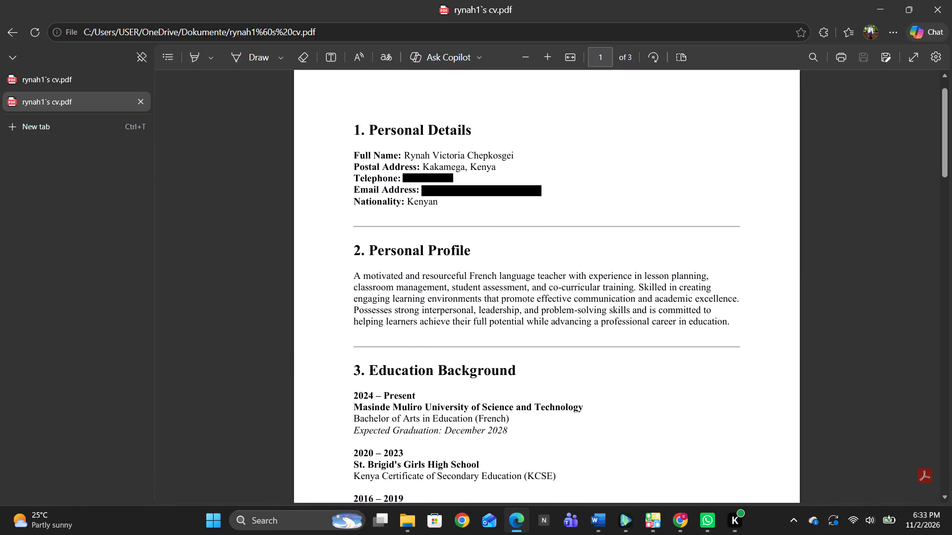
{"action": "scroll", "coordinate": [428, 384], "scroll_direction": "down", "scroll_amount": 7}
{"action": "scroll", "coordinate": [441, 405], "scroll_direction": "up", "scroll_amount": 2}
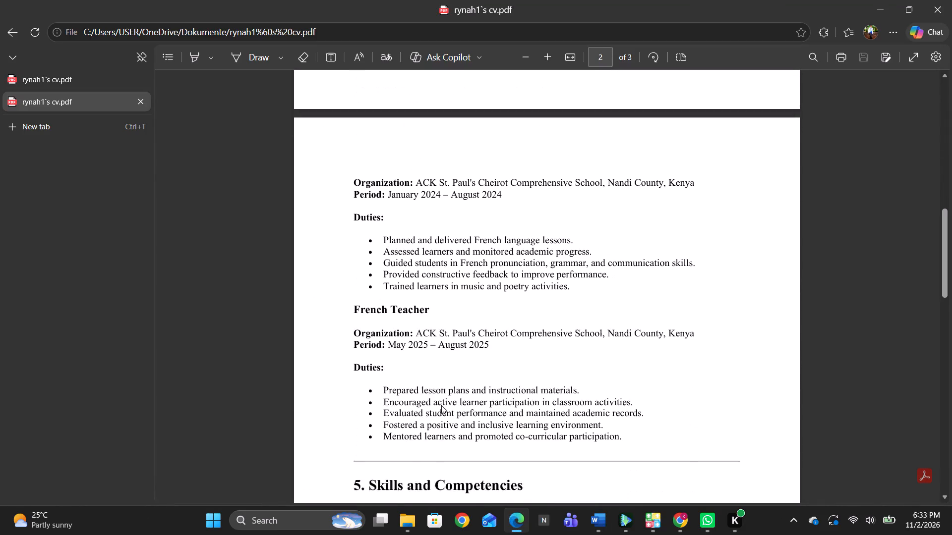
{"action": "scroll", "coordinate": [441, 405], "scroll_direction": "up", "scroll_amount": 3}
{"action": "scroll", "coordinate": [441, 405], "scroll_direction": "down", "scroll_amount": 8}
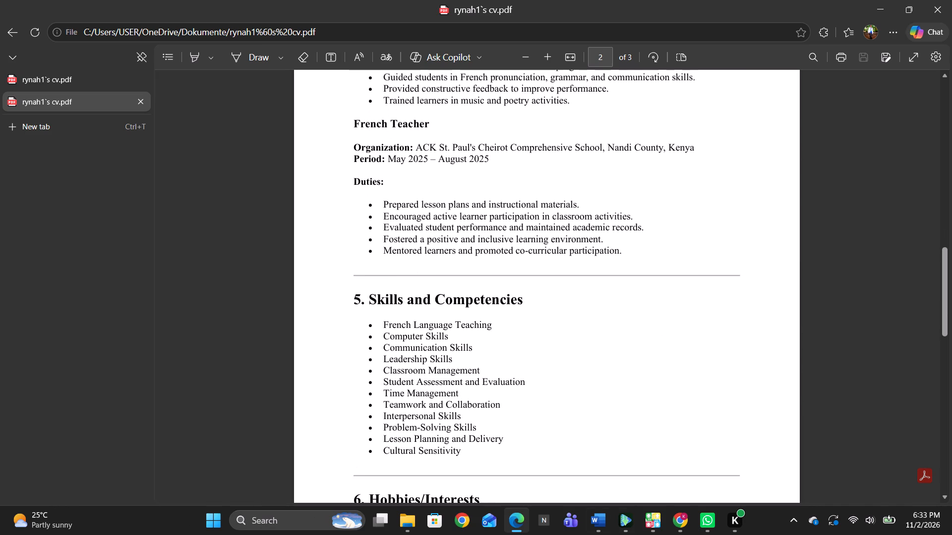
{"action": "left_click", "coordinate": [684, 527]}
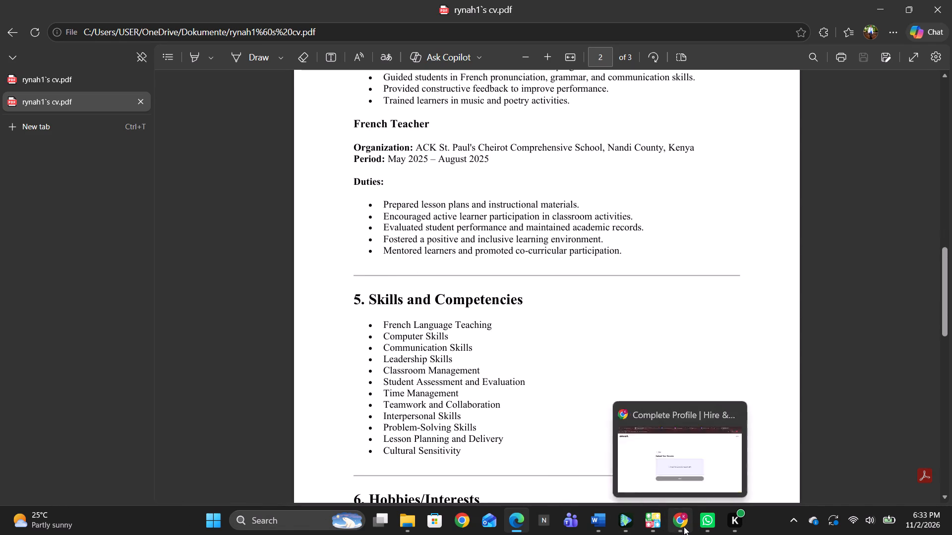
{"action": "left_click", "coordinate": [629, 516]}
{"action": "left_click", "coordinate": [597, 518]}
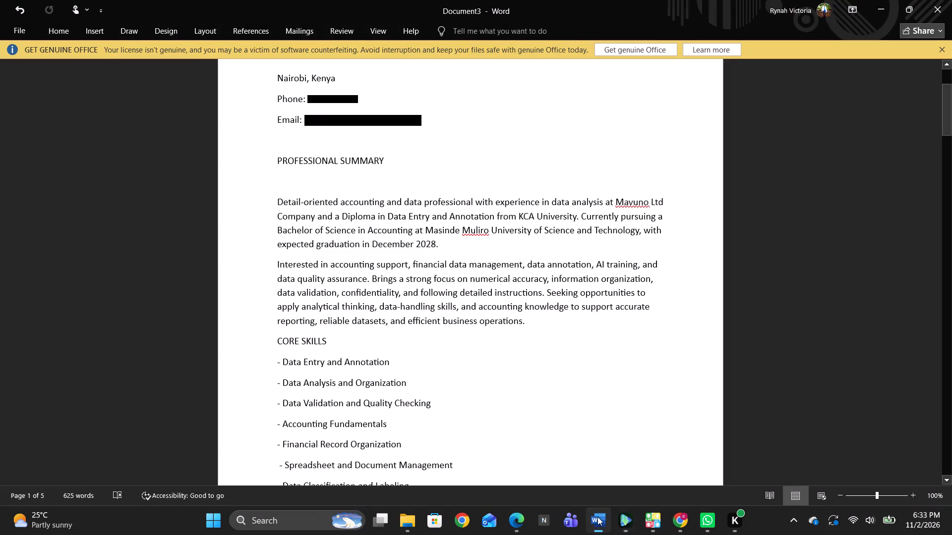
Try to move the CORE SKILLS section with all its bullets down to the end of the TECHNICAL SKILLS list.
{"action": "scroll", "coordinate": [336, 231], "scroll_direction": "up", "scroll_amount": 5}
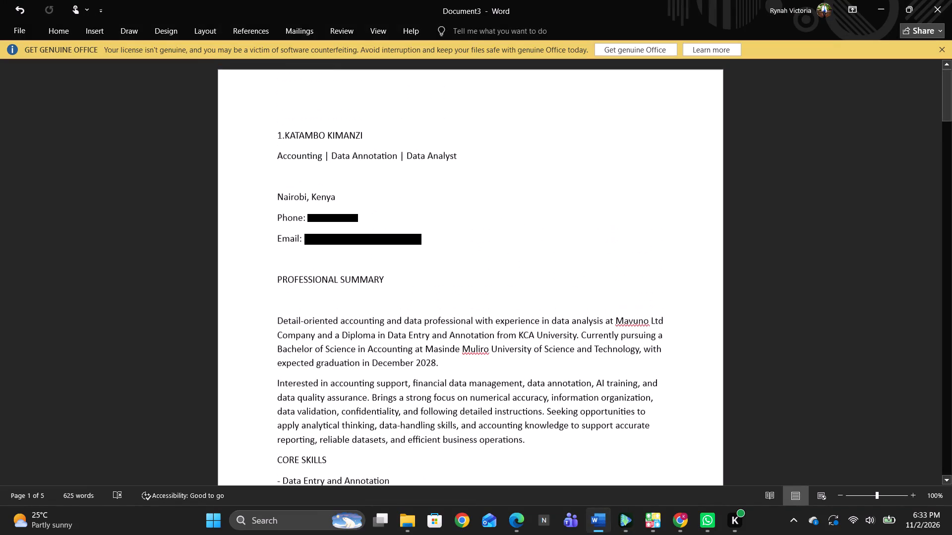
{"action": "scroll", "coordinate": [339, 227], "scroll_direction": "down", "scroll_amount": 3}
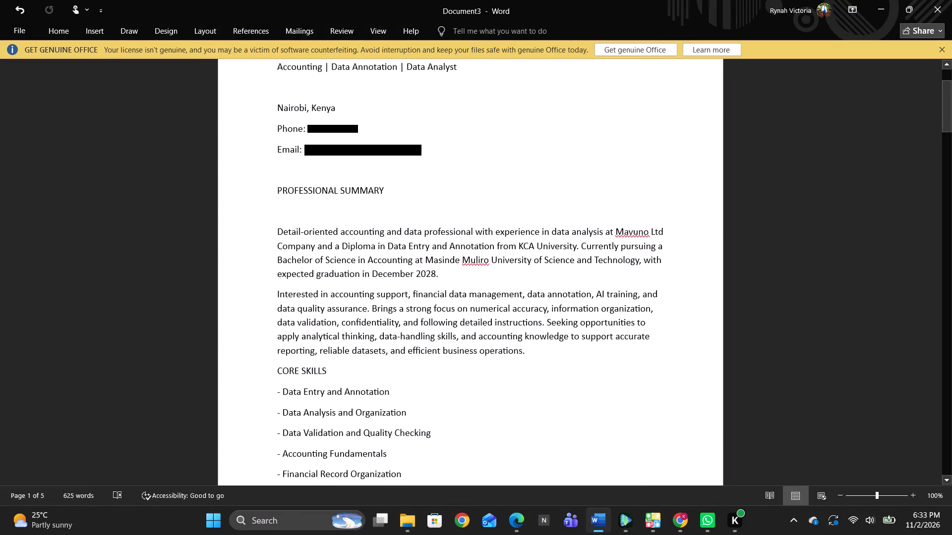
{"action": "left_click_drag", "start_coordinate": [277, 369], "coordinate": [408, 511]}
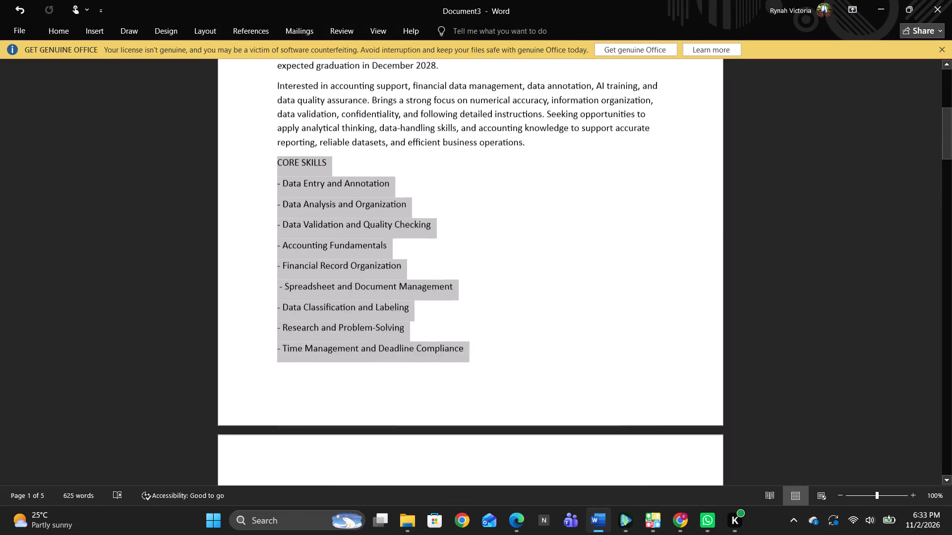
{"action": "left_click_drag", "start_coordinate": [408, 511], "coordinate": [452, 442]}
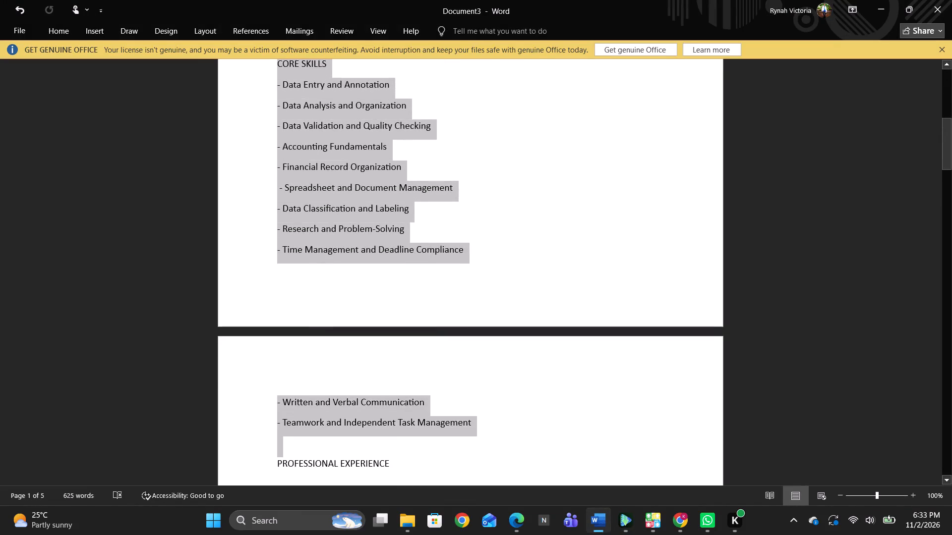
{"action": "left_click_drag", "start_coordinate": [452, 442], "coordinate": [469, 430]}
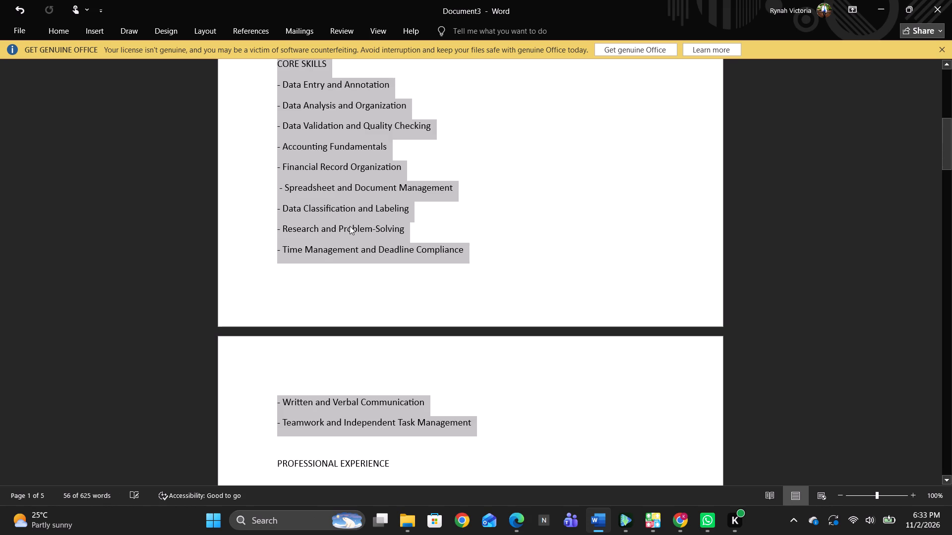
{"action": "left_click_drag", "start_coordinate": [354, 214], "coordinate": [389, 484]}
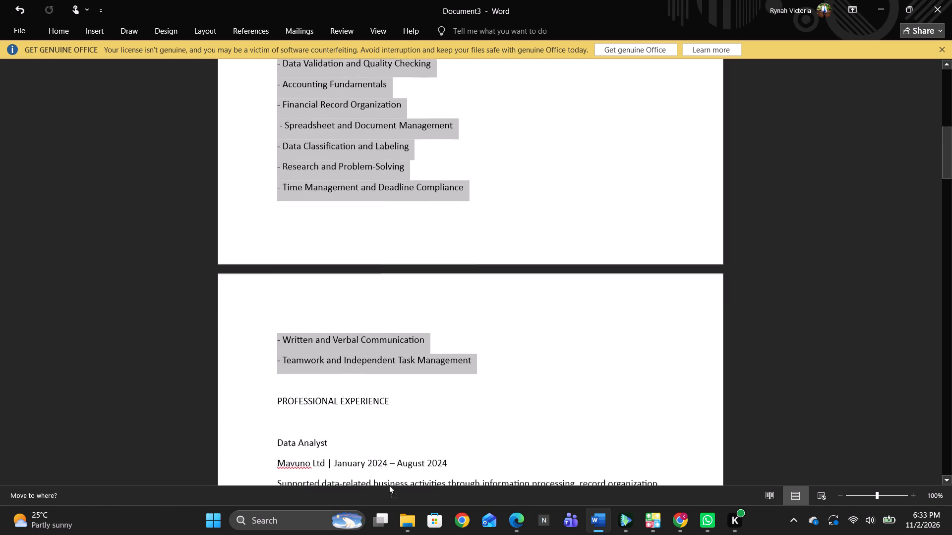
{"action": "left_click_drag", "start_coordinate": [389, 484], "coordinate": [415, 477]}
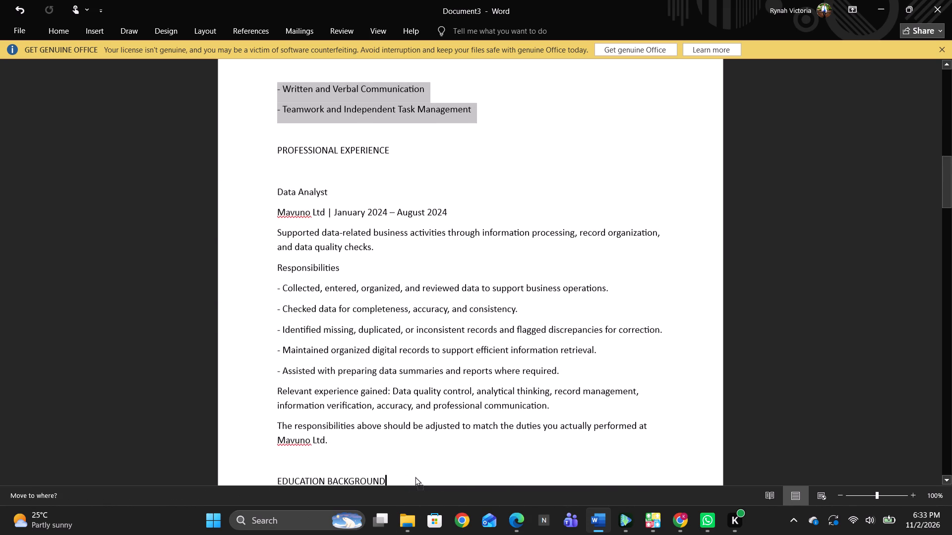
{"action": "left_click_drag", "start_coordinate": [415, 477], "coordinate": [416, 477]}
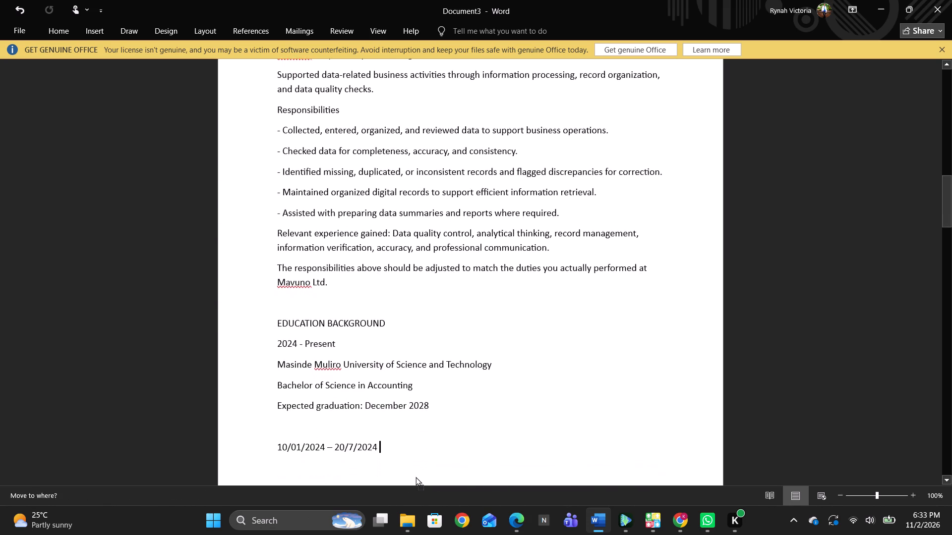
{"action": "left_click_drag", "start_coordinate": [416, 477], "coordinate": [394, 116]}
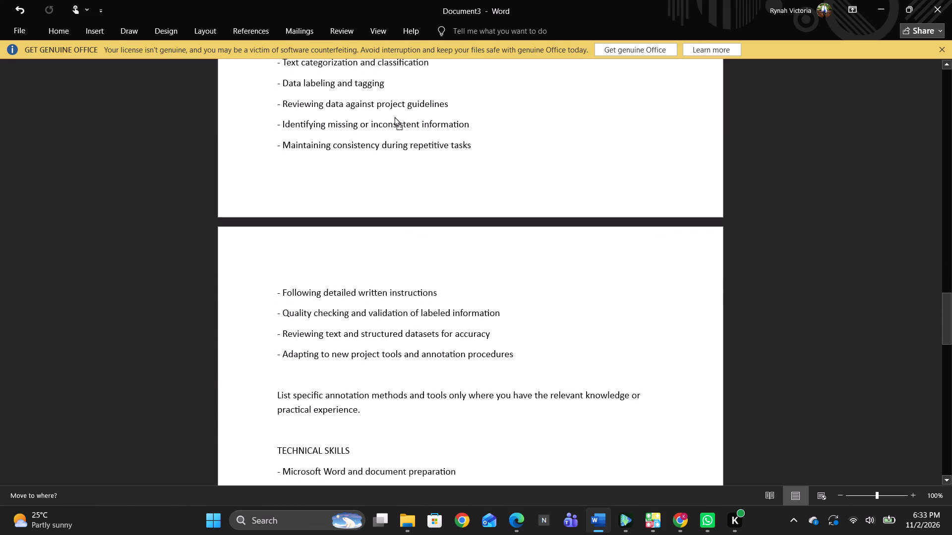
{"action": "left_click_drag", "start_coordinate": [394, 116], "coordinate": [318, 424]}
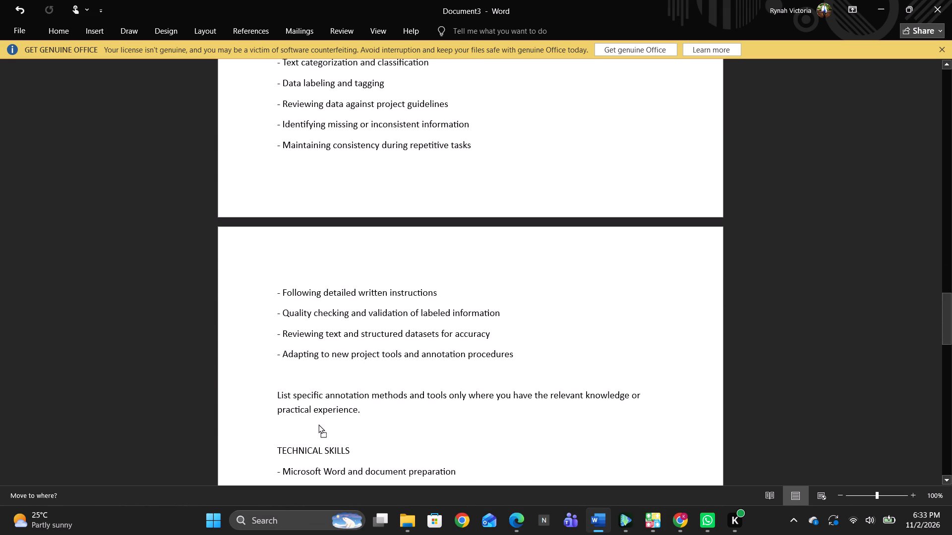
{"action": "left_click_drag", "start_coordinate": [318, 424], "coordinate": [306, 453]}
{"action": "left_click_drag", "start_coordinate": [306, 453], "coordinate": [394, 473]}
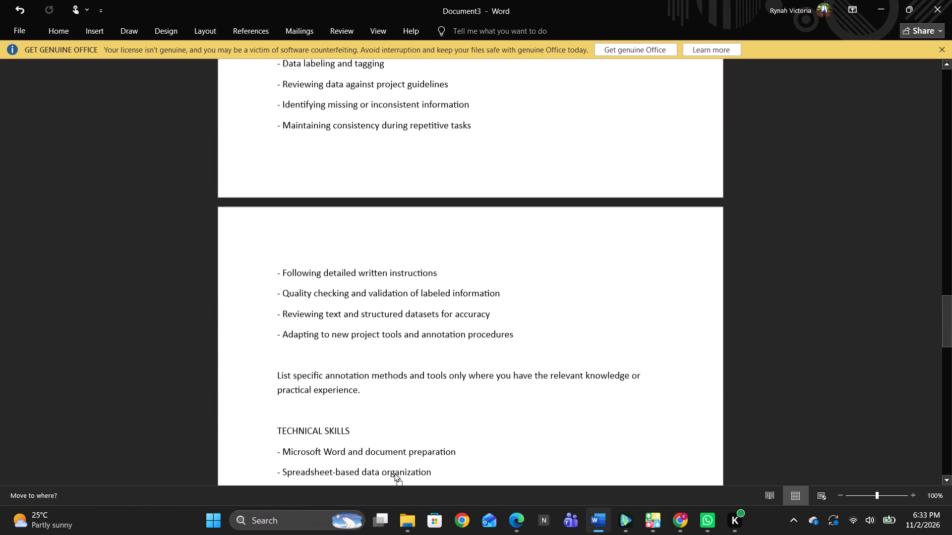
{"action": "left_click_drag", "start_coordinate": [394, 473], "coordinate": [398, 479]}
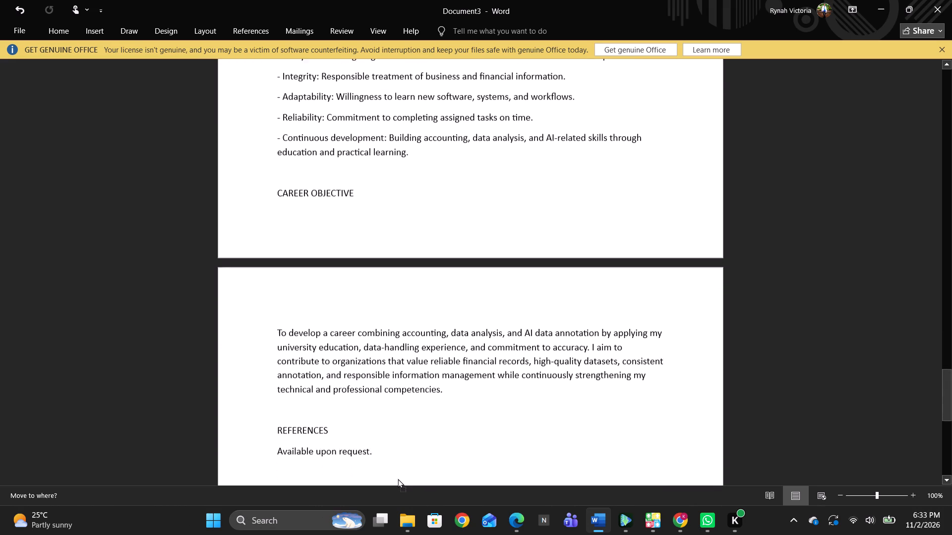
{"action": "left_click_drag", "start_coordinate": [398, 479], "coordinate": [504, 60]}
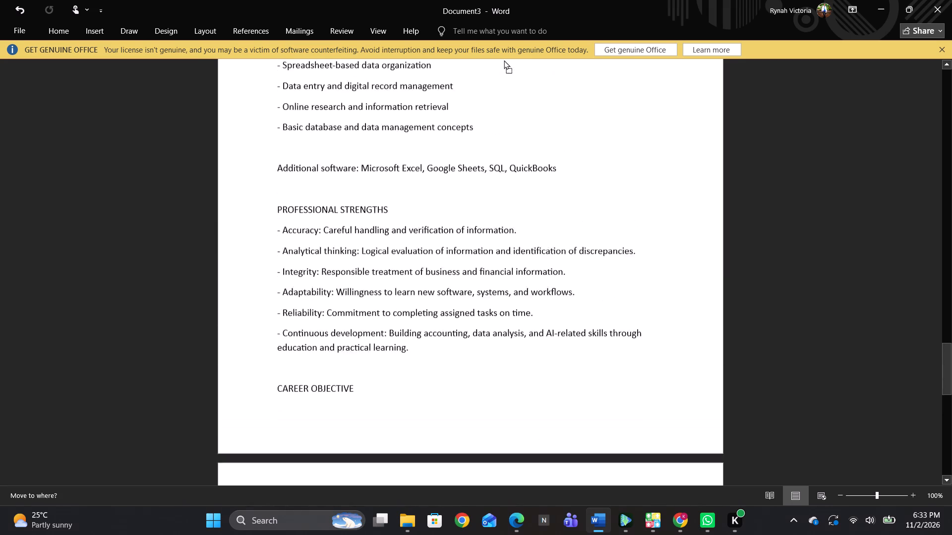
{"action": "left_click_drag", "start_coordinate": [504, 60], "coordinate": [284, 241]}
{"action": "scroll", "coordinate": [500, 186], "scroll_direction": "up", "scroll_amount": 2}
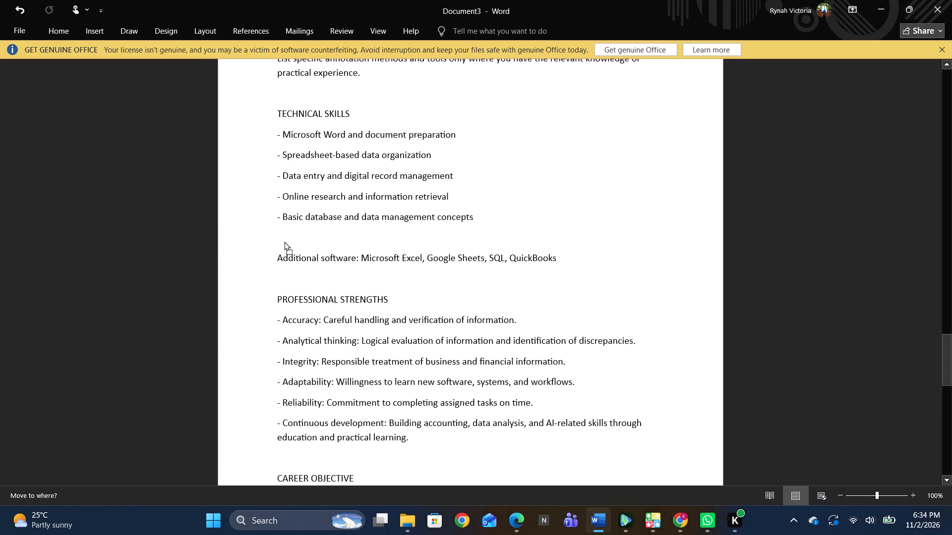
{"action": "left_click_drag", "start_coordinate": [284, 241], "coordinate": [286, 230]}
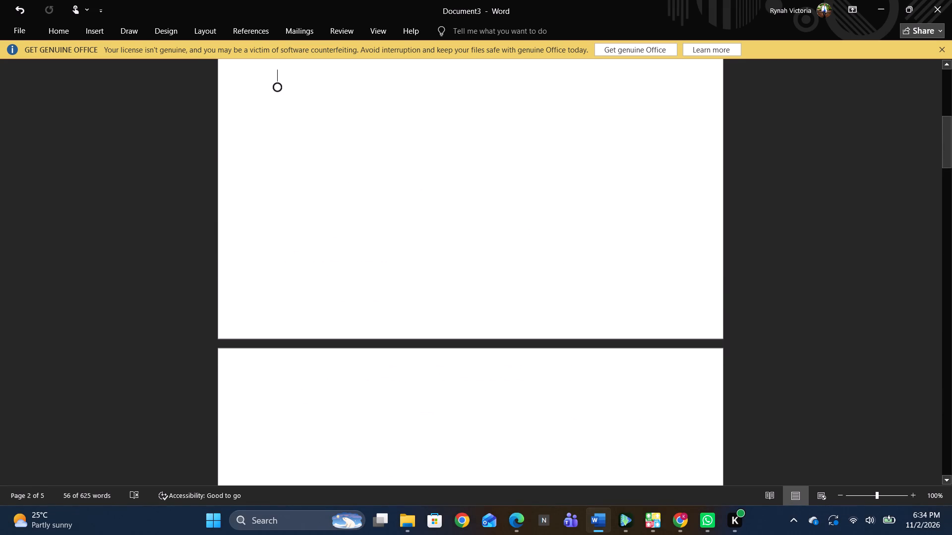
Move the CORE SKILLS heading and all its bullets between the accounting-related competencies and the DATA ANNOTATION AND AI TRAINING COMPETENCIES section.
{"action": "scroll", "coordinate": [297, 160], "scroll_direction": "down", "scroll_amount": 3}
{"action": "scroll", "coordinate": [297, 160], "scroll_direction": "up", "scroll_amount": 19}
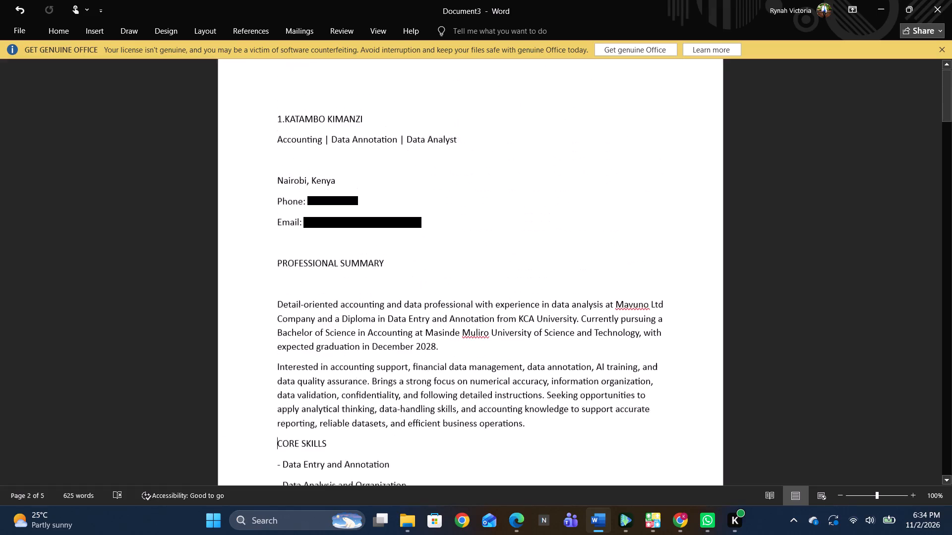
{"action": "scroll", "coordinate": [299, 160], "scroll_direction": "up", "scroll_amount": 5}
{"action": "scroll", "coordinate": [299, 170], "scroll_direction": "down", "scroll_amount": 4}
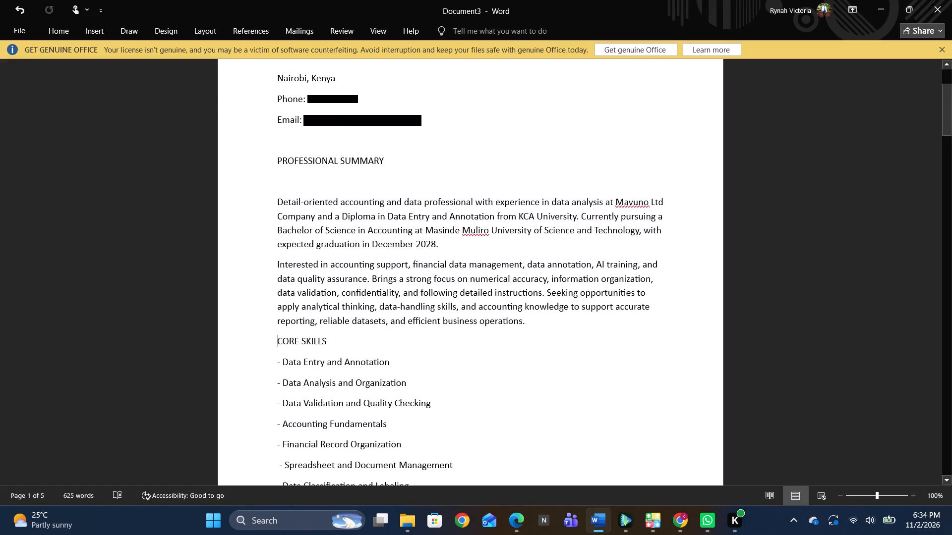
{"action": "left_click_drag", "start_coordinate": [275, 344], "coordinate": [411, 489]}
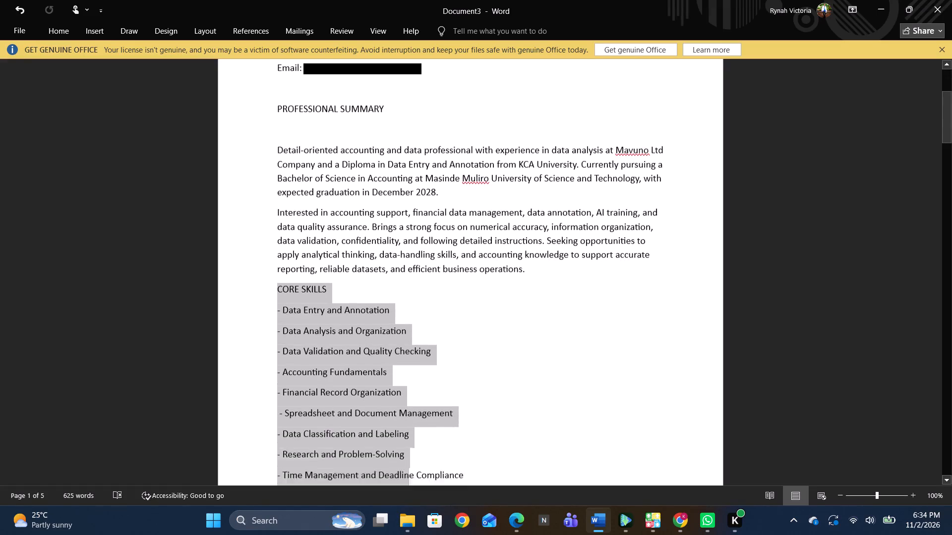
{"action": "left_click_drag", "start_coordinate": [411, 489], "coordinate": [412, 423]}
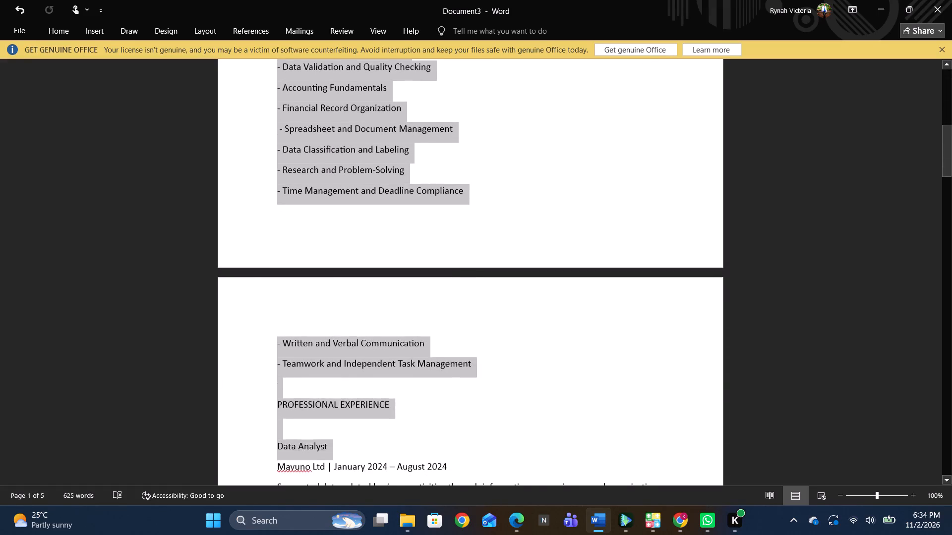
{"action": "left_click_drag", "start_coordinate": [412, 423], "coordinate": [469, 372]}
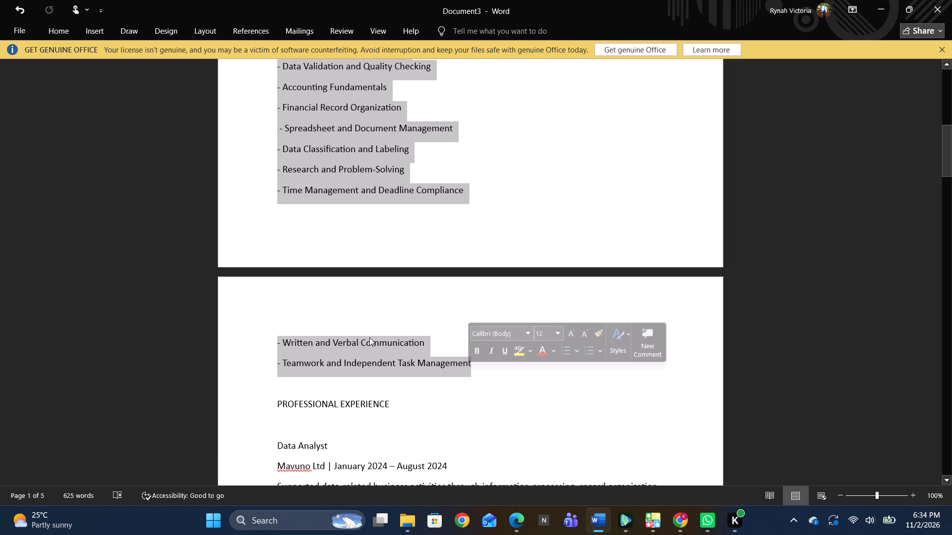
{"action": "left_click_drag", "start_coordinate": [373, 353], "coordinate": [374, 383]}
{"action": "scroll", "coordinate": [367, 383], "scroll_direction": "down", "scroll_amount": 1}
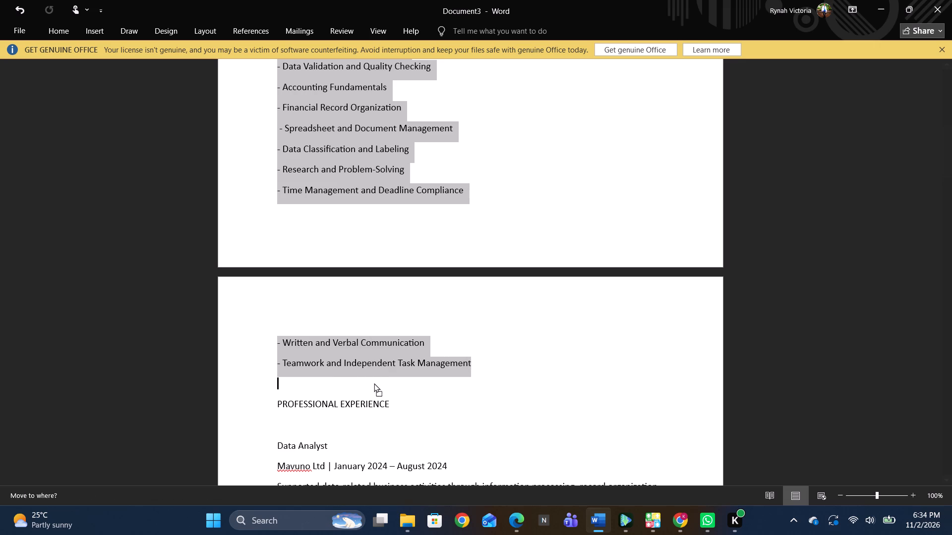
{"action": "left_click_drag", "start_coordinate": [374, 383], "coordinate": [366, 469]}
{"action": "scroll", "coordinate": [374, 383], "scroll_direction": "down", "scroll_amount": 11}
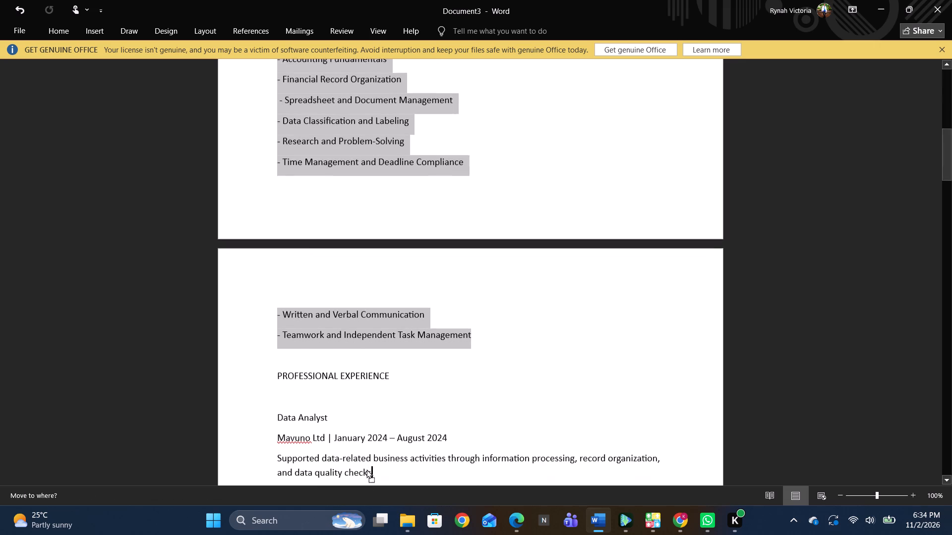
{"action": "left_click_drag", "start_coordinate": [366, 469], "coordinate": [371, 481]}
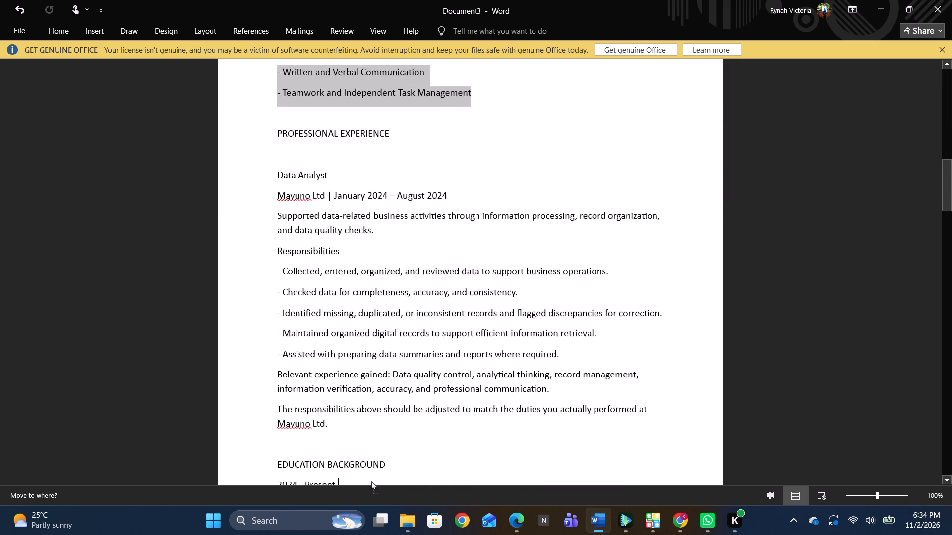
{"action": "left_click_drag", "start_coordinate": [371, 481], "coordinate": [373, 482]}
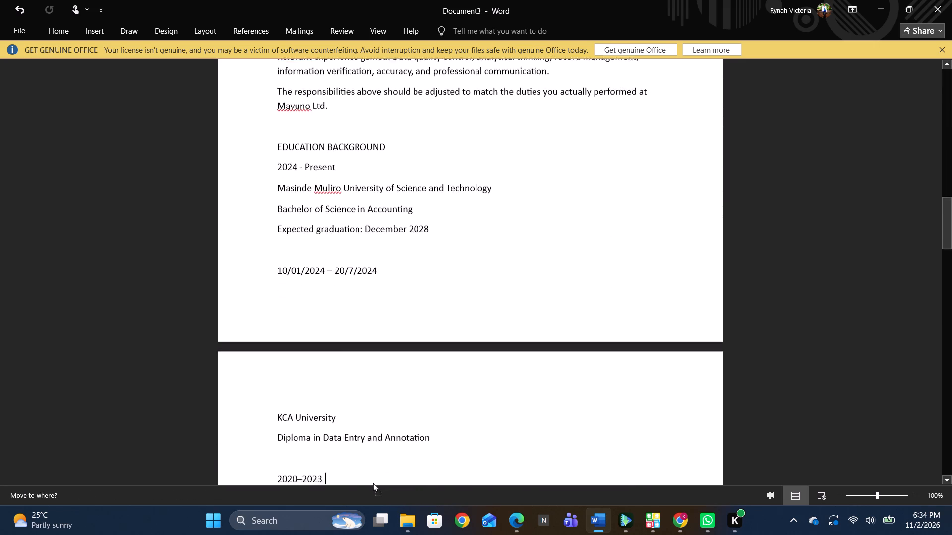
{"action": "left_click_drag", "start_coordinate": [373, 482], "coordinate": [376, 481]}
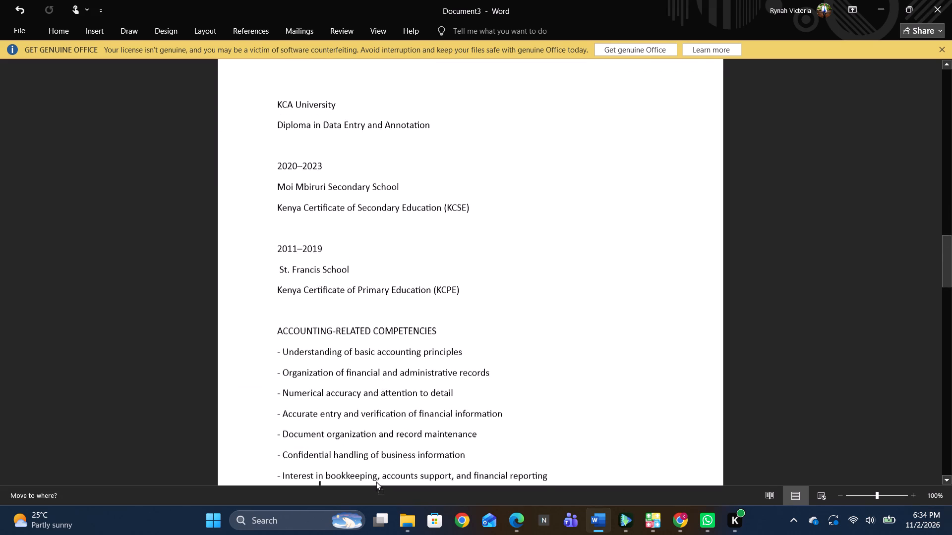
{"action": "left_click_drag", "start_coordinate": [376, 481], "coordinate": [293, 447]}
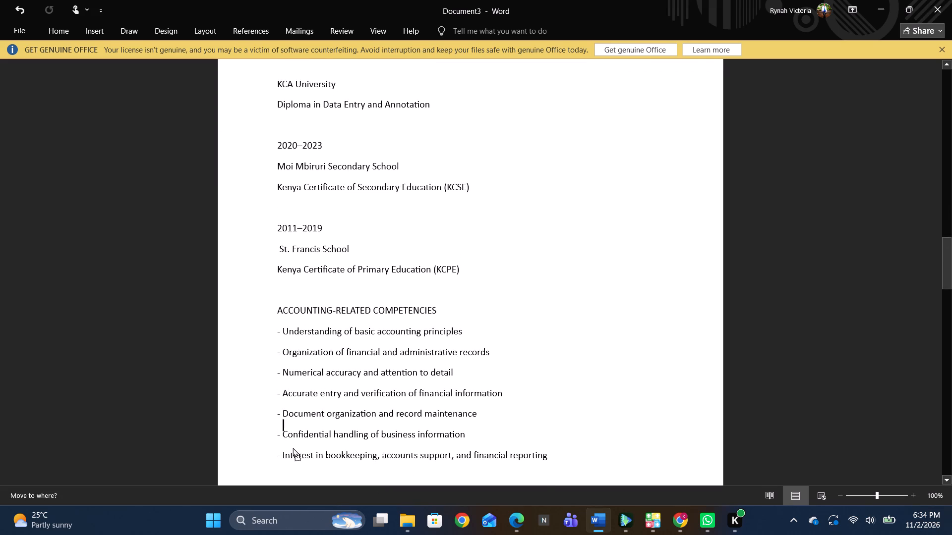
{"action": "left_click_drag", "start_coordinate": [293, 447], "coordinate": [315, 448]}
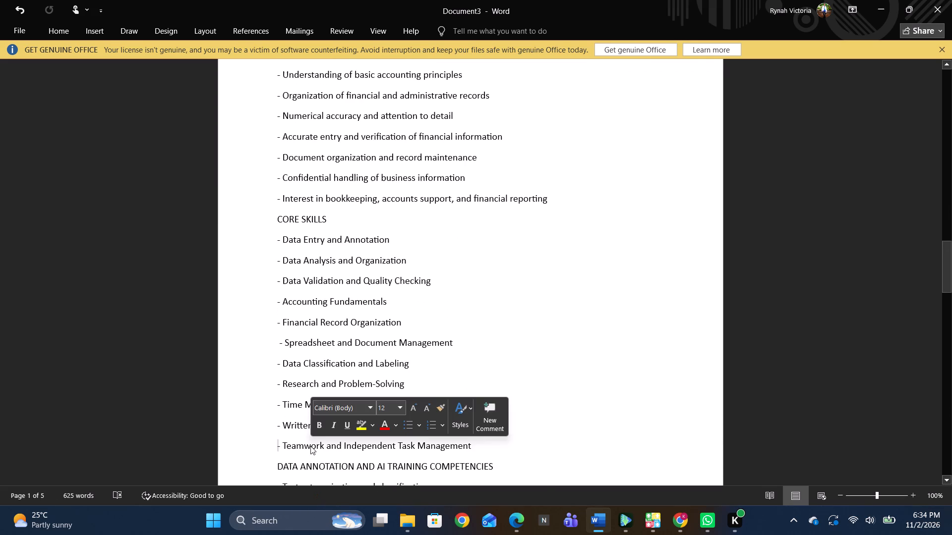
Move the whole EDUCATION BACKGROUND section, from its heading through the KCPE entry, above the PROFESSIONAL EXPERIENCE heading.
{"action": "scroll", "coordinate": [357, 308], "scroll_direction": "up", "scroll_amount": 4}
{"action": "scroll", "coordinate": [328, 204], "scroll_direction": "up", "scroll_amount": 4}
{"action": "scroll", "coordinate": [327, 196], "scroll_direction": "down", "scroll_amount": 1}
{"action": "scroll", "coordinate": [327, 196], "scroll_direction": "up", "scroll_amount": 1}
{"action": "scroll", "coordinate": [327, 195], "scroll_direction": "down", "scroll_amount": 1}
{"action": "scroll", "coordinate": [327, 195], "scroll_direction": "up", "scroll_amount": 5}
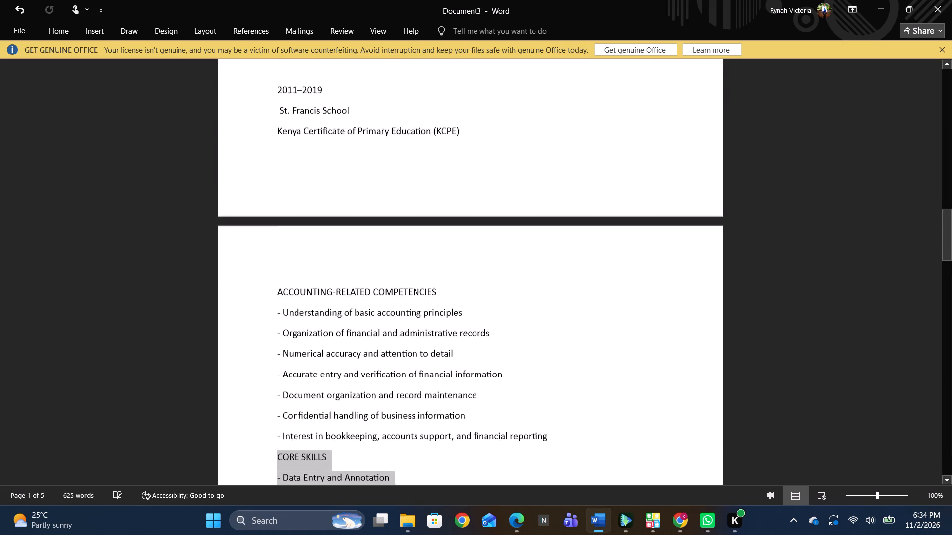
{"action": "scroll", "coordinate": [327, 195], "scroll_direction": "up", "scroll_amount": 6}
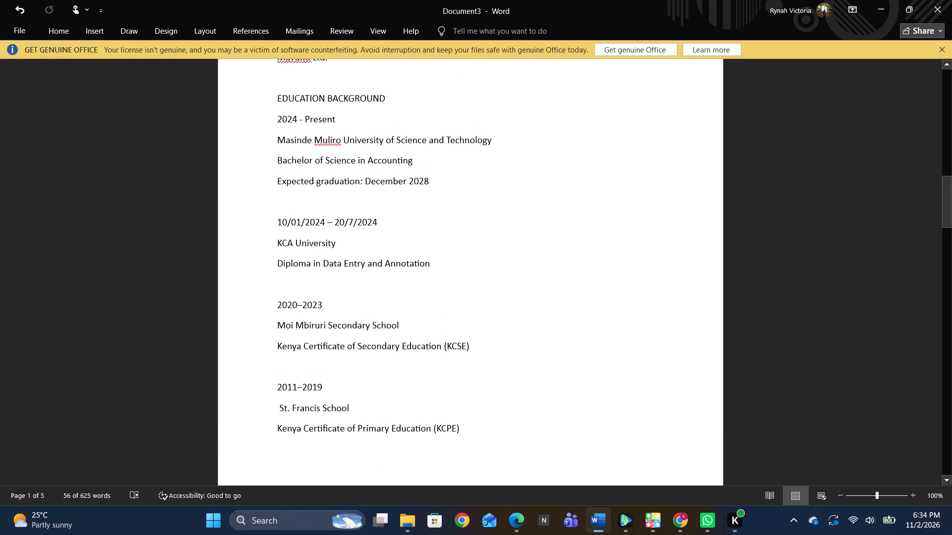
{"action": "left_click_drag", "start_coordinate": [275, 100], "coordinate": [429, 437]}
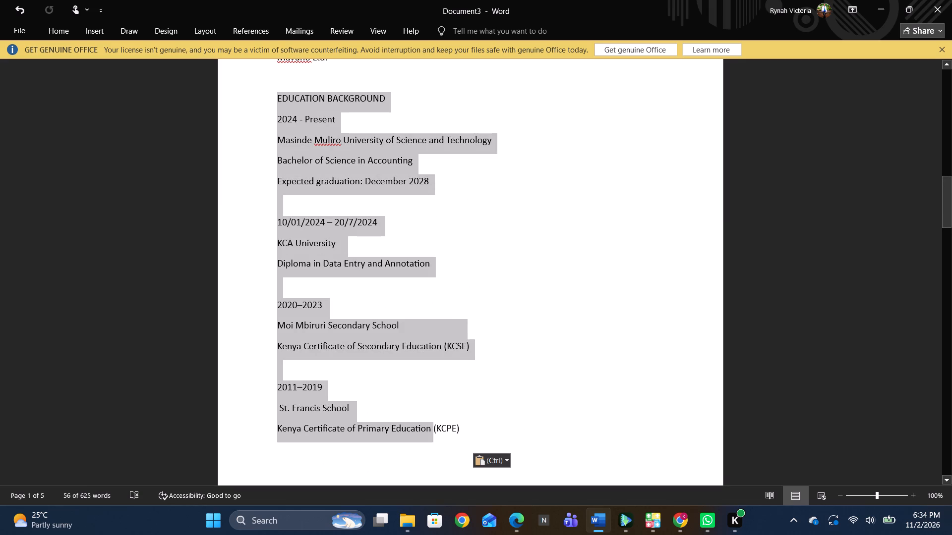
{"action": "left_click_drag", "start_coordinate": [429, 437], "coordinate": [452, 386]}
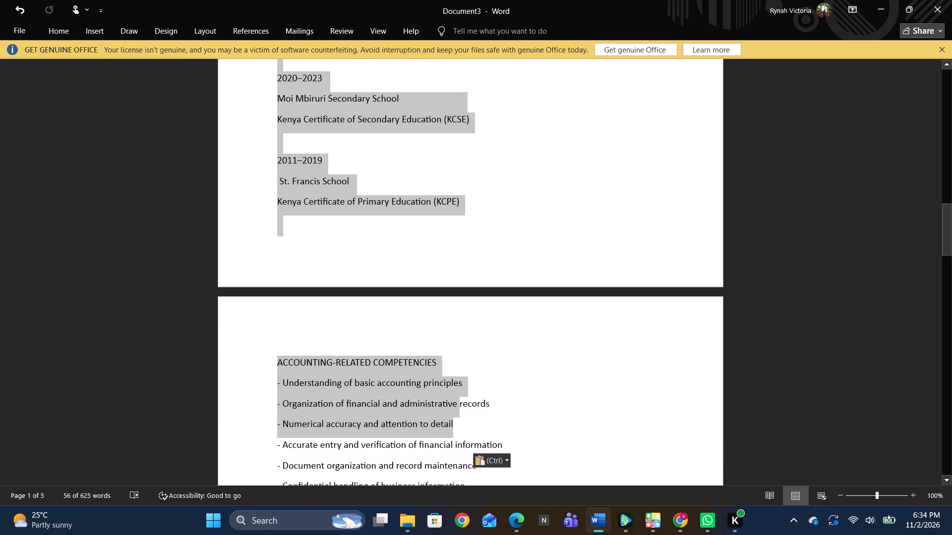
{"action": "left_click_drag", "start_coordinate": [452, 386], "coordinate": [460, 207]}
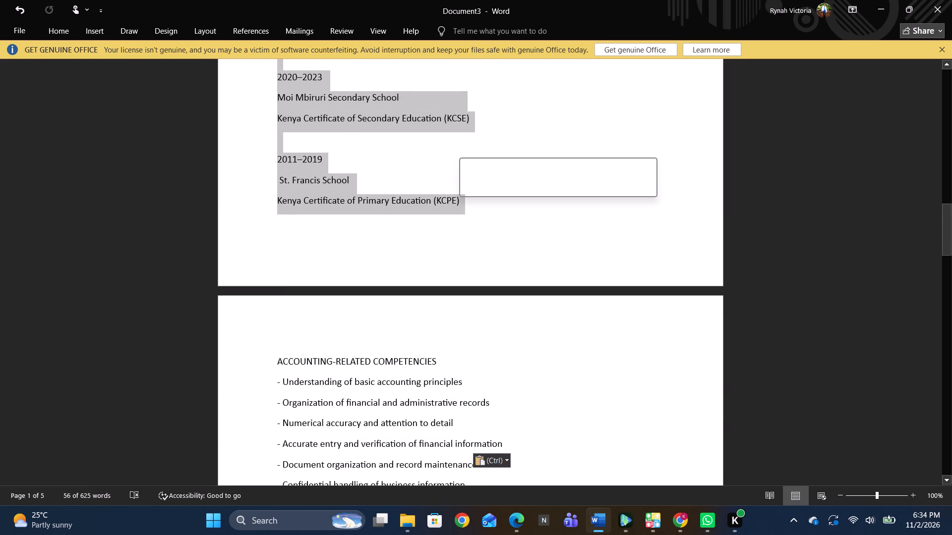
{"action": "left_click_drag", "start_coordinate": [351, 116], "coordinate": [337, 60]}
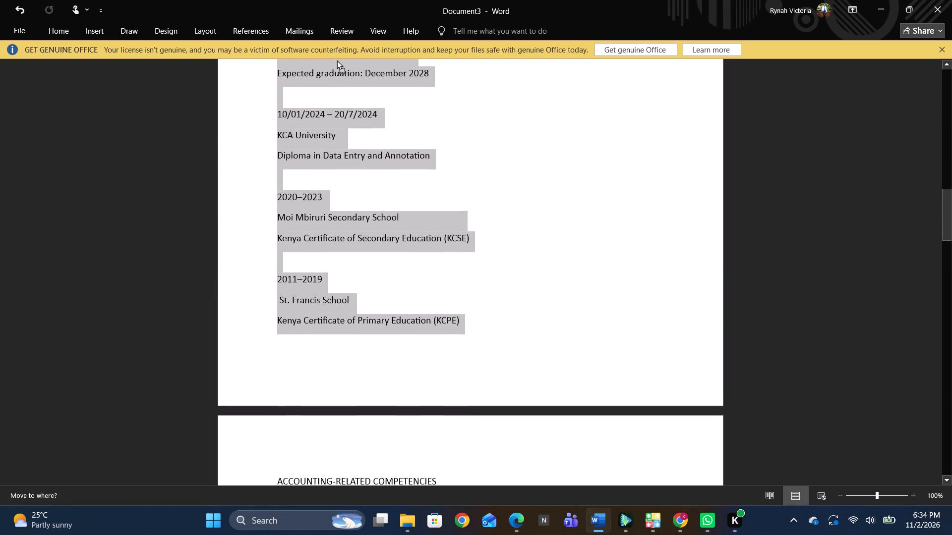
{"action": "left_click_drag", "start_coordinate": [337, 60], "coordinate": [341, 66]}
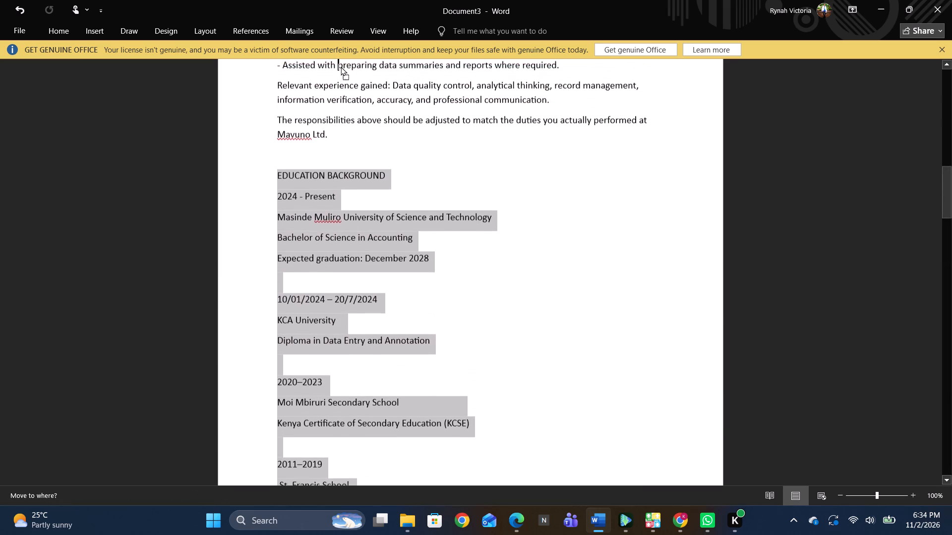
{"action": "left_click_drag", "start_coordinate": [341, 66], "coordinate": [335, 67]}
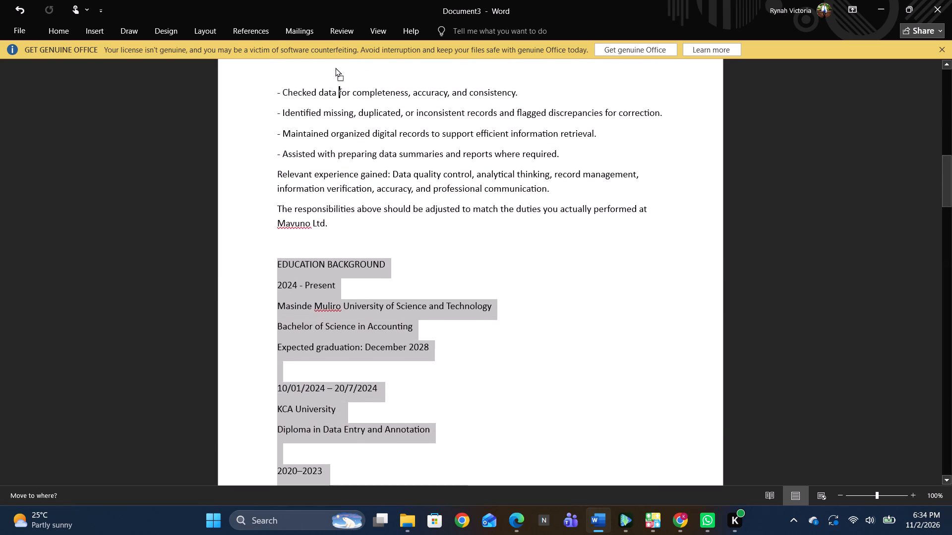
{"action": "left_click_drag", "start_coordinate": [335, 67], "coordinate": [329, 243]}
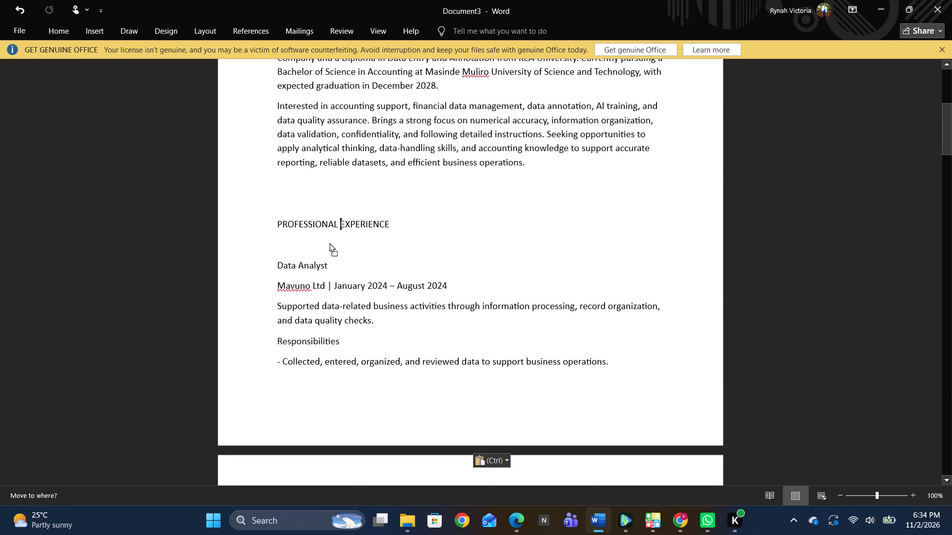
{"action": "left_click_drag", "start_coordinate": [329, 243], "coordinate": [309, 187]}
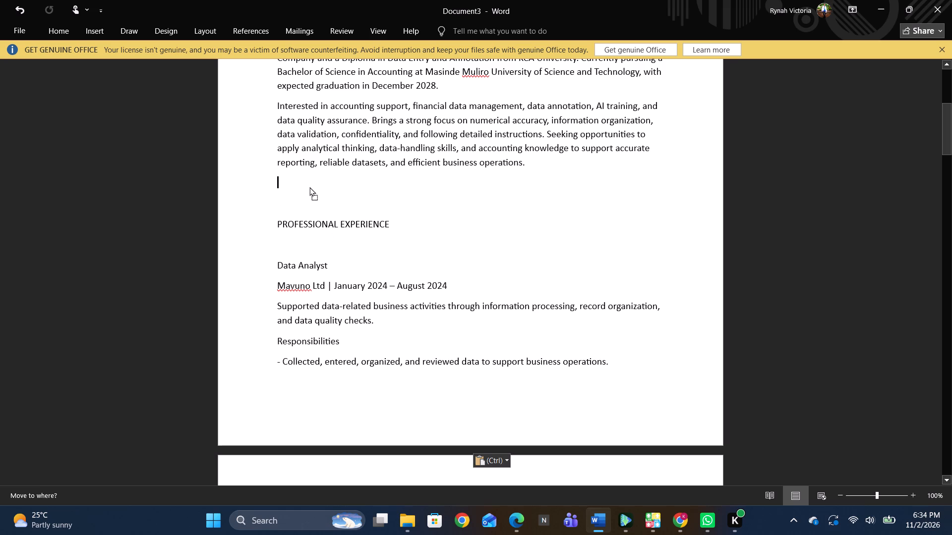
{"action": "left_click_drag", "start_coordinate": [309, 187], "coordinate": [309, 201]}
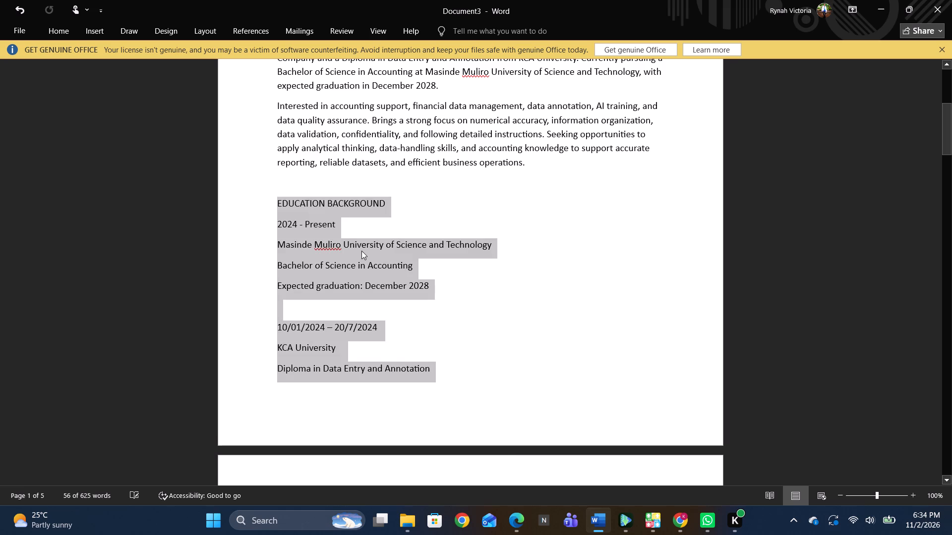
{"action": "scroll", "coordinate": [361, 251], "scroll_direction": "down", "scroll_amount": 17}
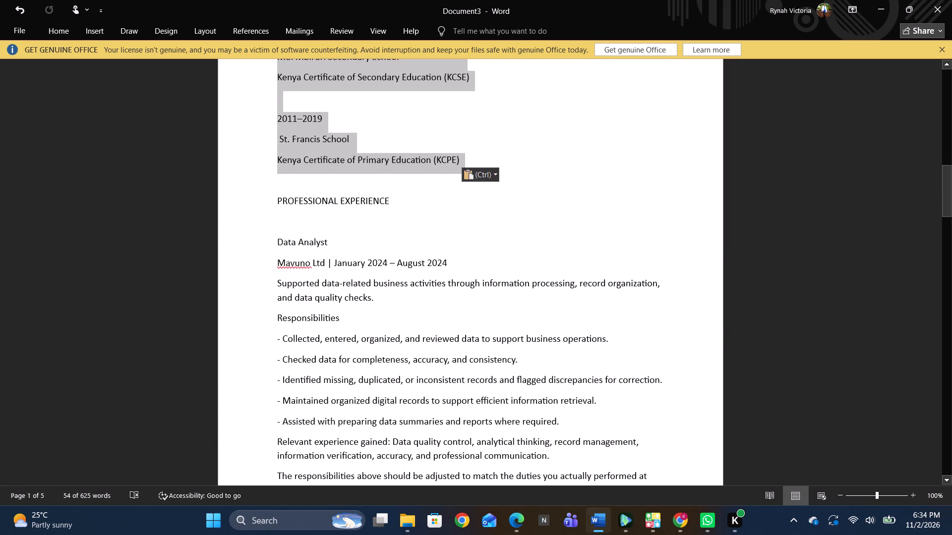
{"action": "left_click", "coordinate": [436, 200]}
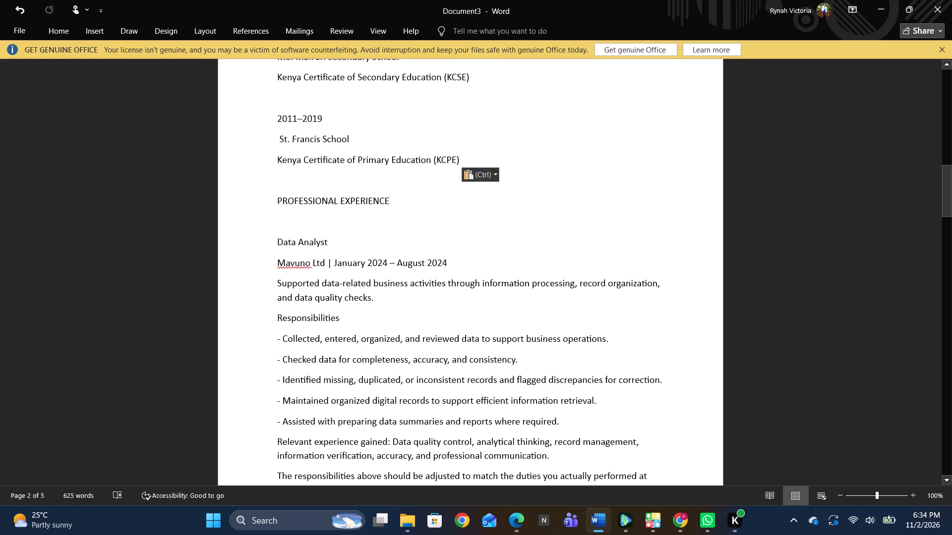
Compare the PROFESSIONAL EXPERIENCE section with the Work Experience section of the existing CV in Edge.
{"action": "scroll", "coordinate": [405, 295], "scroll_direction": "down", "scroll_amount": 4}
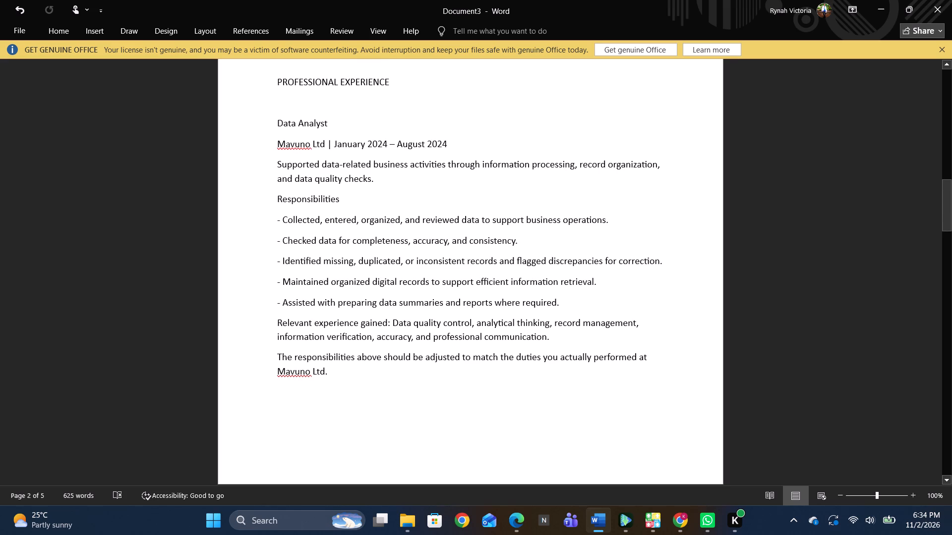
{"action": "left_click", "coordinate": [518, 518]}
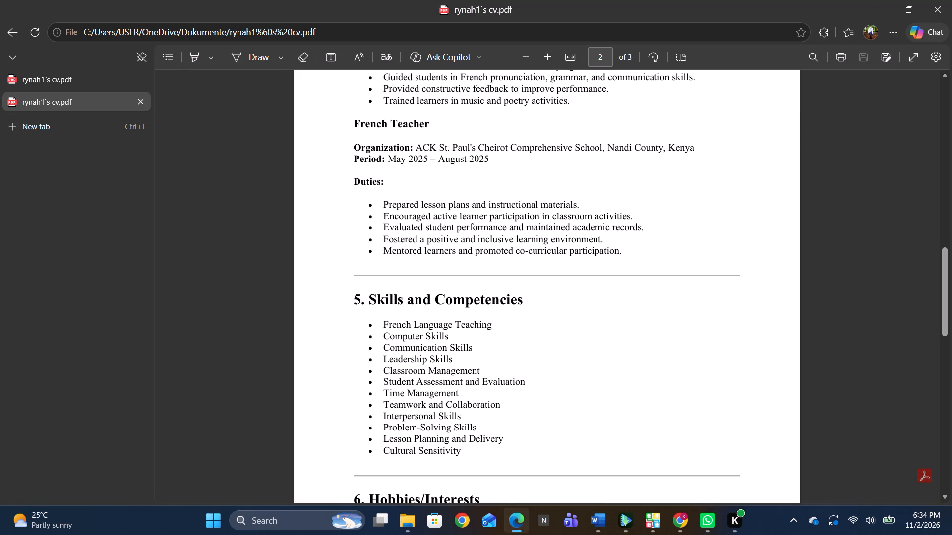
{"action": "scroll", "coordinate": [434, 296], "scroll_direction": "up", "scroll_amount": 5}
{"action": "scroll", "coordinate": [434, 296], "scroll_direction": "down", "scroll_amount": 1}
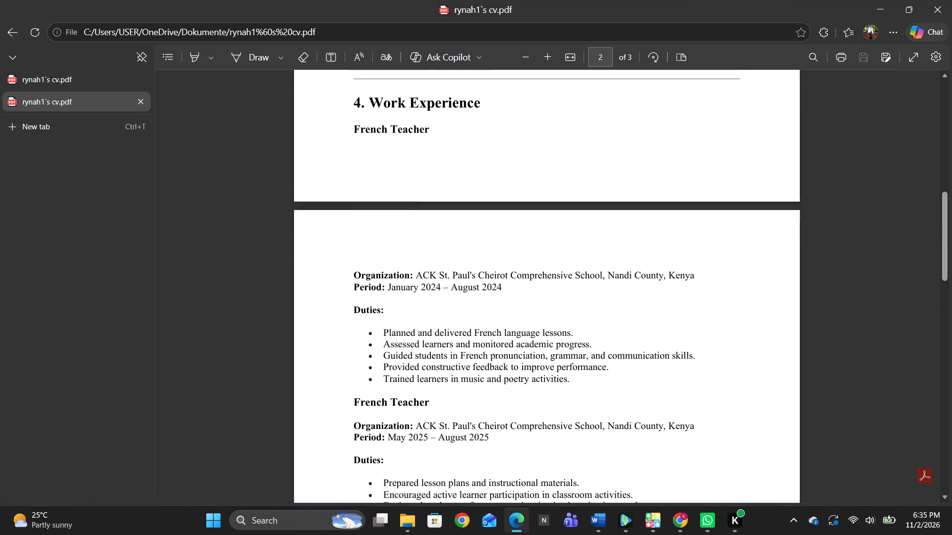
{"action": "scroll", "coordinate": [434, 296], "scroll_direction": "up", "scroll_amount": 2}
{"action": "scroll", "coordinate": [434, 296], "scroll_direction": "down", "scroll_amount": 3}
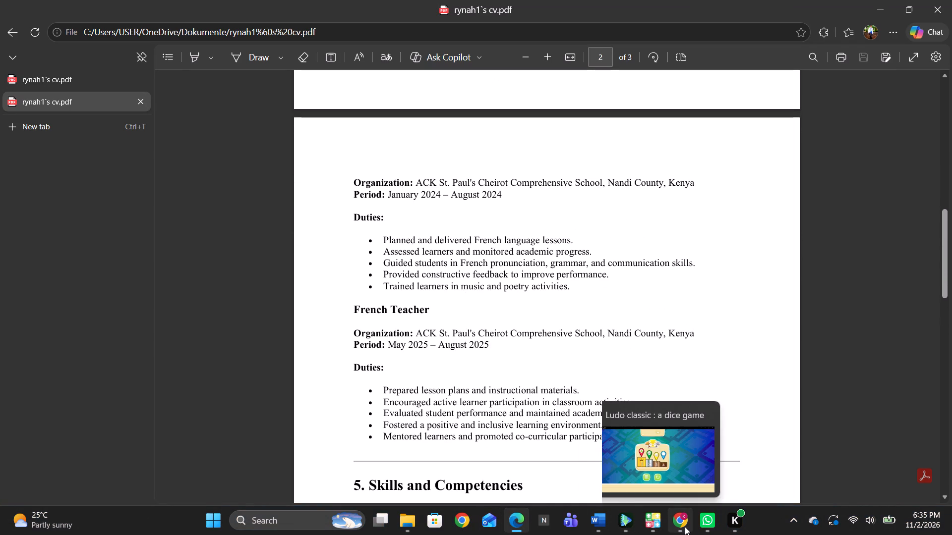
Back in Word, add a space and a semicolon after the Responsibilities label under the Data Analyst job.
{"action": "left_click", "coordinate": [595, 519]}
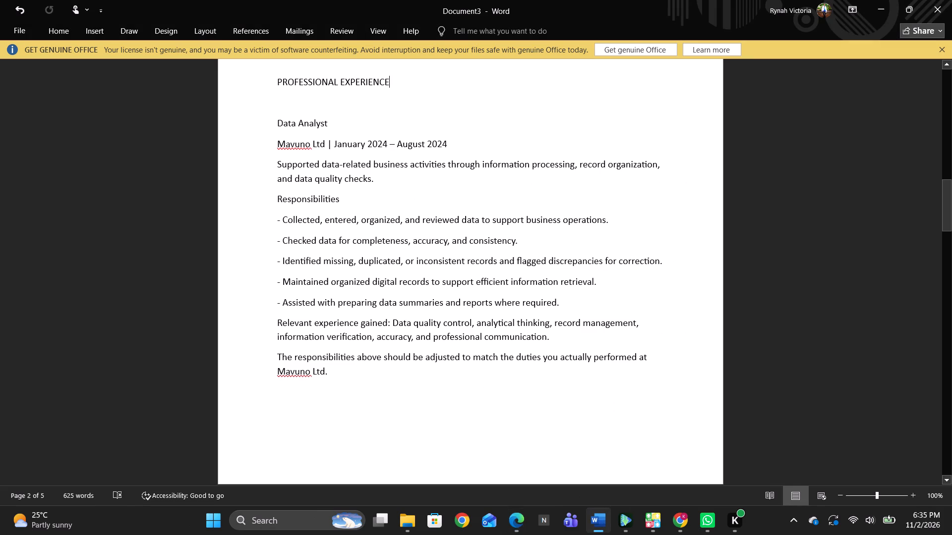
{"action": "left_click", "coordinate": [342, 195]}
{"action": "key", "text": "semicolon"}
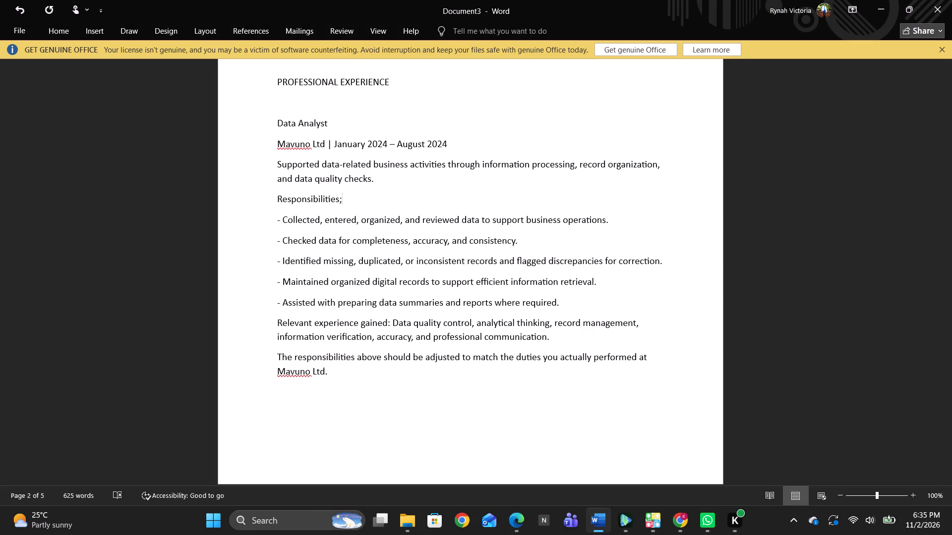
{"action": "key", "text": "BackSpace"}
{"action": "key", "text": "semicolon"}
{"action": "key", "text": "BackSpace"}
{"action": "key", "text": "space"}
{"action": "type", "text": ";"}
{"action": "key", "text": "space"}
Extend the employer name to Mavuno Ltd Company and remove the vertical bar before its date range.
{"action": "left_click", "coordinate": [330, 144]}
{"action": "left_click", "coordinate": [327, 144]}
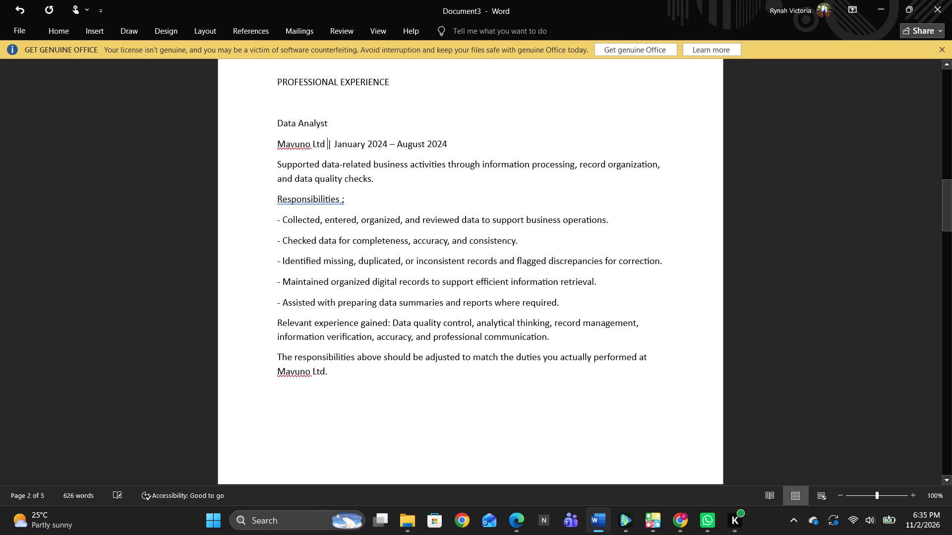
{"action": "key", "text": "c"}
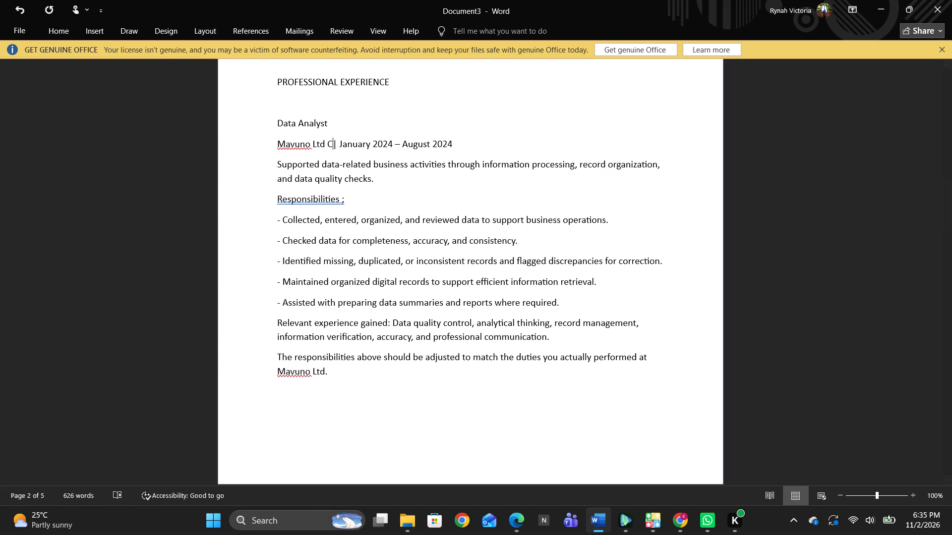
{"action": "key", "text": "p"}
{"action": "key", "text": "BackSpace"}
{"action": "type", "text": "ompany"}
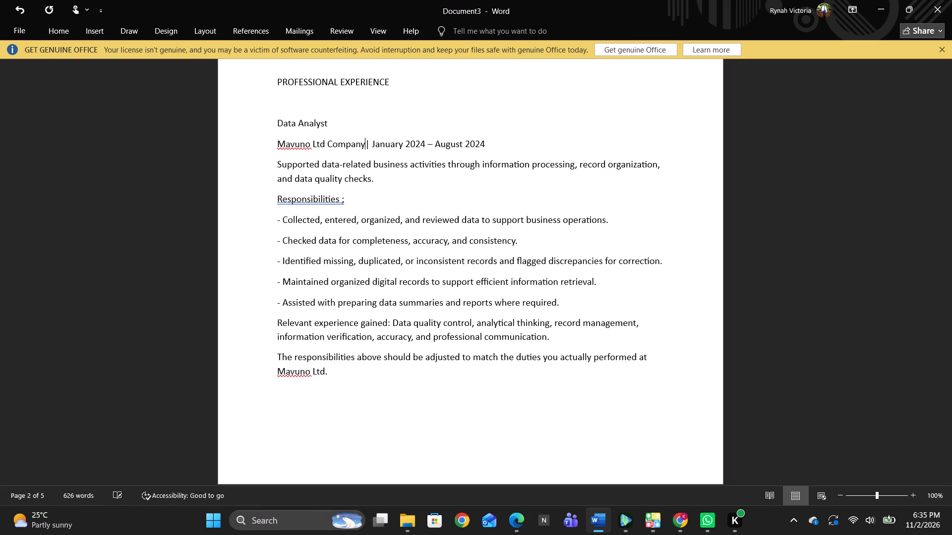
{"action": "key", "text": "space"}
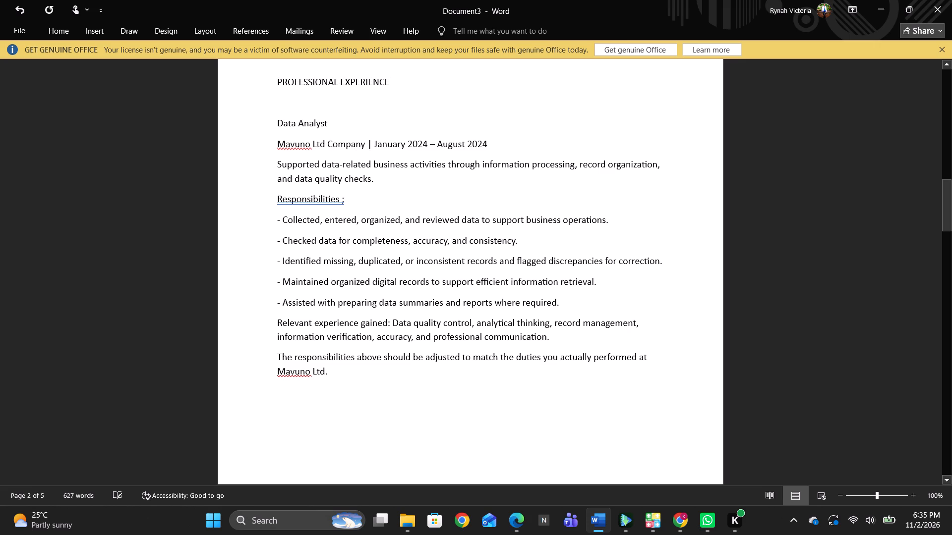
{"action": "left_click", "coordinate": [372, 143]}
{"action": "key", "text": "BackSpace"}
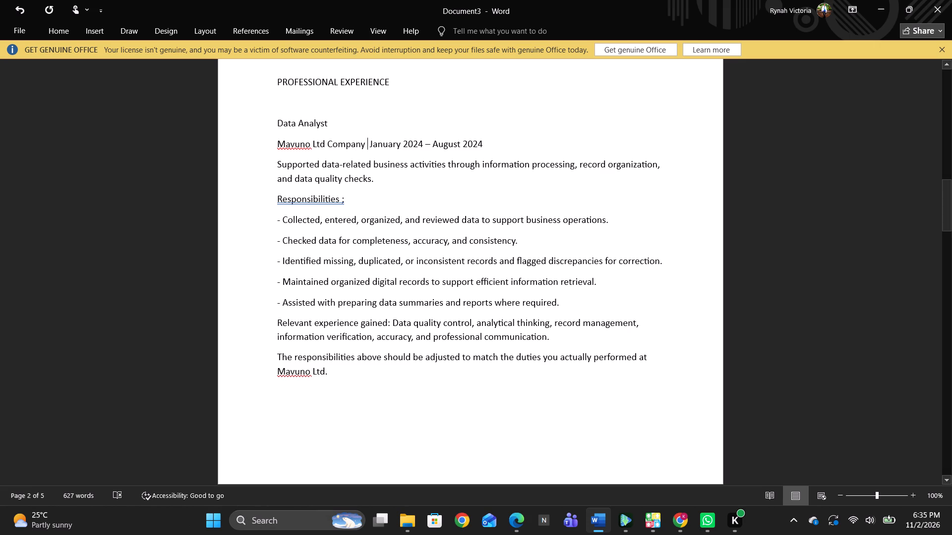
Check in Edge how the existing CV lays out the organization, period and duties of each job.
{"action": "left_click", "coordinate": [511, 524]}
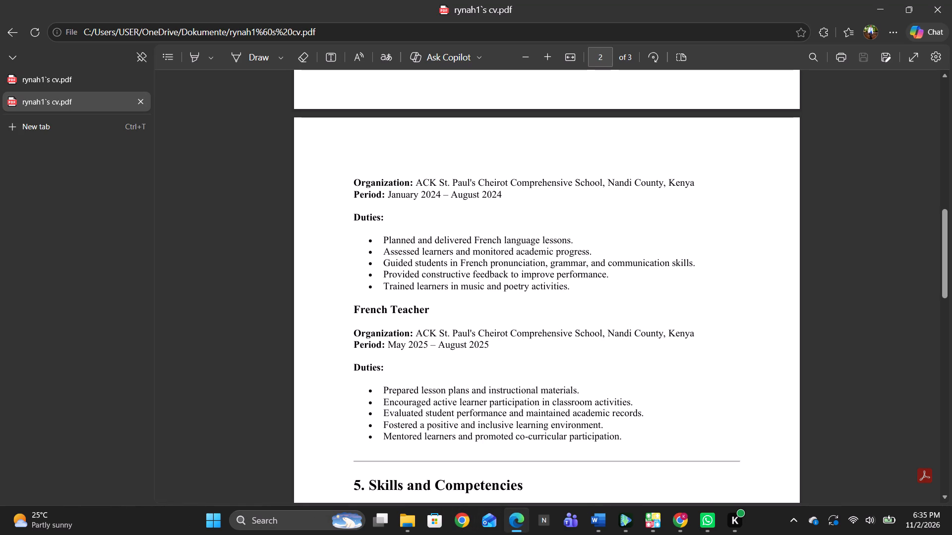
{"action": "scroll", "coordinate": [466, 427], "scroll_direction": "down", "scroll_amount": 2}
{"action": "scroll", "coordinate": [418, 389], "scroll_direction": "up", "scroll_amount": 2}
{"action": "scroll", "coordinate": [418, 389], "scroll_direction": "down", "scroll_amount": 1}
{"action": "scroll", "coordinate": [419, 389], "scroll_direction": "up", "scroll_amount": 4}
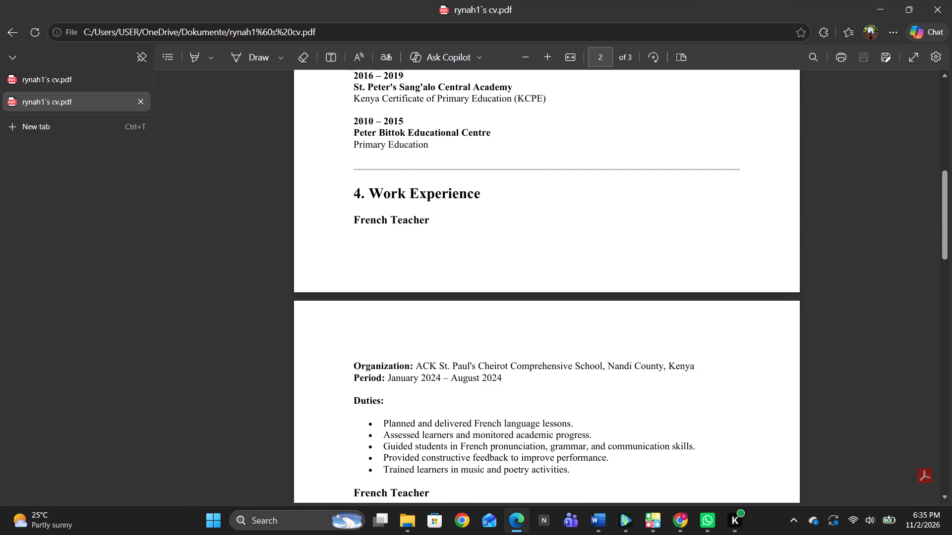
{"action": "scroll", "coordinate": [425, 372], "scroll_direction": "down", "scroll_amount": 1}
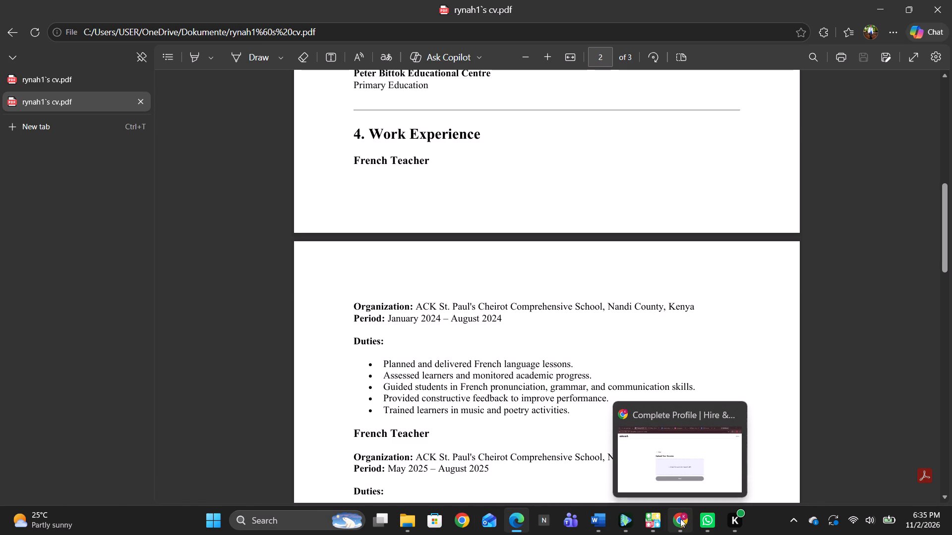
In Word, put the Data Analyst job's date range on its own line below the employer, prefixed with "Period ;".
{"action": "left_click", "coordinate": [601, 530]}
{"action": "scroll", "coordinate": [322, 312], "scroll_direction": "up", "scroll_amount": 2}
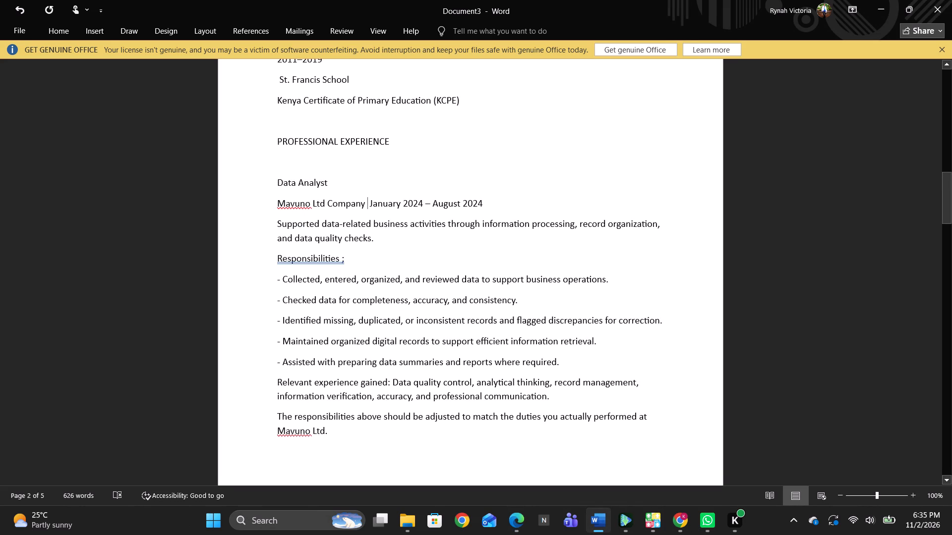
{"action": "key", "text": "Return"}
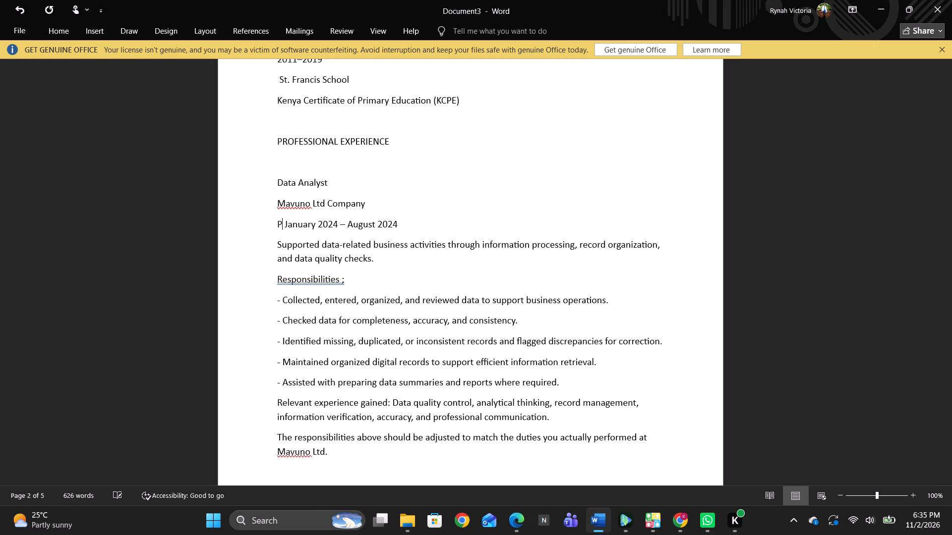
{"action": "type", "text": "eriod"}
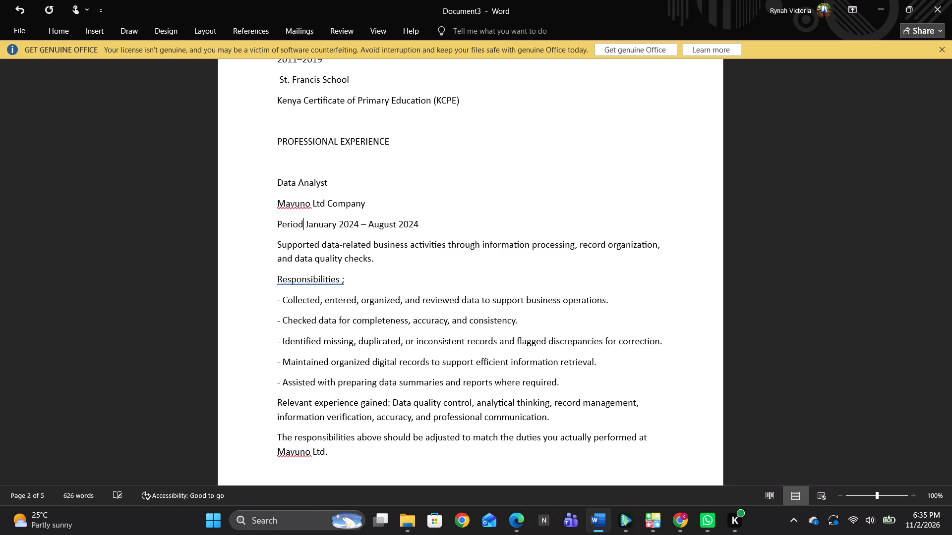
{"action": "key", "text": "space"}
{"action": "type", "text": ";"}
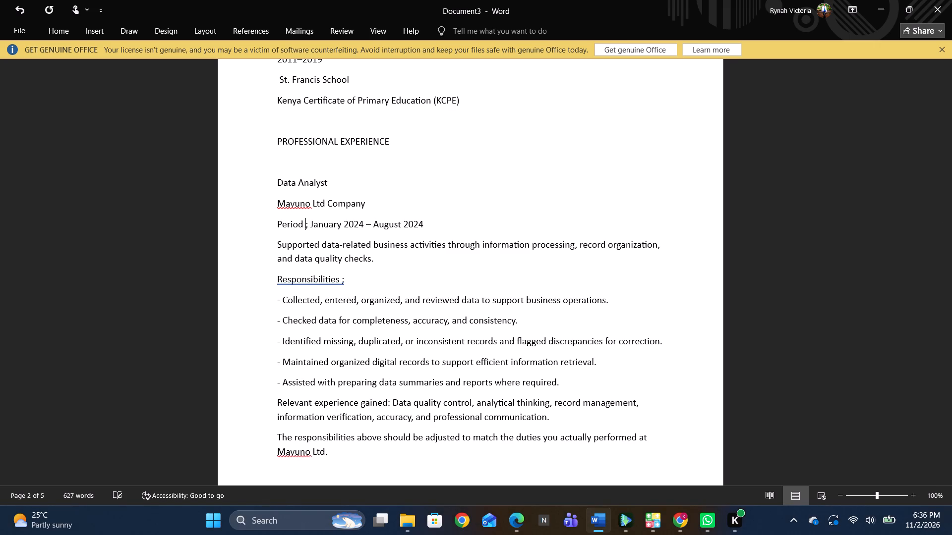
{"action": "key", "text": "space"}
{"action": "key", "text": "BackSpace"}
Replace the semicolon after the Data Analyst job's Period label with a colon.
{"action": "key", "text": "shift+colon"}
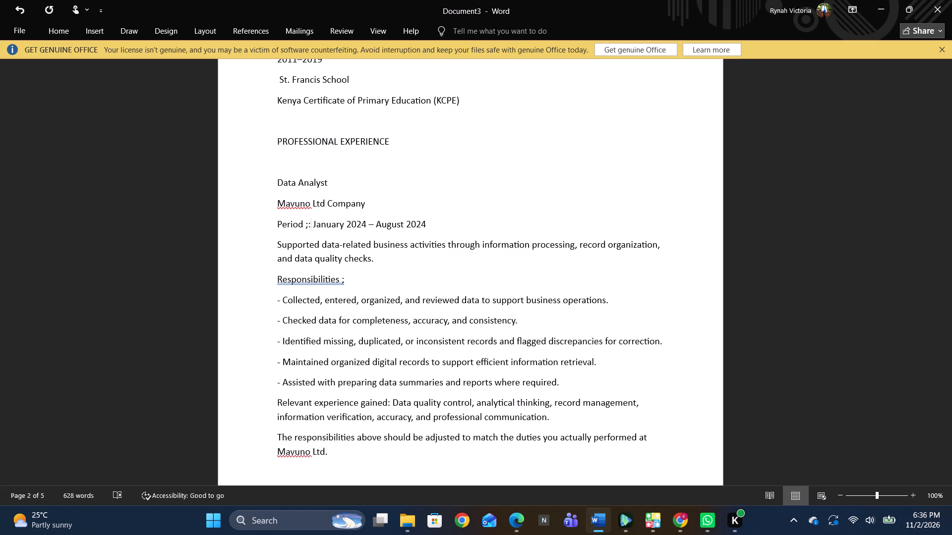
{"action": "key", "text": "BackSpace"}
{"action": "key", "text": "BackSpace"}
{"action": "type", "text": ":P"}
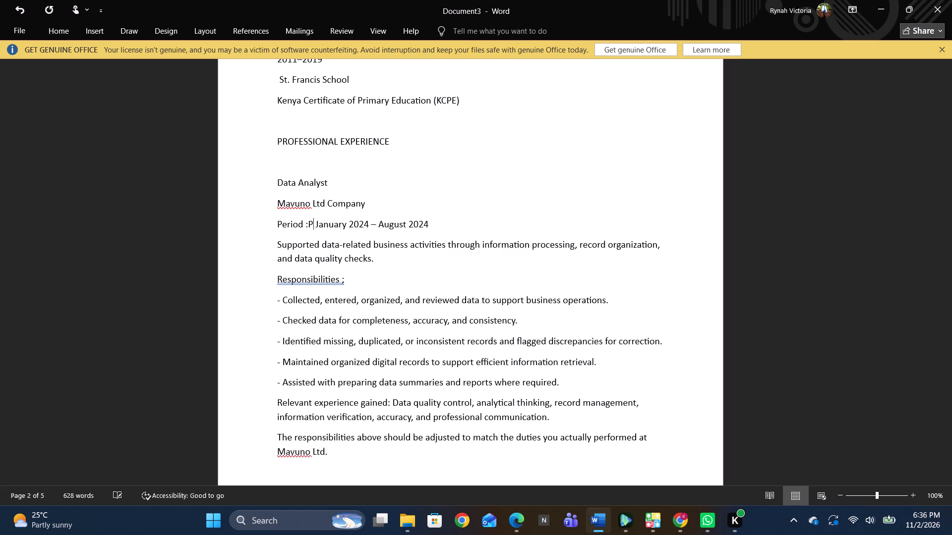
{"action": "key", "text": "BackSpace"}
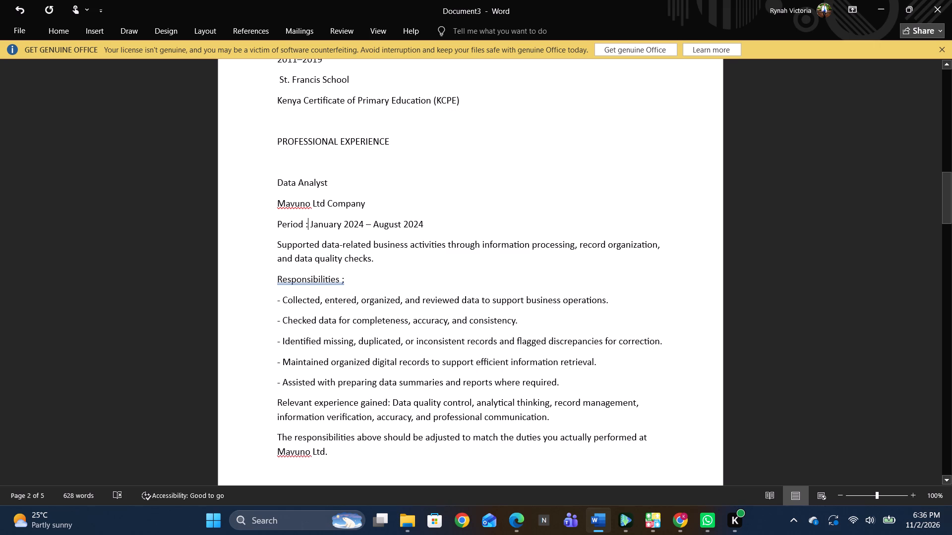
Delete the closing note about adjusting the responsibilities to match the duties performed at Mavuno Ltd.
{"action": "left_click_drag", "start_coordinate": [338, 454], "coordinate": [286, 447]}
{"action": "left_click_drag", "start_coordinate": [286, 447], "coordinate": [289, 439]}
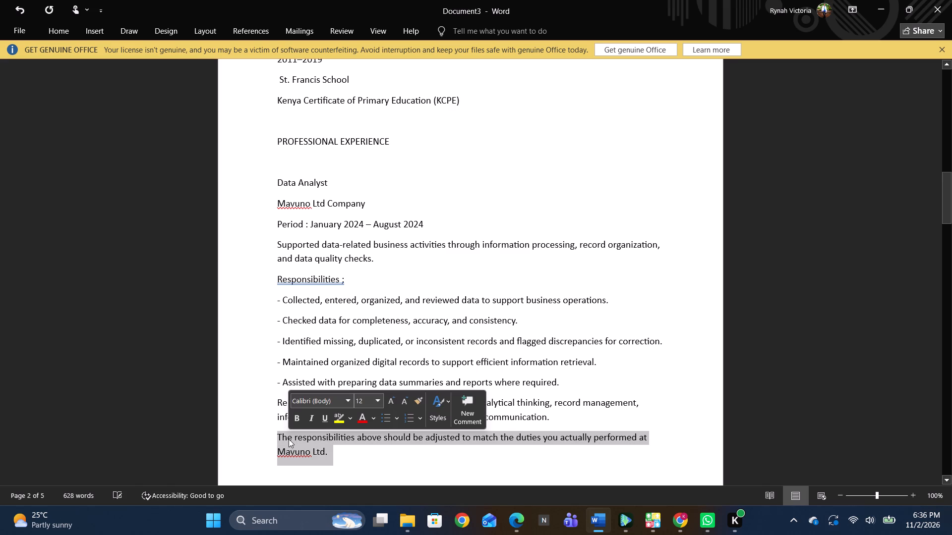
{"action": "key", "text": "Delete"}
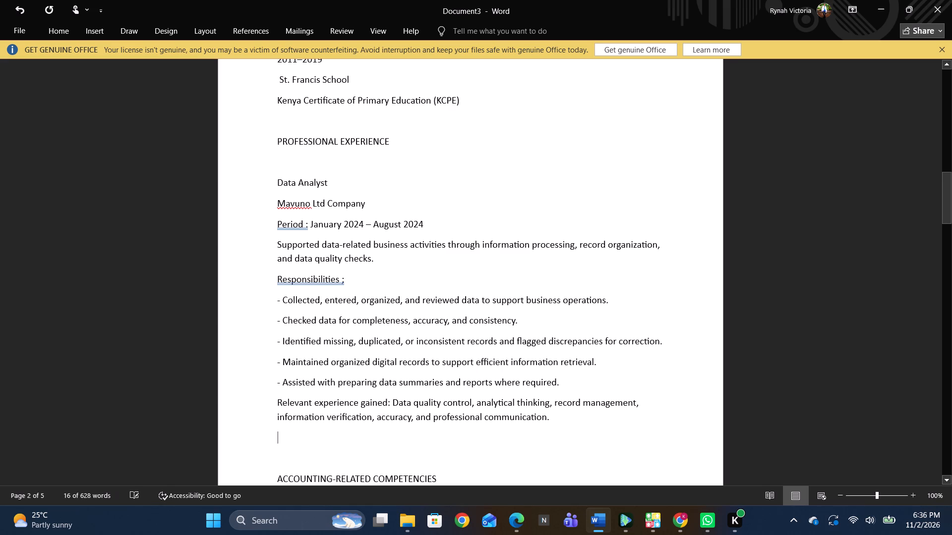
Make the Data Analyst job's Responsibilities label bold and remove the space before its semicolon.
{"action": "scroll", "coordinate": [289, 439], "scroll_direction": "down", "scroll_amount": 3}
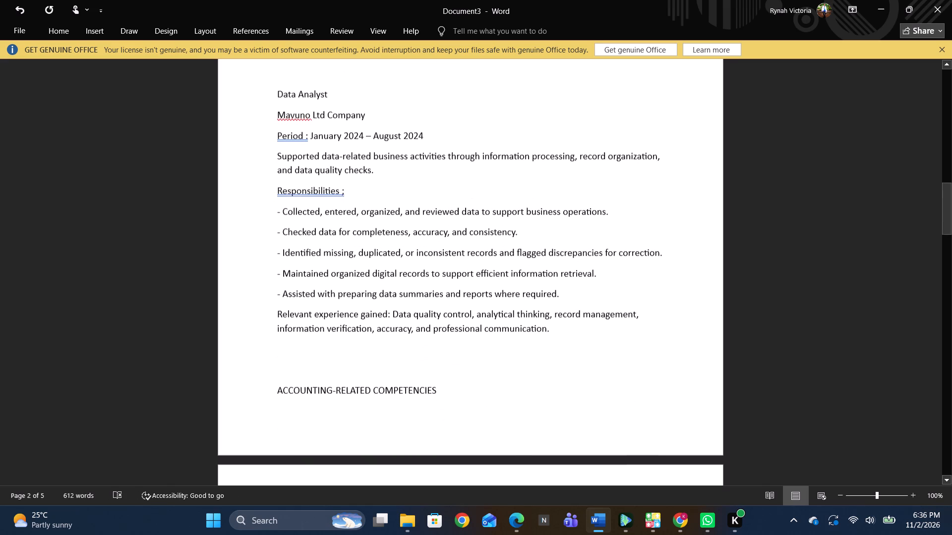
{"action": "scroll", "coordinate": [289, 439], "scroll_direction": "down", "scroll_amount": 1}
{"action": "scroll", "coordinate": [289, 439], "scroll_direction": "up", "scroll_amount": 5}
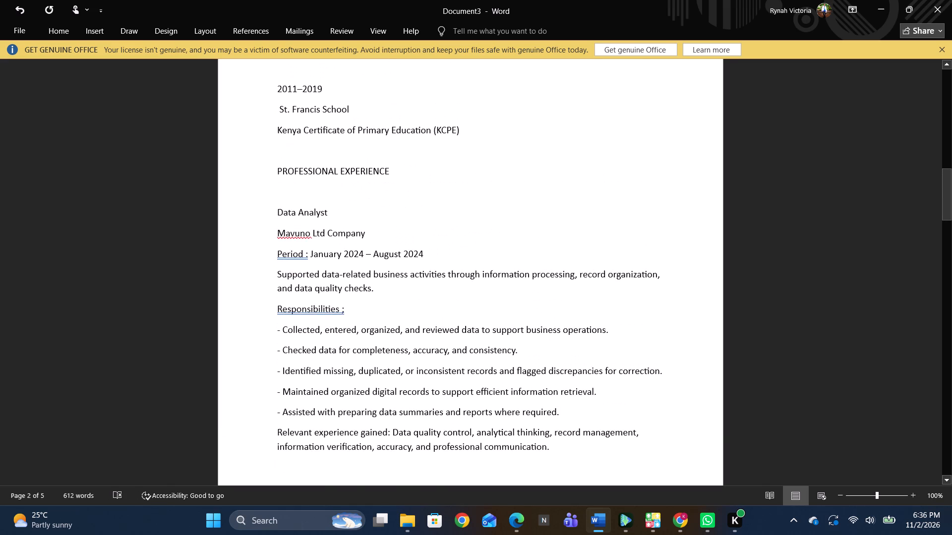
{"action": "scroll", "coordinate": [290, 438], "scroll_direction": "down", "scroll_amount": 1}
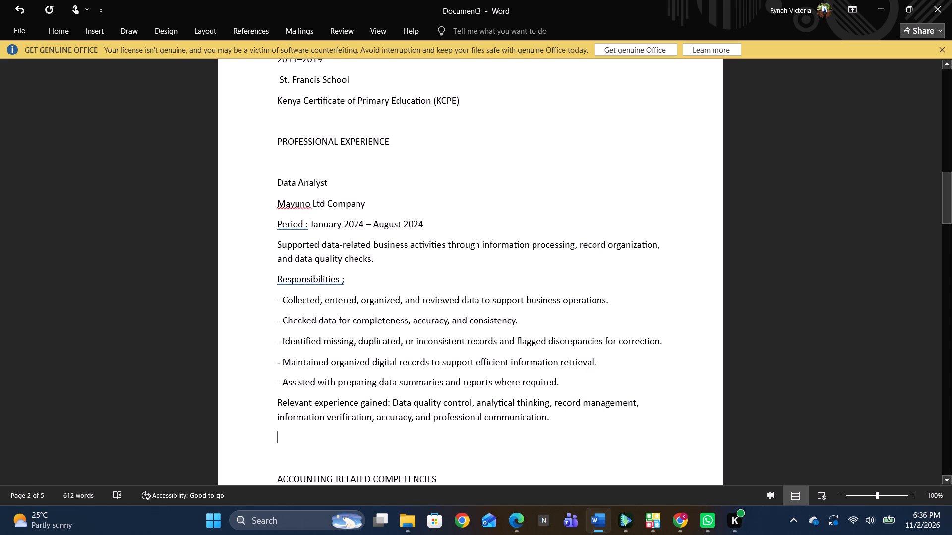
{"action": "left_click_drag", "start_coordinate": [340, 280], "coordinate": [319, 280]}
{"action": "left_click_drag", "start_coordinate": [319, 280], "coordinate": [268, 281]}
{"action": "left_click", "coordinate": [276, 264]}
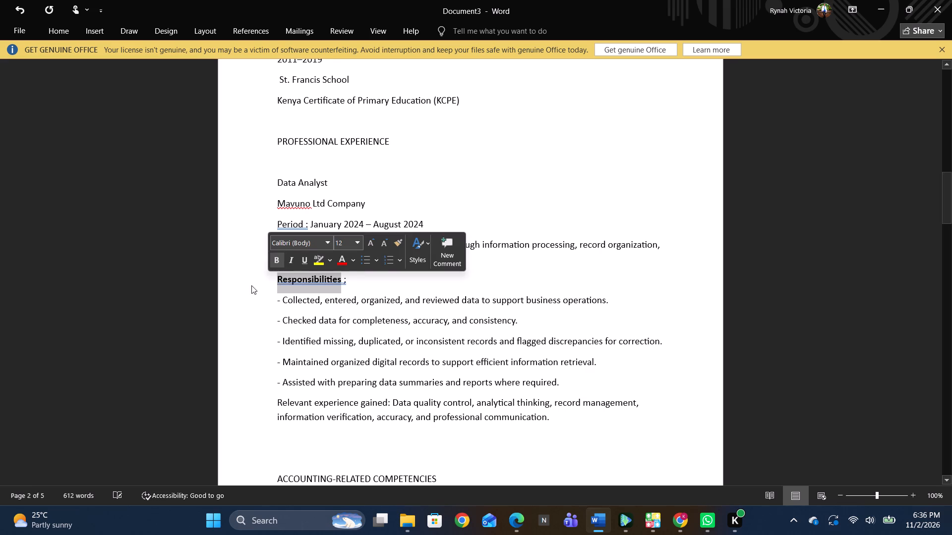
{"action": "left_click", "coordinate": [253, 295]}
{"action": "left_click", "coordinate": [337, 215]}
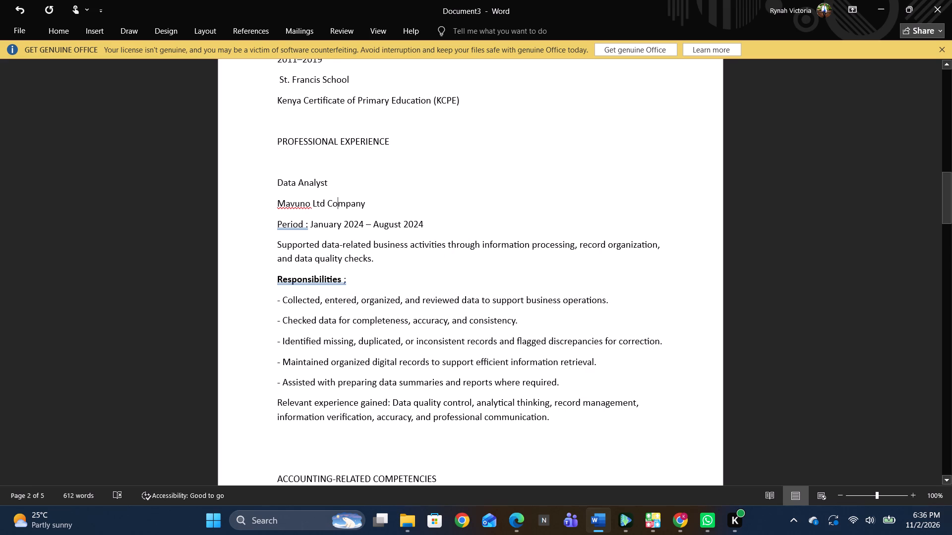
{"action": "left_click", "coordinate": [342, 279]}
{"action": "left_click", "coordinate": [343, 279]}
{"action": "key", "text": "BackSpace"}
Remove the space before the colon in the Data Analyst job's Period label and make the label bold.
{"action": "left_click", "coordinate": [305, 224]}
{"action": "key", "text": "BackSpace"}
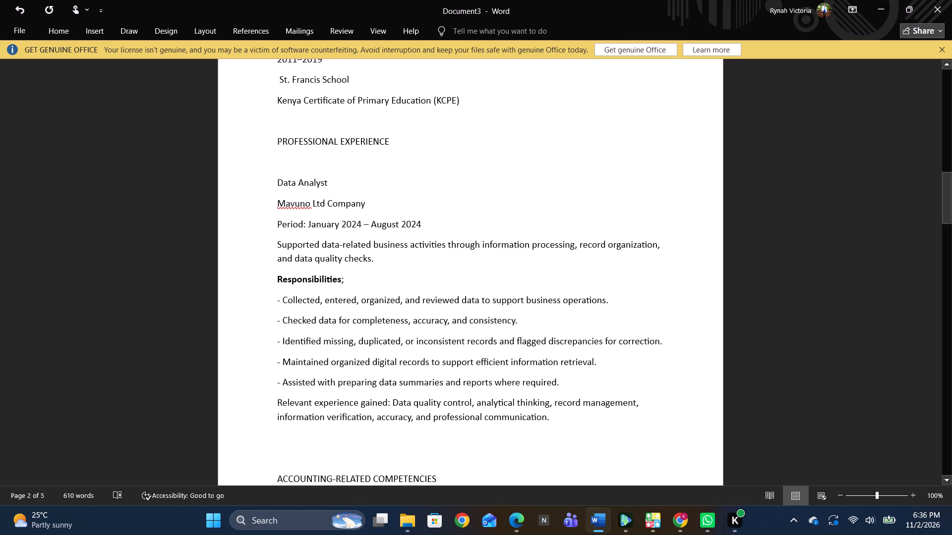
{"action": "left_click_drag", "start_coordinate": [307, 223], "coordinate": [276, 225]}
{"action": "left_click", "coordinate": [283, 201]}
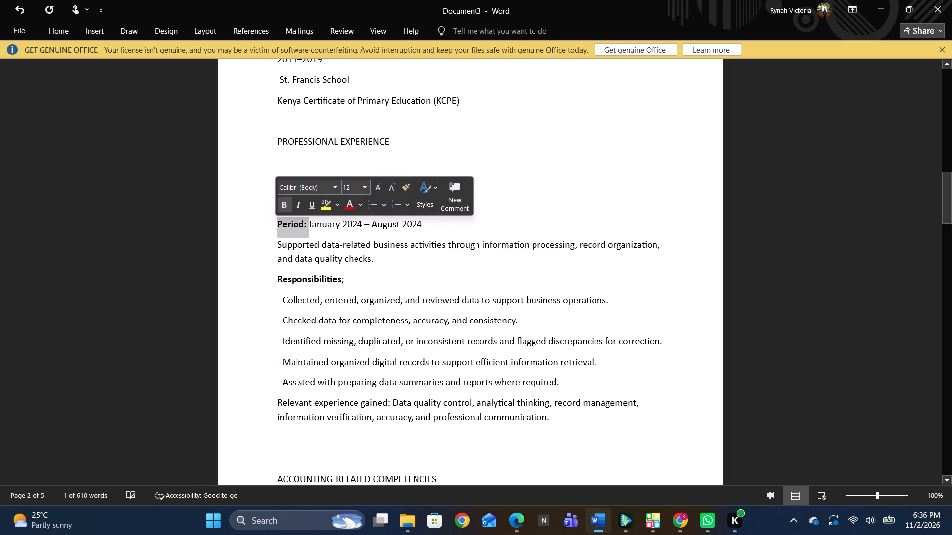
After checking the existing CV in Edge, make the Data Analyst job title bold in Word.
{"action": "left_click", "coordinate": [519, 515]}
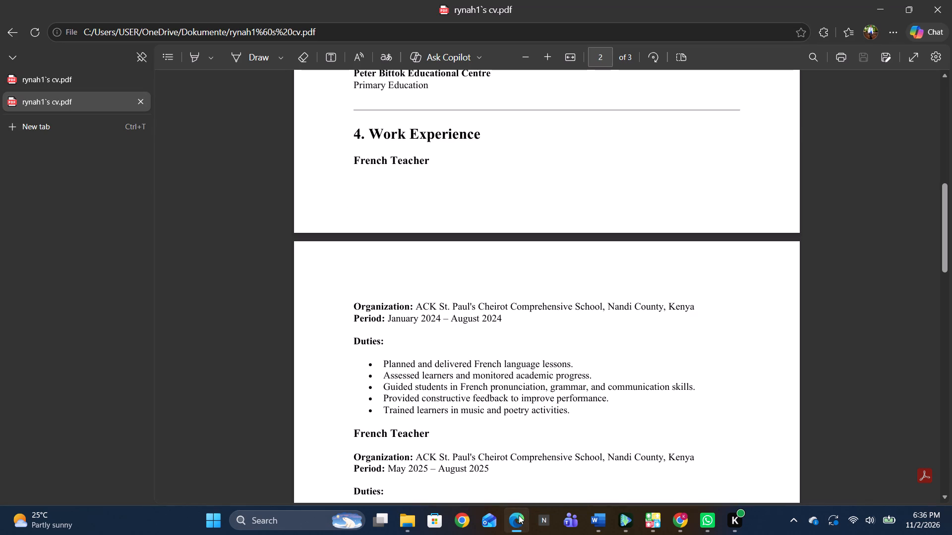
{"action": "left_click", "coordinate": [519, 515]}
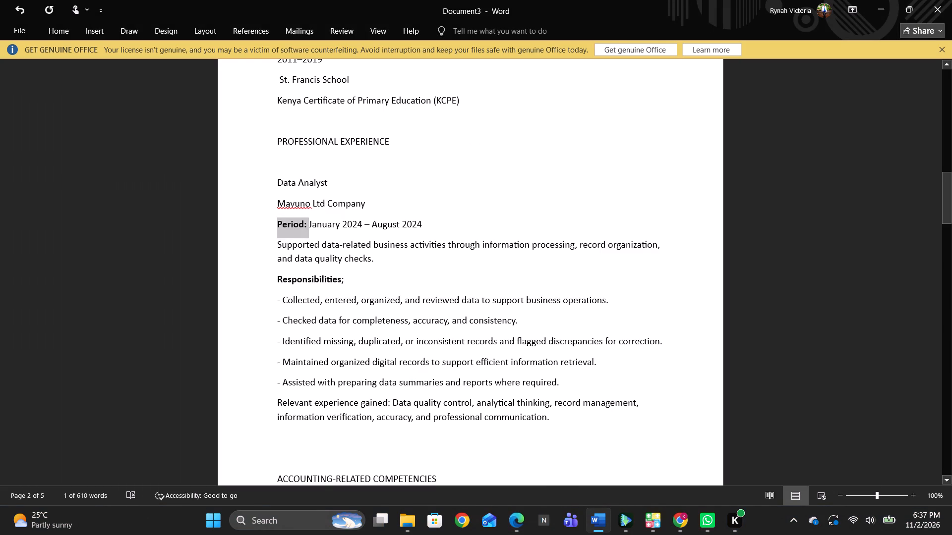
{"action": "left_click_drag", "start_coordinate": [327, 186], "coordinate": [279, 186]}
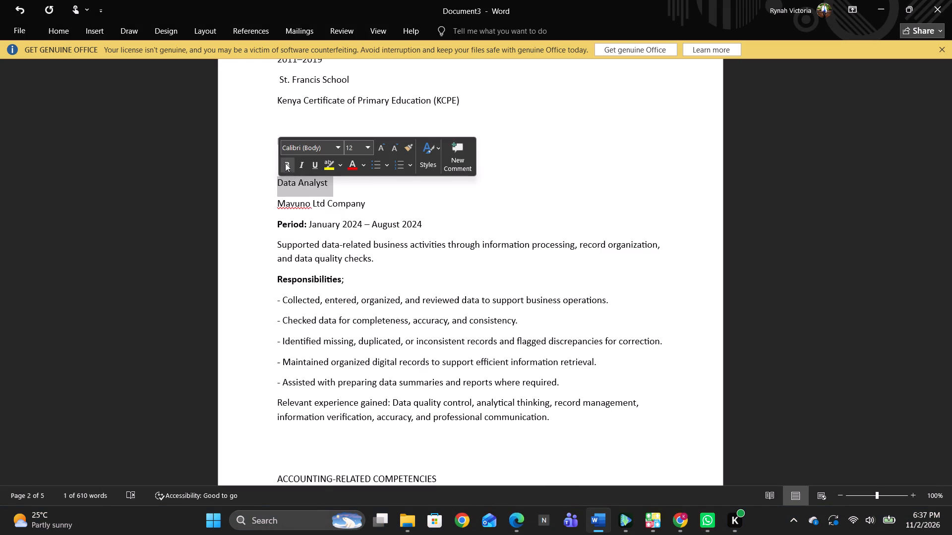
{"action": "left_click", "coordinate": [287, 161]}
Insert a bold "Organization:" label before Mavuno Ltd Company in the Data Analyst job.
{"action": "left_click", "coordinate": [277, 201]}
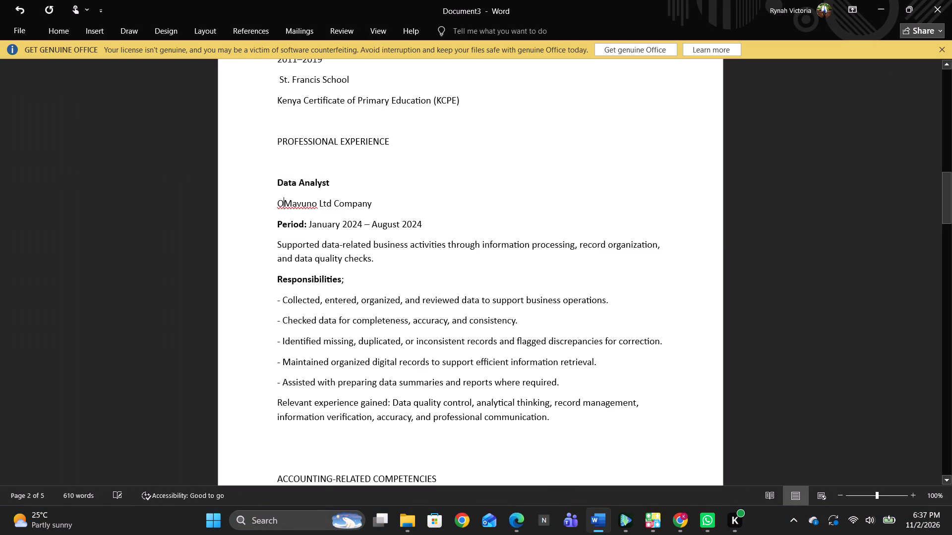
{"action": "key", "text": "r"}
{"action": "key", "text": "g"}
{"action": "type", "text": "an"}
{"action": "key", "text": "i"}
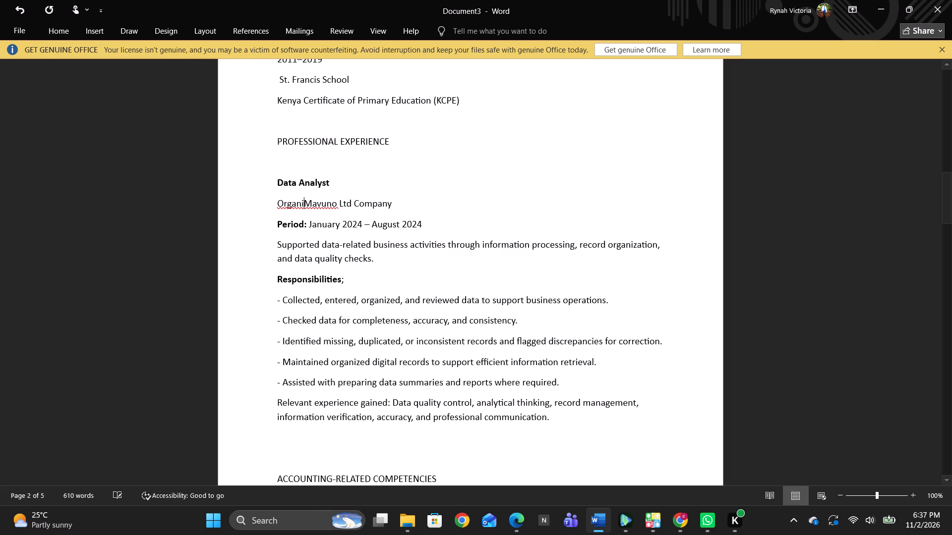
{"action": "key", "text": "z"}
{"action": "key", "text": "a"}
{"action": "key", "text": "t"}
{"action": "key", "text": "i"}
{"action": "key", "text": "o"}
{"action": "key", "text": "n"}
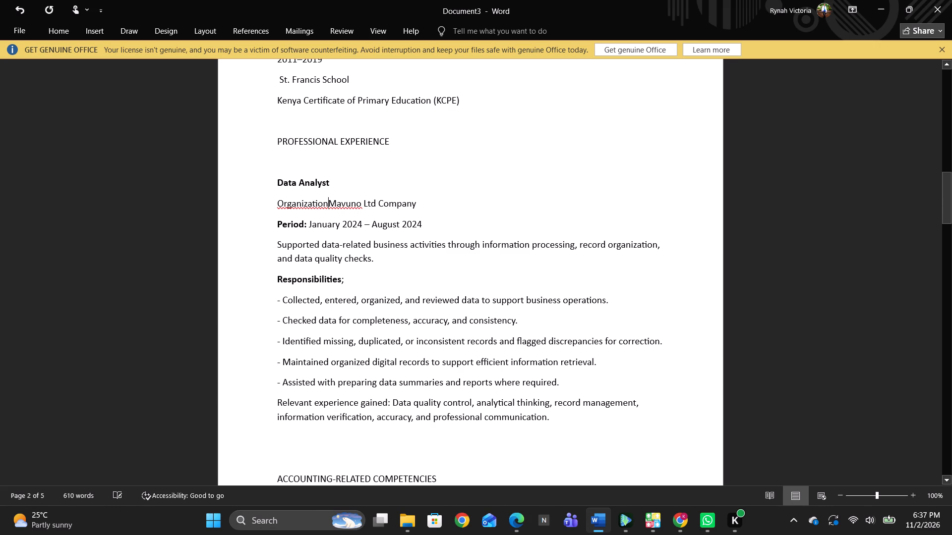
{"action": "key", "text": "semicolon"}
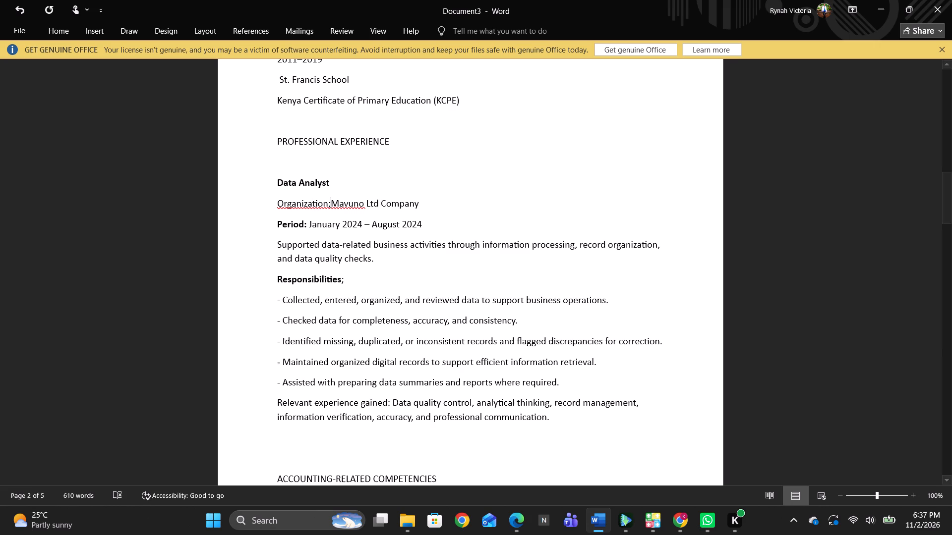
{"action": "key", "text": "space"}
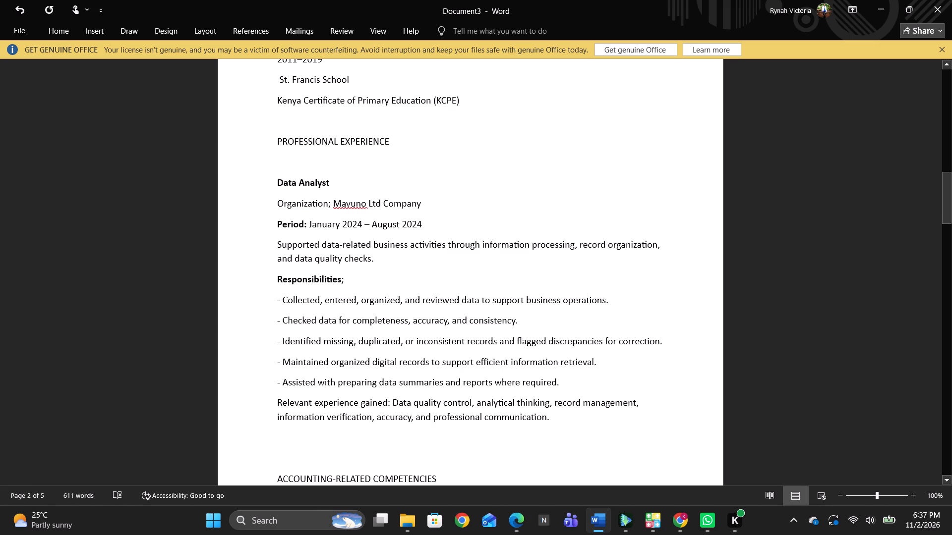
{"action": "key", "text": "BackSpace"}
{"action": "key", "text": "BackSpace"}
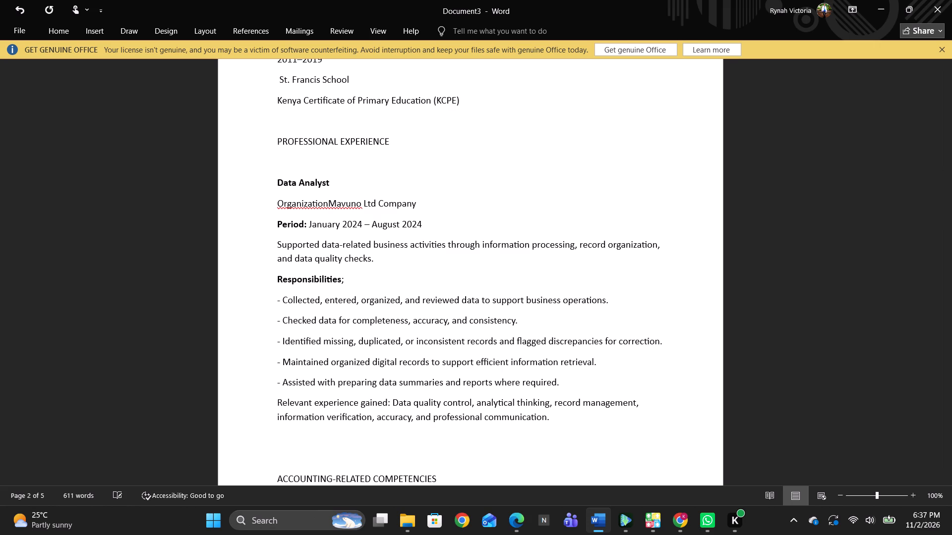
{"action": "type", "text": ":"}
{"action": "key", "text": "space"}
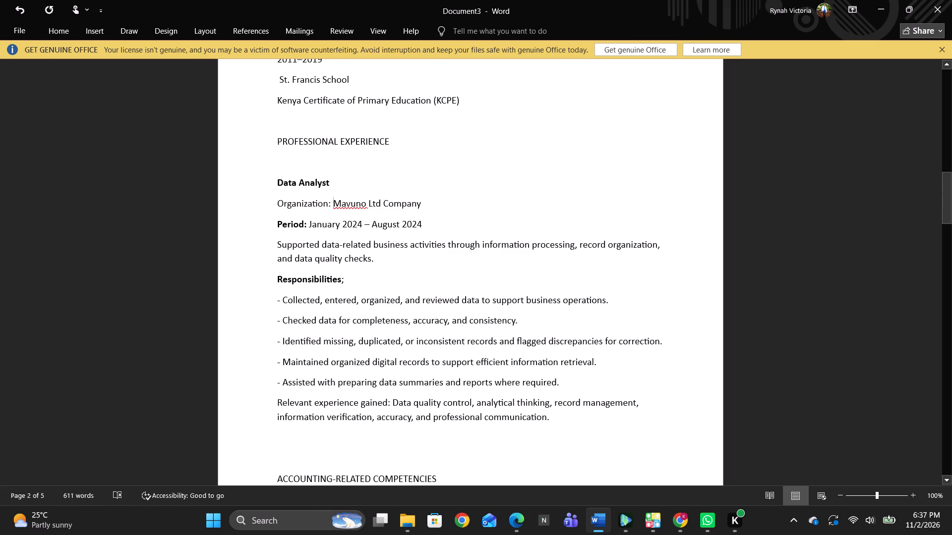
{"action": "left_click_drag", "start_coordinate": [330, 204], "coordinate": [295, 206]}
{"action": "left_click", "coordinate": [299, 181]}
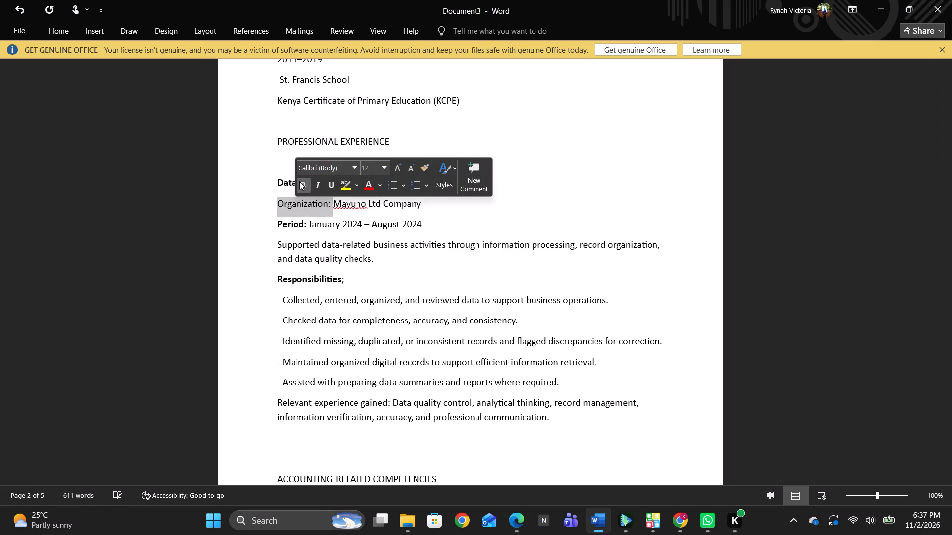
Compare the work experience layout of the existing CV in Edge with the education and job entries in the Word CV.
{"action": "left_click", "coordinate": [515, 517]}
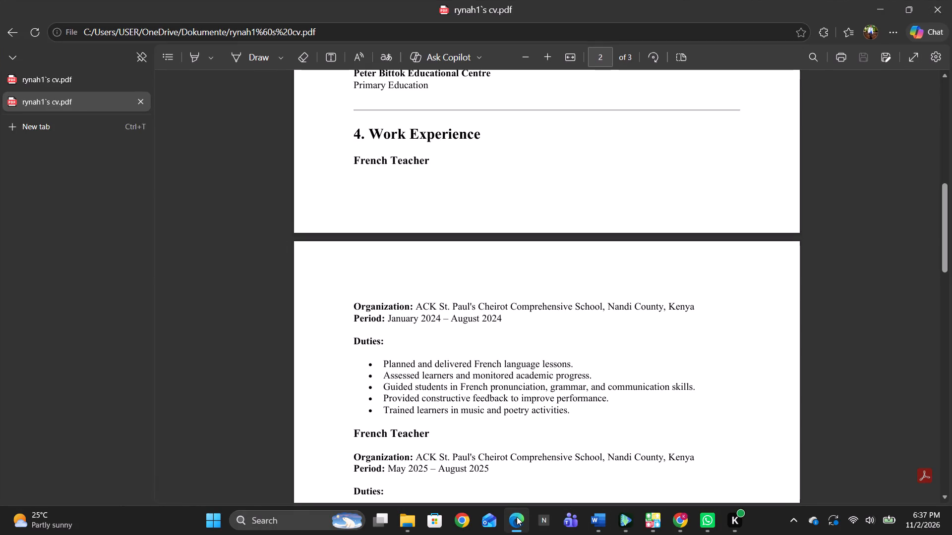
{"action": "scroll", "coordinate": [480, 388], "scroll_direction": "down", "scroll_amount": 2}
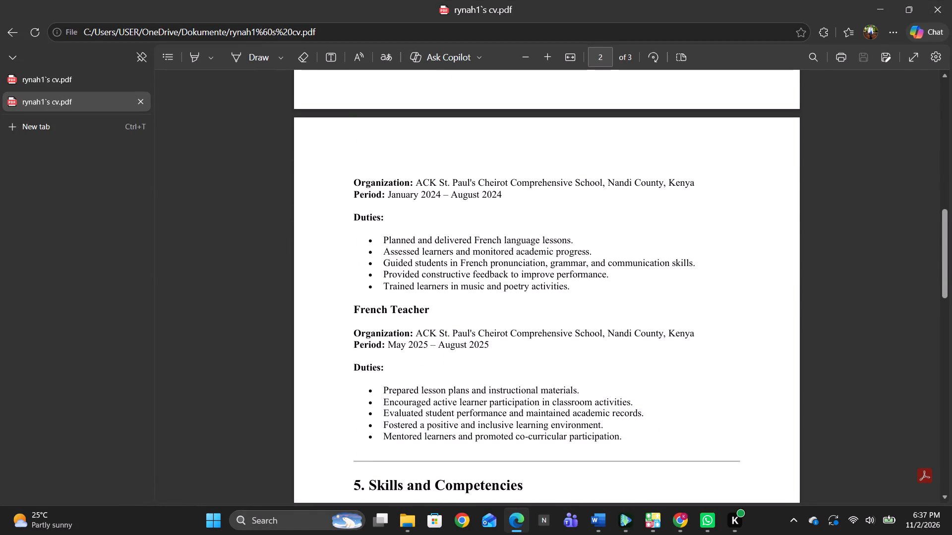
{"action": "left_click", "coordinate": [523, 516]}
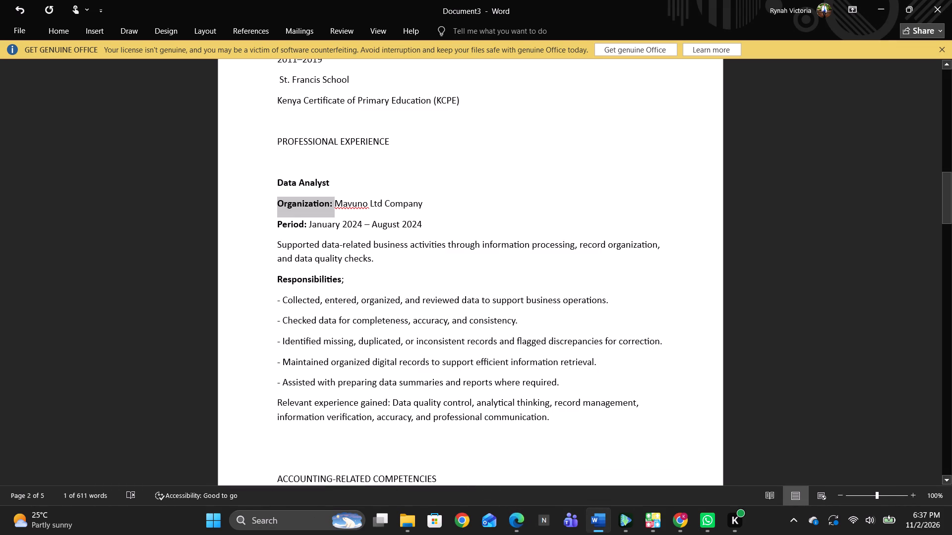
{"action": "scroll", "coordinate": [323, 371], "scroll_direction": "up", "scroll_amount": 1}
{"action": "scroll", "coordinate": [323, 371], "scroll_direction": "down", "scroll_amount": 1}
{"action": "scroll", "coordinate": [323, 371], "scroll_direction": "up", "scroll_amount": 2}
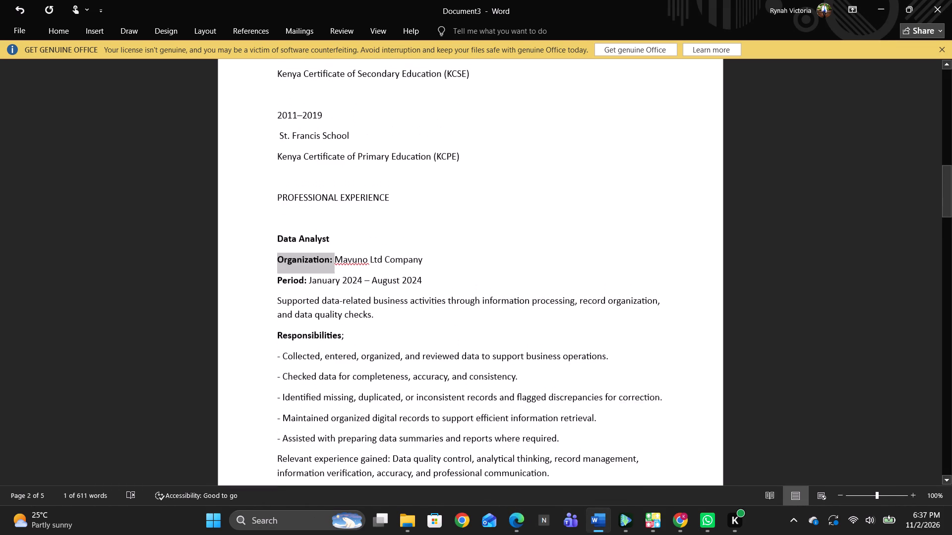
{"action": "scroll", "coordinate": [322, 369], "scroll_direction": "up", "scroll_amount": 1}
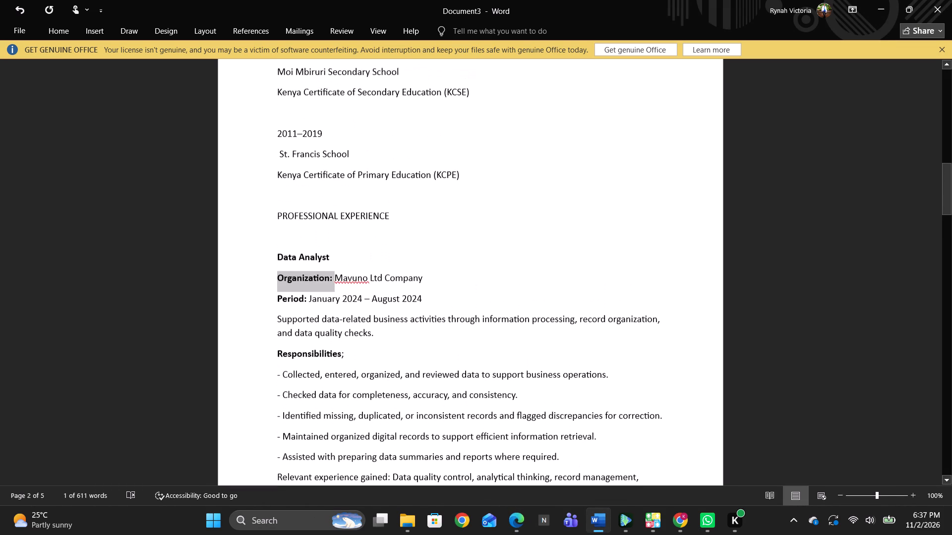
{"action": "scroll", "coordinate": [322, 366], "scroll_direction": "down", "scroll_amount": 2}
{"action": "scroll", "coordinate": [322, 366], "scroll_direction": "up", "scroll_amount": 3}
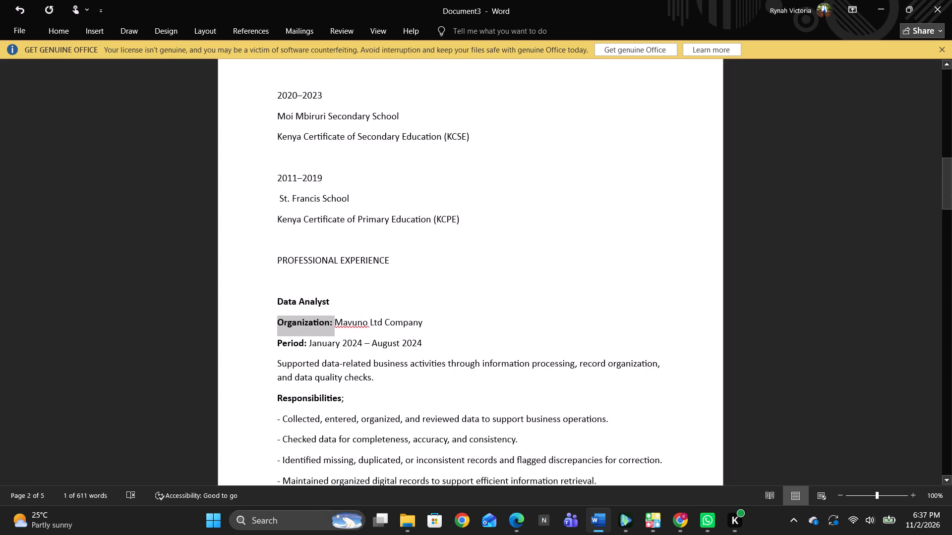
After checking the existing CV in Edge, make the PROFESSIONAL EXPERIENCE heading bold in Word and remove the blank line below it.
{"action": "scroll", "coordinate": [322, 364], "scroll_direction": "up", "scroll_amount": 1}
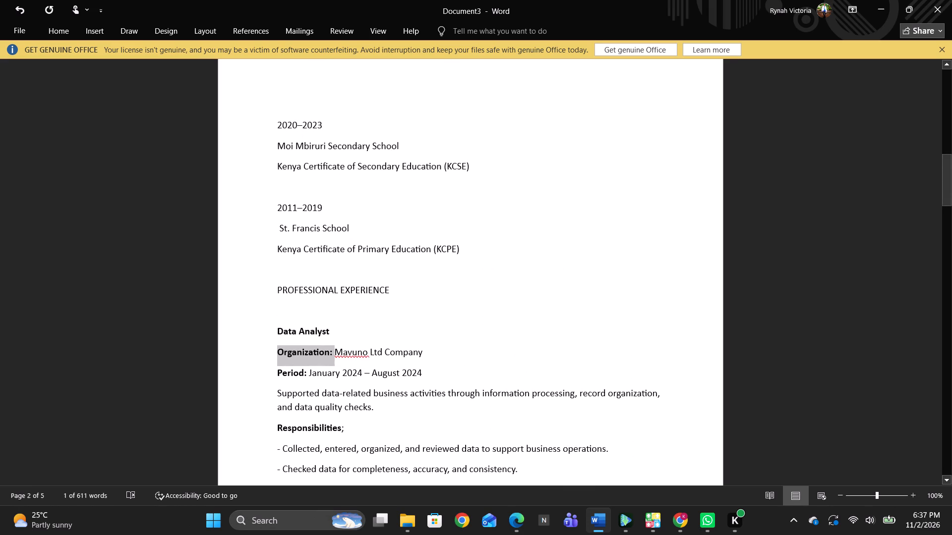
{"action": "left_click", "coordinate": [516, 518]}
{"action": "scroll", "coordinate": [352, 336], "scroll_direction": "up", "scroll_amount": 3}
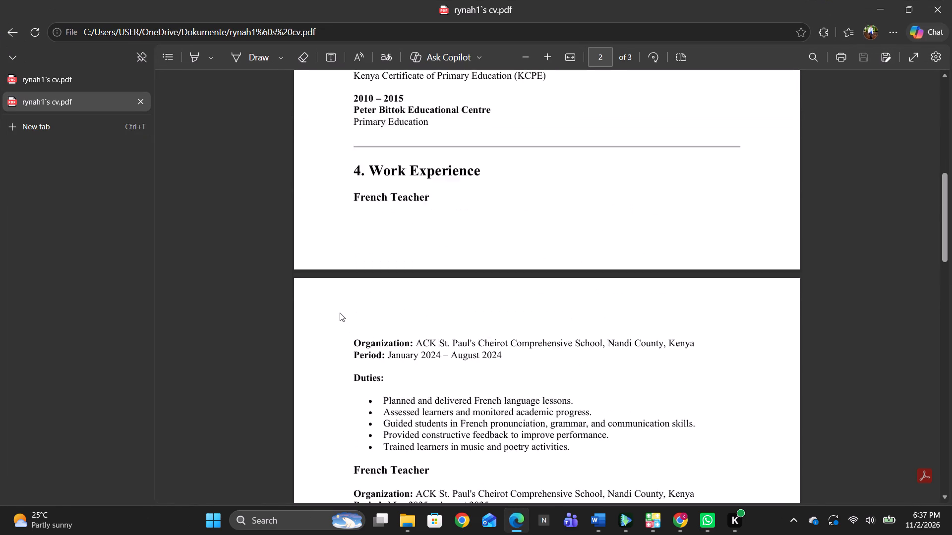
{"action": "scroll", "coordinate": [337, 310], "scroll_direction": "up", "scroll_amount": 2}
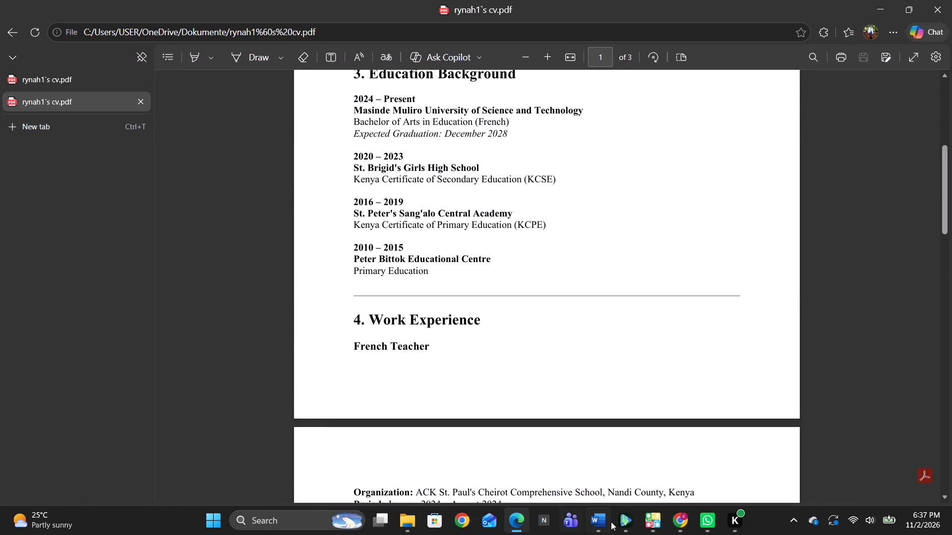
{"action": "left_click", "coordinate": [600, 518]}
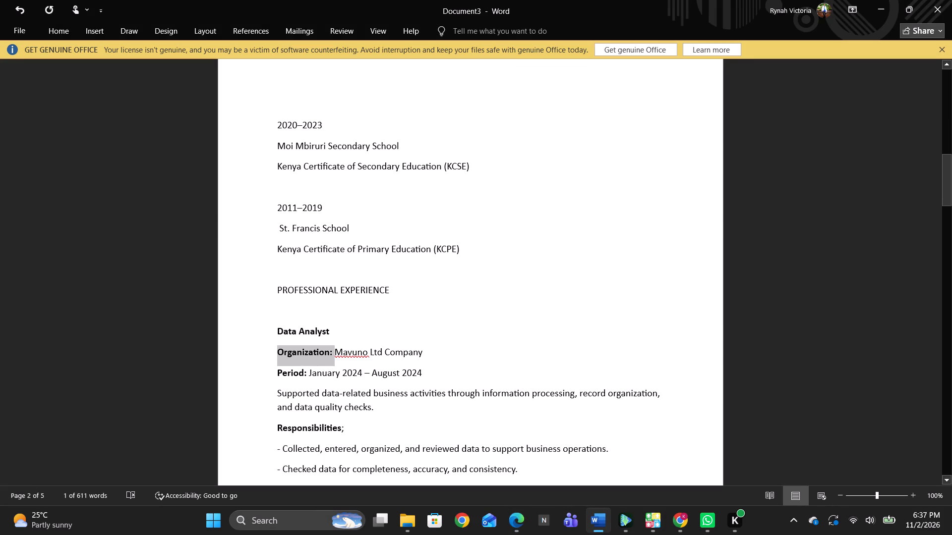
{"action": "left_click_drag", "start_coordinate": [394, 286], "coordinate": [300, 290]}
{"action": "left_click", "coordinate": [309, 270]}
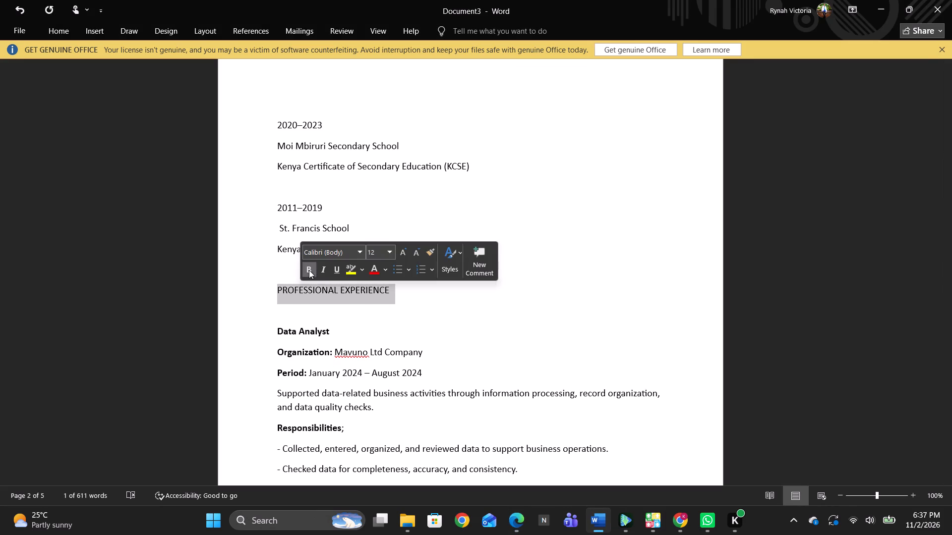
{"action": "left_click", "coordinate": [277, 311]}
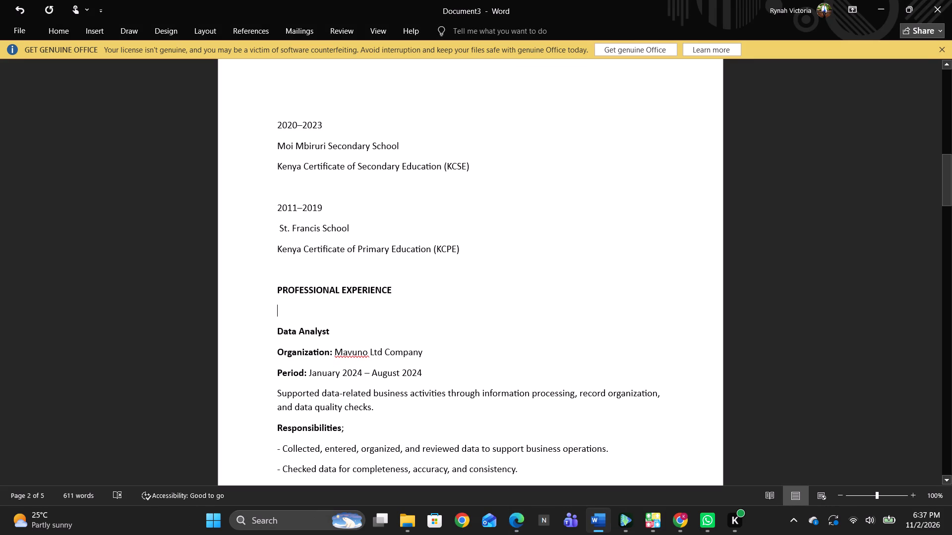
{"action": "key", "text": "BackSpace"}
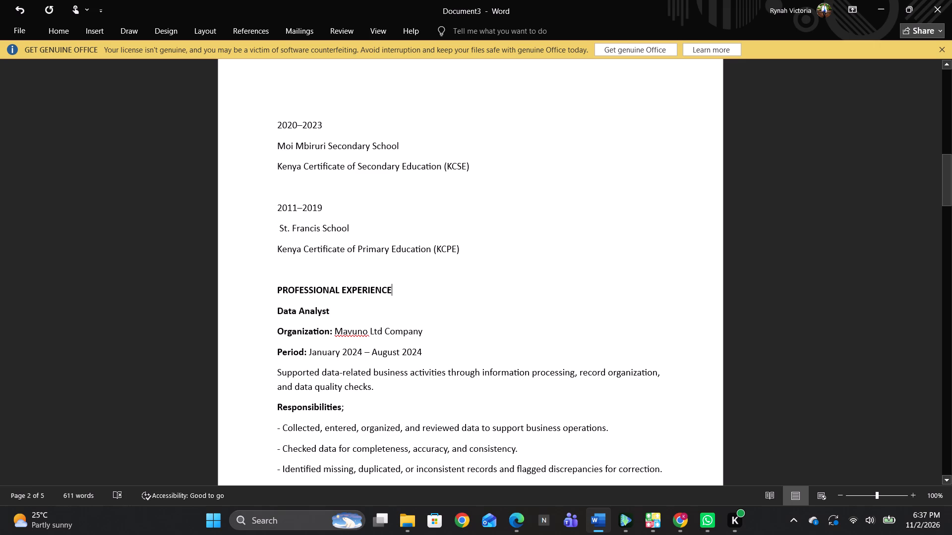
Make the 2011–2019 date line in the education section bold.
{"action": "left_click_drag", "start_coordinate": [322, 210], "coordinate": [281, 210]}
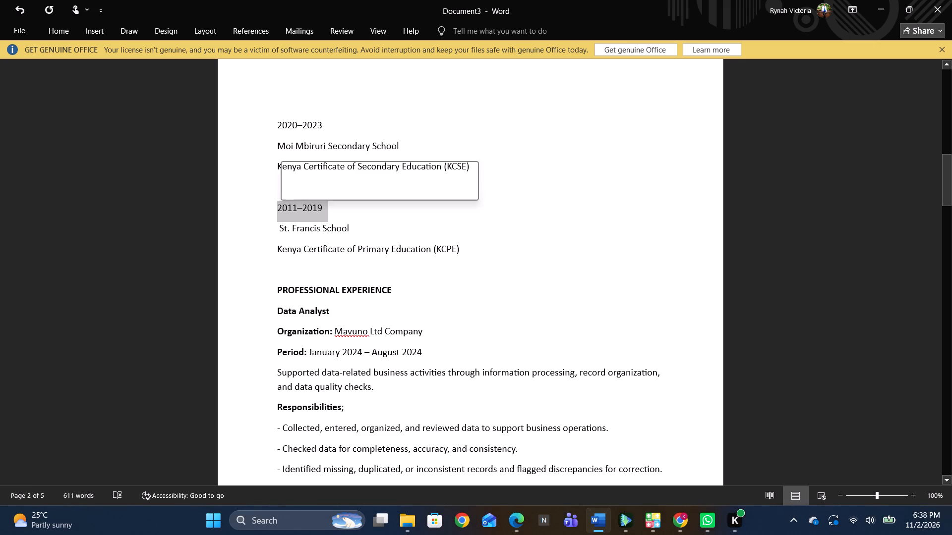
{"action": "left_click", "coordinate": [291, 187]}
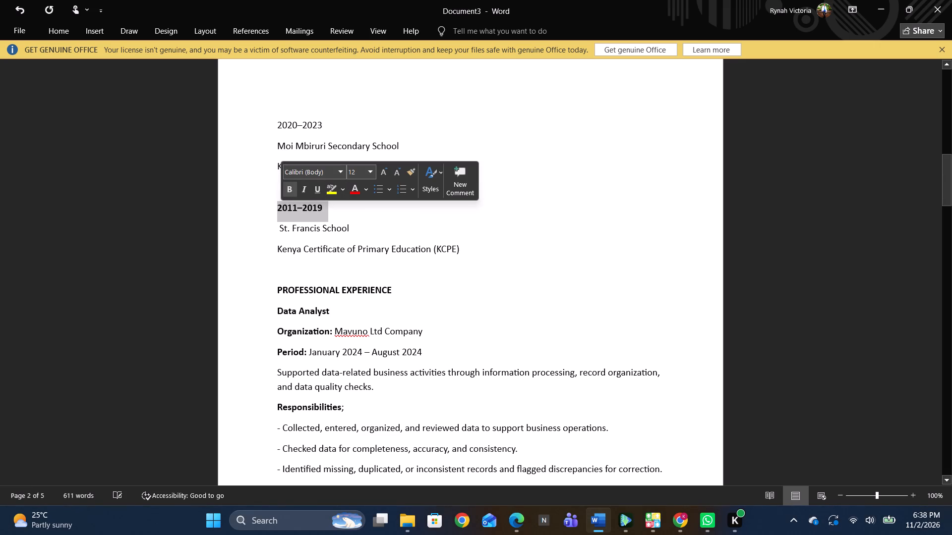
Insert "Boarding Primary" before "School" in the St. Francis School name.
{"action": "left_click", "coordinate": [322, 231]}
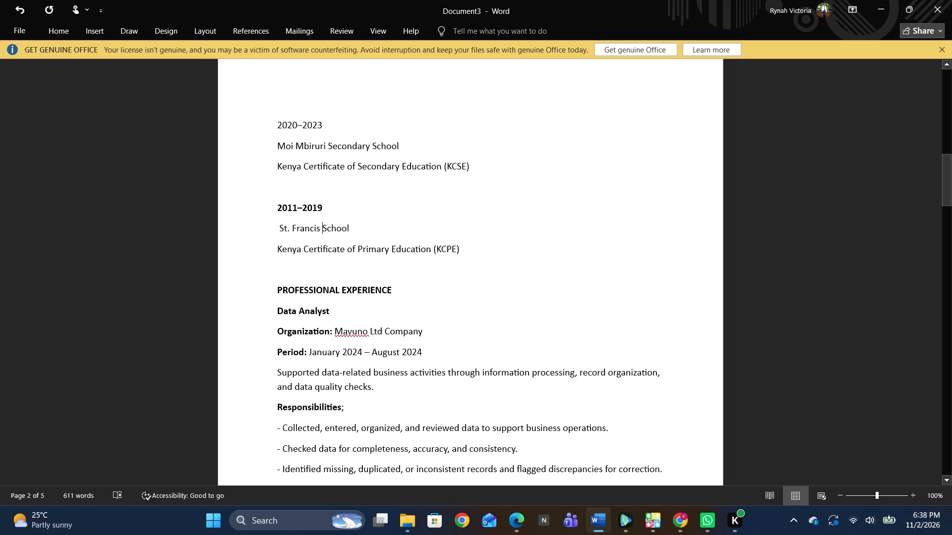
{"action": "key", "text": "b"}
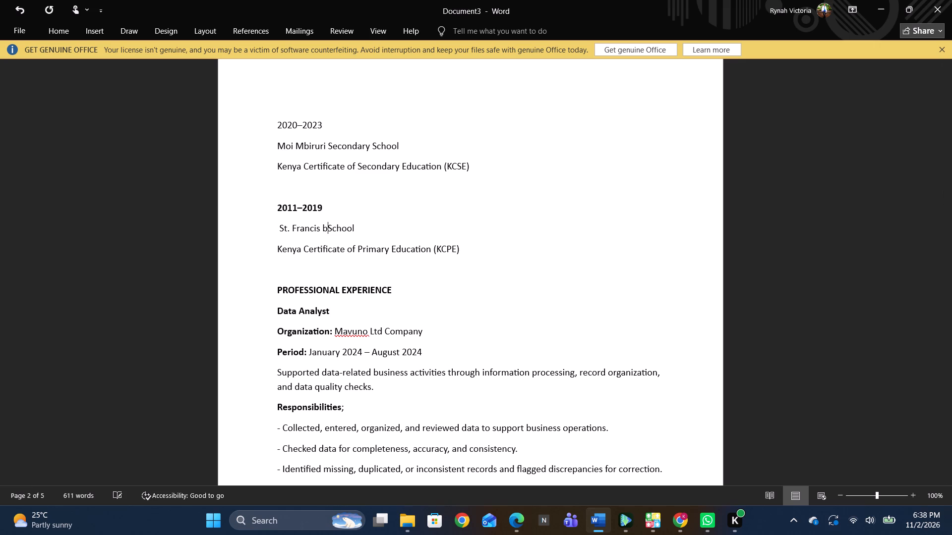
{"action": "key", "text": "BackSpace"}
{"action": "type", "text": "oarding"}
{"action": "key", "text": "space"}
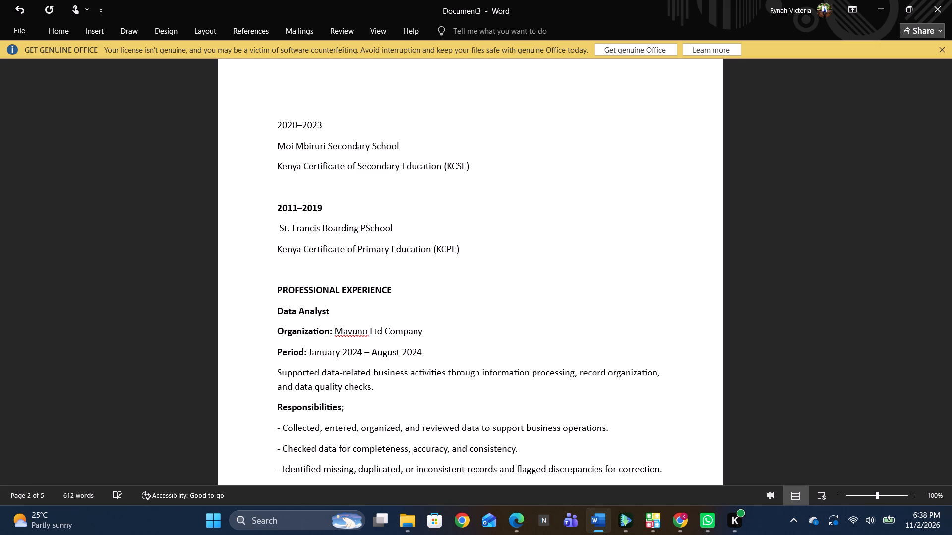
{"action": "type", "text": "rimary"}
{"action": "key", "text": "space"}
Append " - Kamuwongo" to the St. Francis Boarding Primary School name and add a blank line below it.
{"action": "key", "text": "BackSpace"}
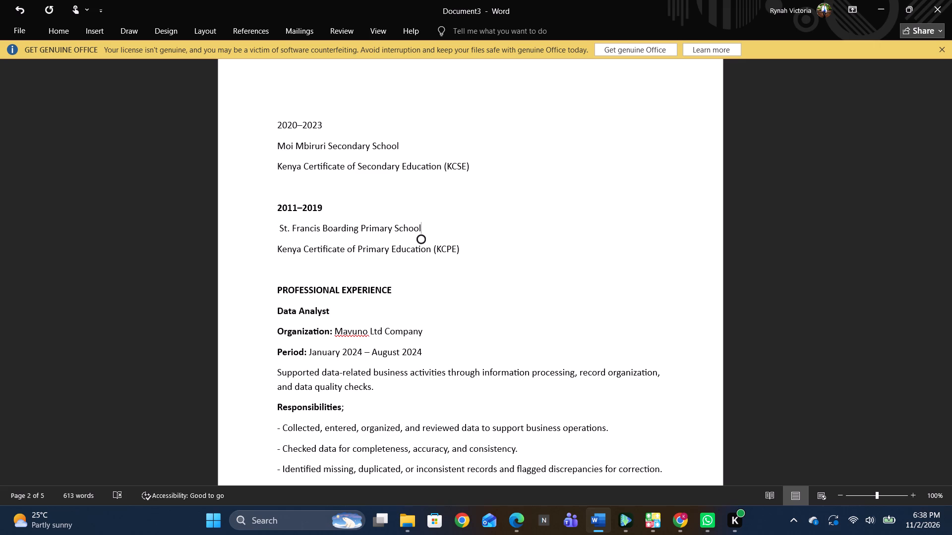
{"action": "type", "text": "-n"}
{"action": "key", "text": "BackSpace"}
{"action": "key", "text": "space"}
{"action": "key", "text": "m"}
{"action": "key", "text": "b"}
{"action": "type", "text": "ir"}
{"action": "key", "text": "BackSpace"}
{"action": "key", "text": "BackSpace"}
{"action": "key", "text": "BackSpace"}
{"action": "key", "text": "BackSpace"}
{"action": "type", "text": "amuwongo"}
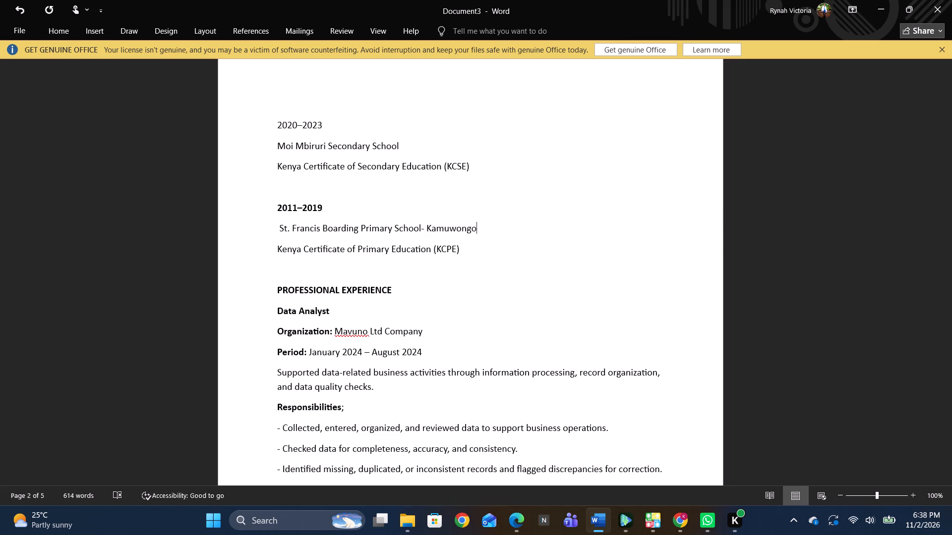
{"action": "key", "text": "Return"}
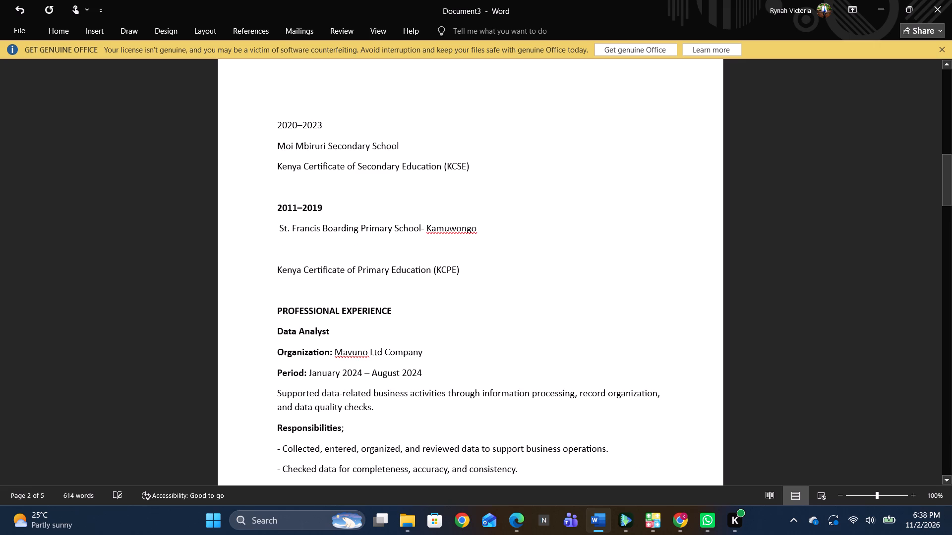
{"action": "left_click", "coordinate": [421, 227]}
{"action": "key", "text": "space"}
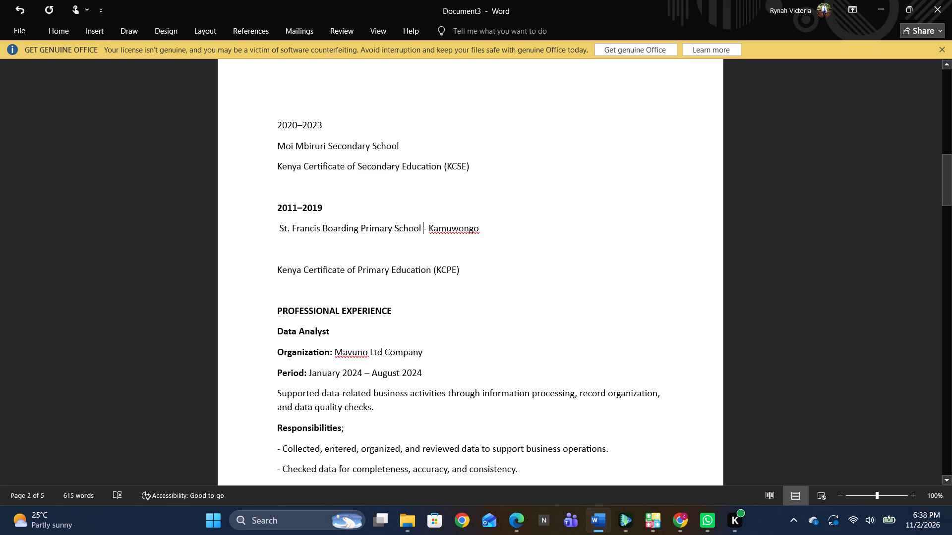
Make the St. Francis Boarding Primary School - Kamuwongo line bold.
{"action": "left_click_drag", "start_coordinate": [278, 227], "coordinate": [482, 238]}
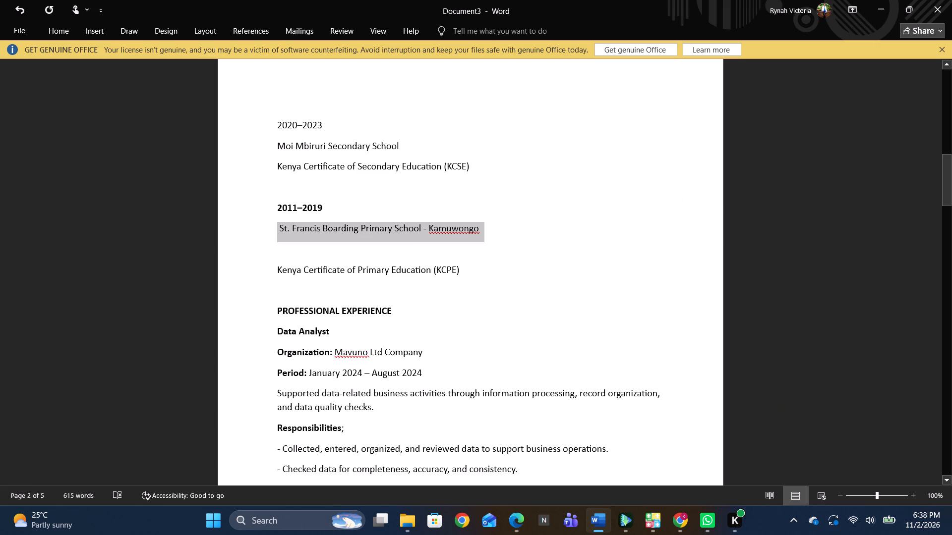
{"action": "right_click", "coordinate": [291, 232]}
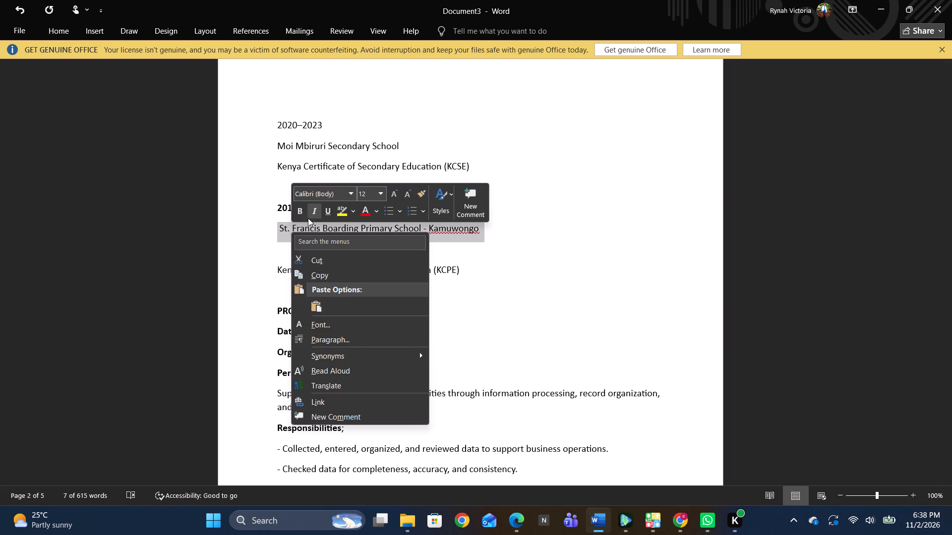
{"action": "left_click", "coordinate": [299, 211]}
Move "Mbiruri" to the end of the 2020–2023 school name so it reads "Moi Secondary School Mbiruri".
{"action": "scroll", "coordinate": [390, 241], "scroll_direction": "up", "scroll_amount": 1}
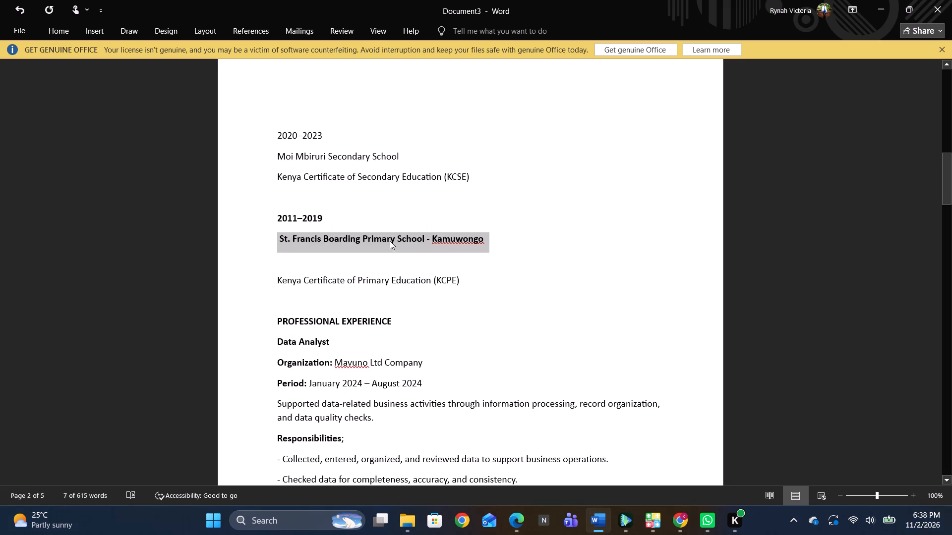
{"action": "left_click", "coordinate": [324, 176]}
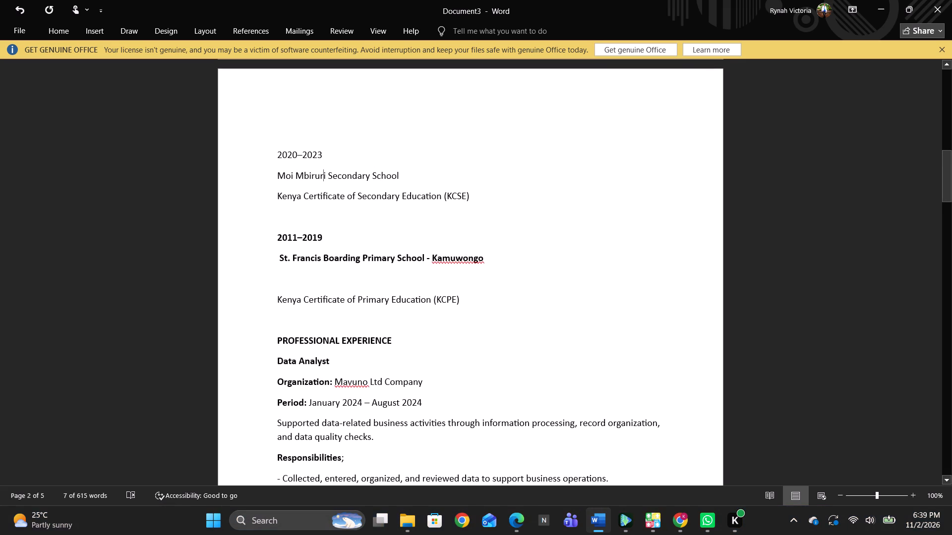
{"action": "left_click_drag", "start_coordinate": [370, 176], "coordinate": [370, 177]}
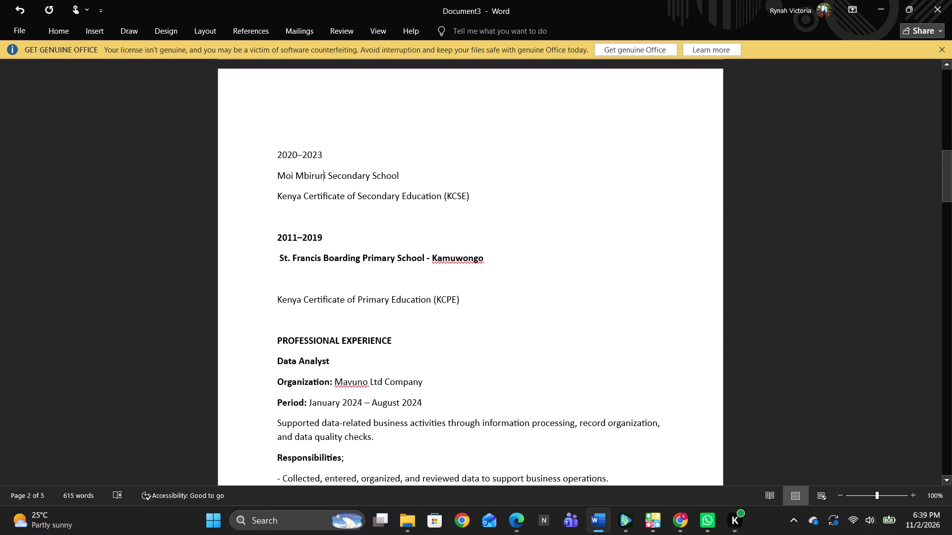
{"action": "left_click_drag", "start_coordinate": [370, 177], "coordinate": [337, 178]}
{"action": "left_click", "coordinate": [310, 176]}
{"action": "left_click", "coordinate": [329, 177]}
{"action": "left_click_drag", "start_coordinate": [327, 176], "coordinate": [311, 176]}
{"action": "left_click_drag", "start_coordinate": [311, 176], "coordinate": [298, 174]}
{"action": "left_click_drag", "start_coordinate": [305, 176], "coordinate": [411, 174]}
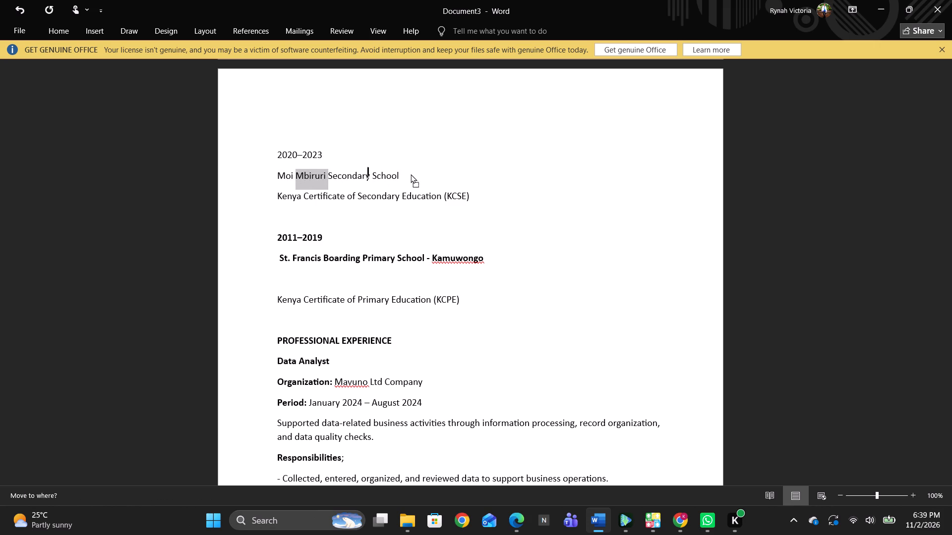
{"action": "left_click_drag", "start_coordinate": [411, 174], "coordinate": [404, 172]}
{"action": "left_click_drag", "start_coordinate": [404, 172], "coordinate": [409, 174]}
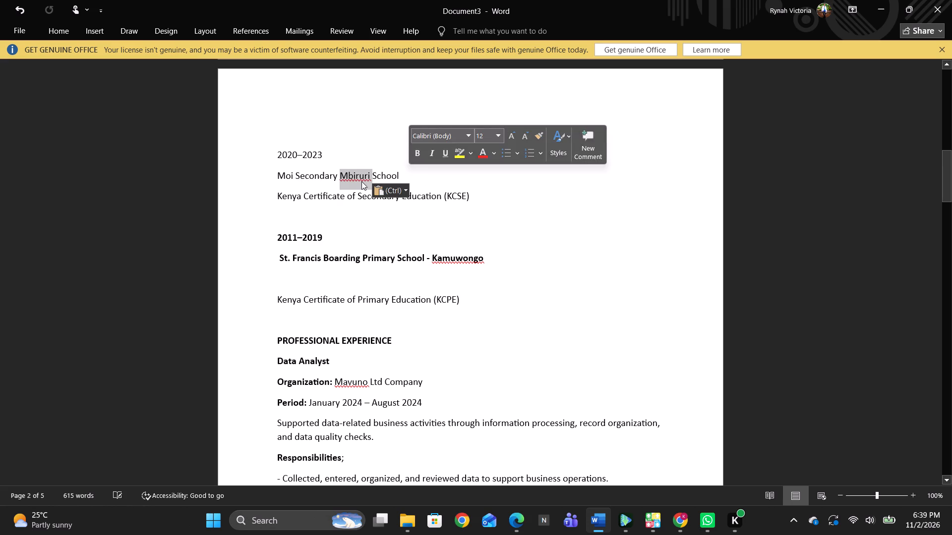
{"action": "left_click", "coordinate": [416, 181]}
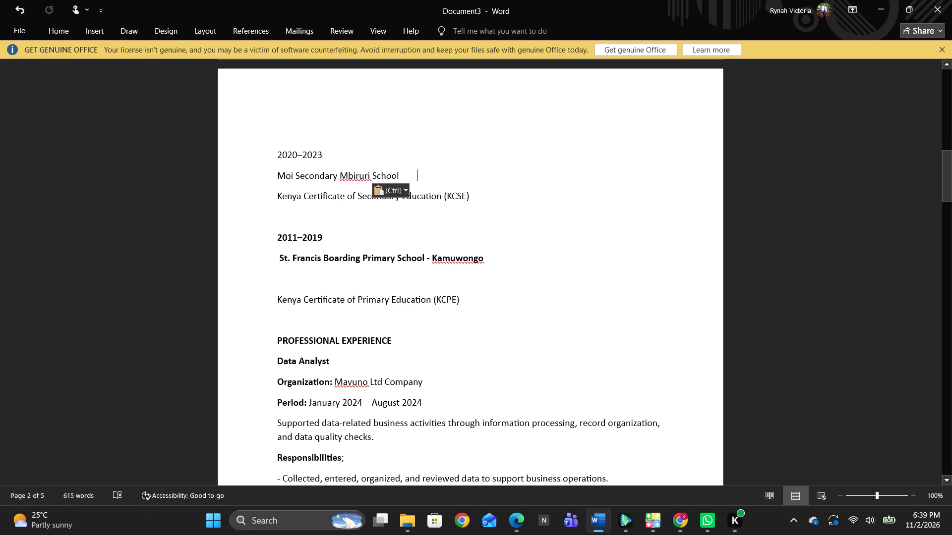
{"action": "left_click_drag", "start_coordinate": [400, 177], "coordinate": [371, 176]}
{"action": "left_click_drag", "start_coordinate": [375, 173], "coordinate": [347, 173]}
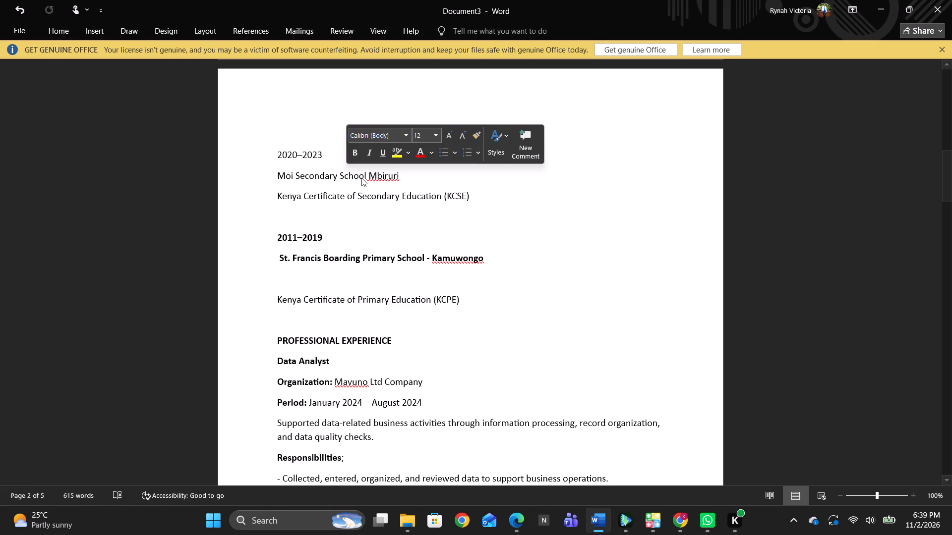
Change the 2020–2023 school name to "Moi High School - Mbiruri", replacing "Secondary" with "High" and adding a hyphen before "Mbiruri".
{"action": "left_click", "coordinate": [340, 174]}
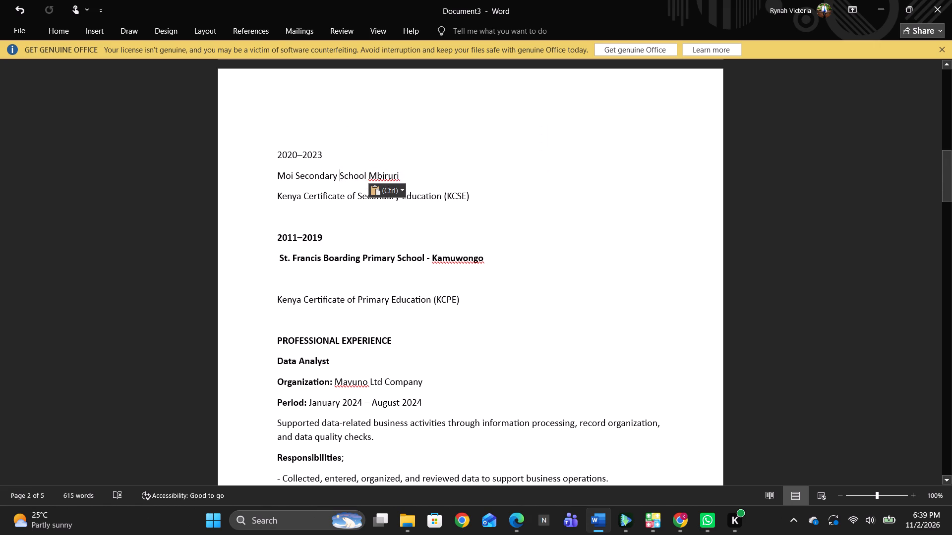
{"action": "key", "text": "BackSpace"}
{"action": "key", "text": "BackSpace"}
{"action": "key", "text": "BackSpace"}
{"action": "key", "text": "BackSpace"}
{"action": "key", "text": "BackSpace"}
{"action": "key", "text": "BackSpace"}
{"action": "key", "text": "BackSpace"}
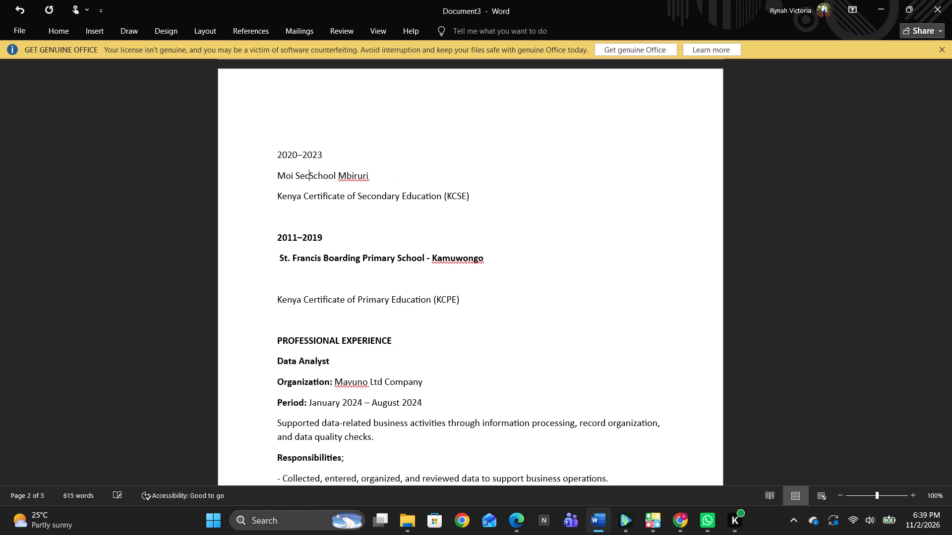
{"action": "key", "text": "BackSpace"}
{"action": "key", "text": "BackSpace"}
{"action": "key", "text": "BackSpace"}
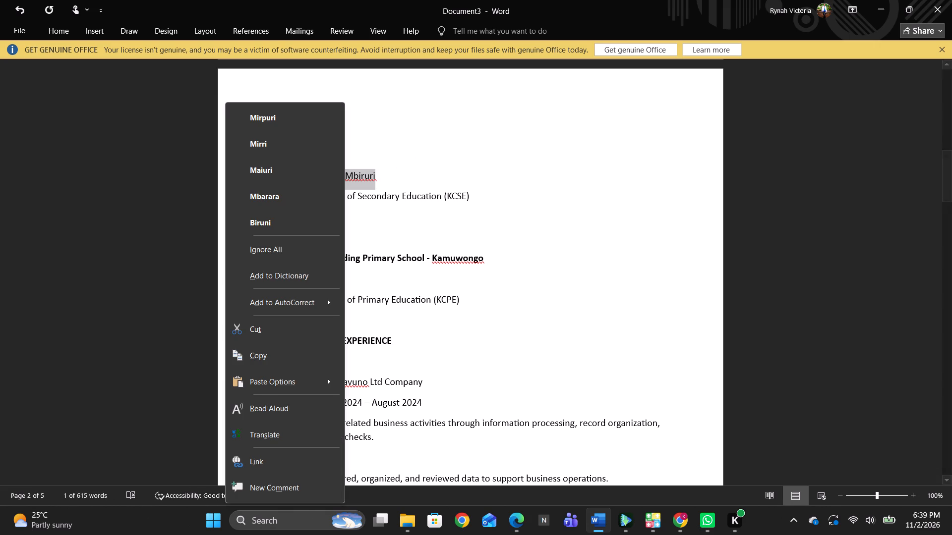
{"action": "left_click", "coordinate": [405, 161]}
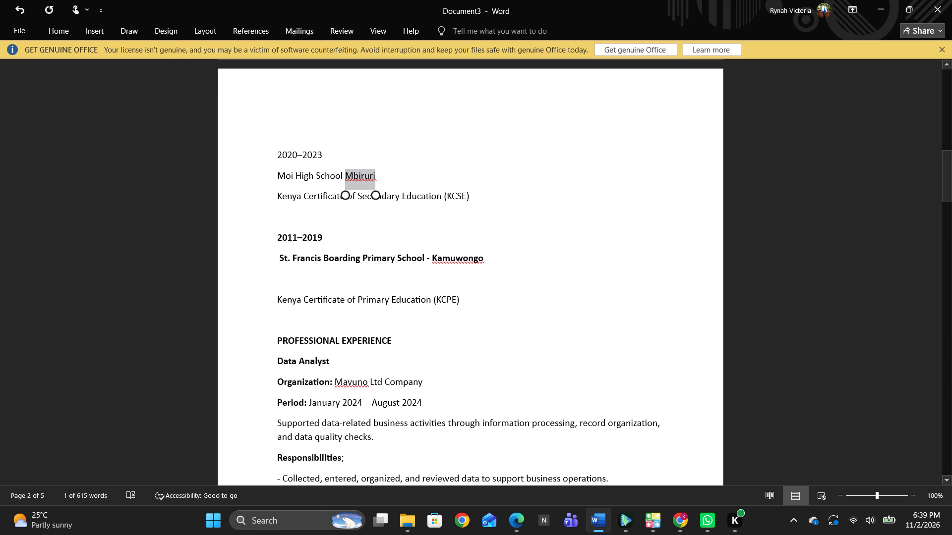
{"action": "left_click", "coordinate": [343, 176]}
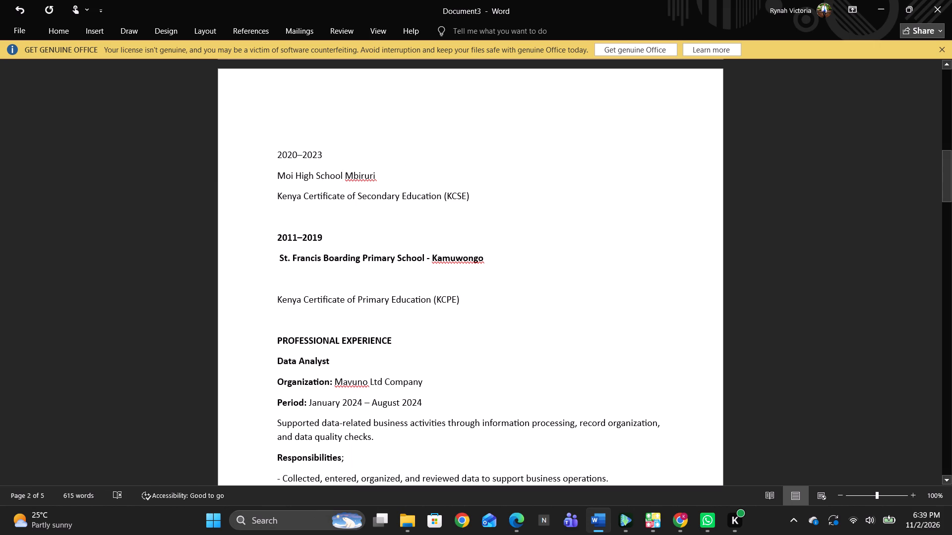
{"action": "key", "text": "space"}
{"action": "type", "text": "-"}
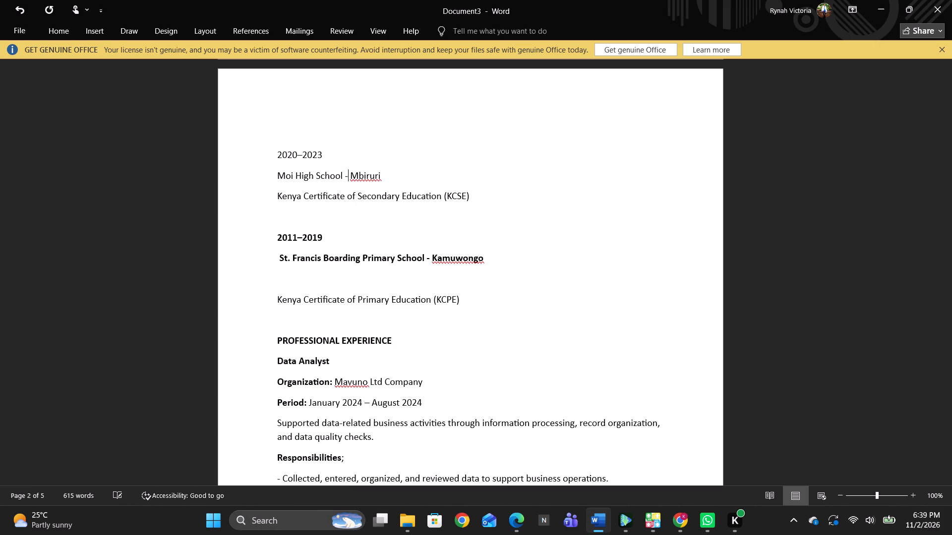
Make the "Moi High School - Mbiruri" line and the "2020–2023" date line above it bold.
{"action": "left_click_drag", "start_coordinate": [378, 176], "coordinate": [281, 174]}
{"action": "left_click", "coordinate": [287, 154]}
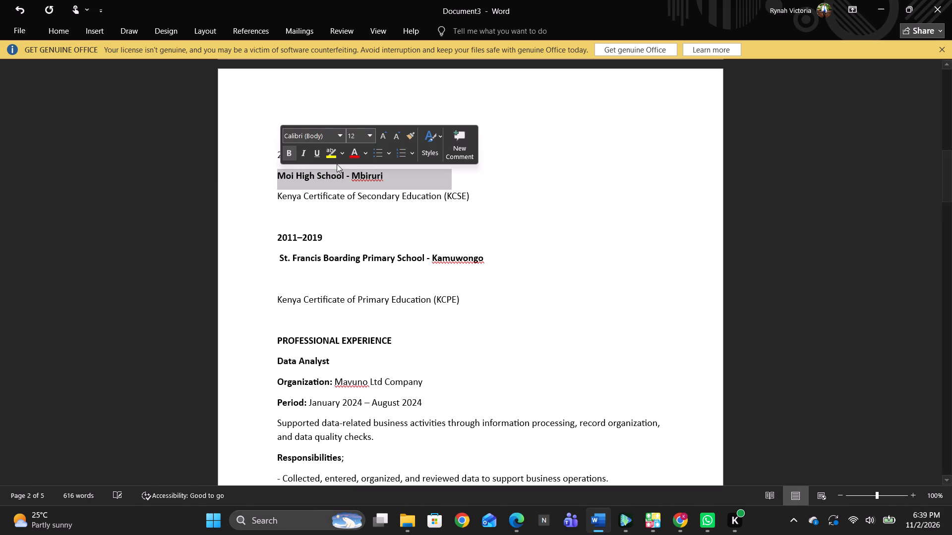
{"action": "left_click", "coordinate": [337, 164]}
{"action": "left_click", "coordinate": [463, 180]}
{"action": "left_click_drag", "start_coordinate": [324, 156], "coordinate": [300, 158]}
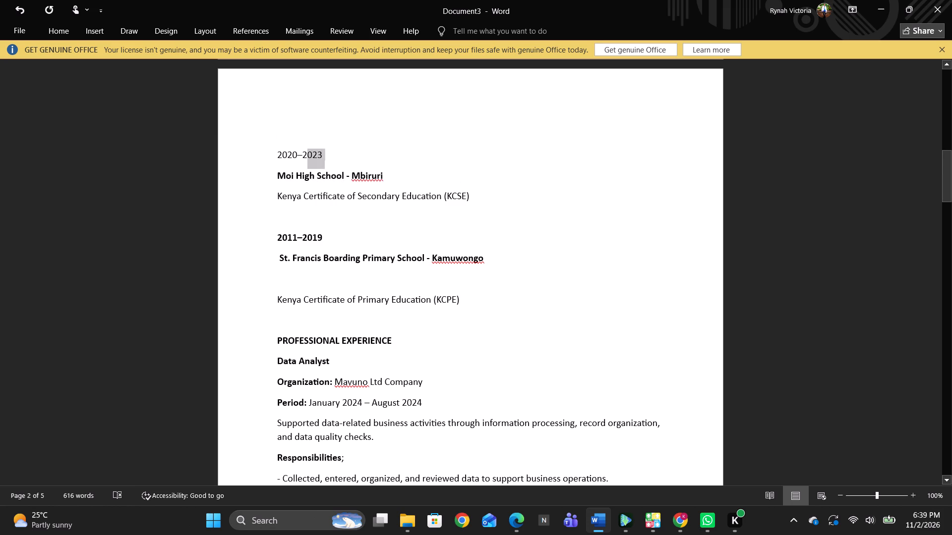
{"action": "left_click_drag", "start_coordinate": [300, 158], "coordinate": [278, 158]}
{"action": "left_click", "coordinate": [287, 138]}
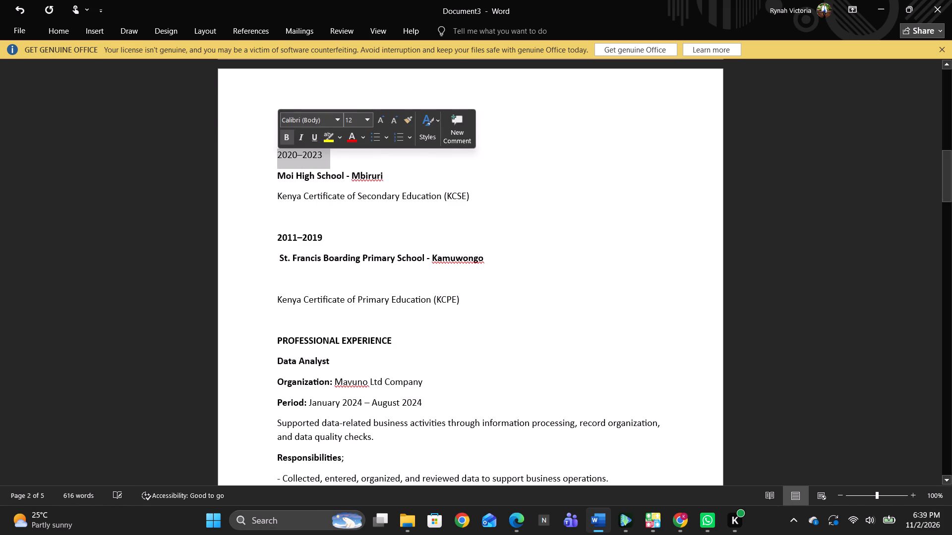
Make the "KCA University" line and the "10/01/2024 – 20/7/2024" date line above it bold.
{"action": "scroll", "coordinate": [353, 186], "scroll_direction": "up", "scroll_amount": 7}
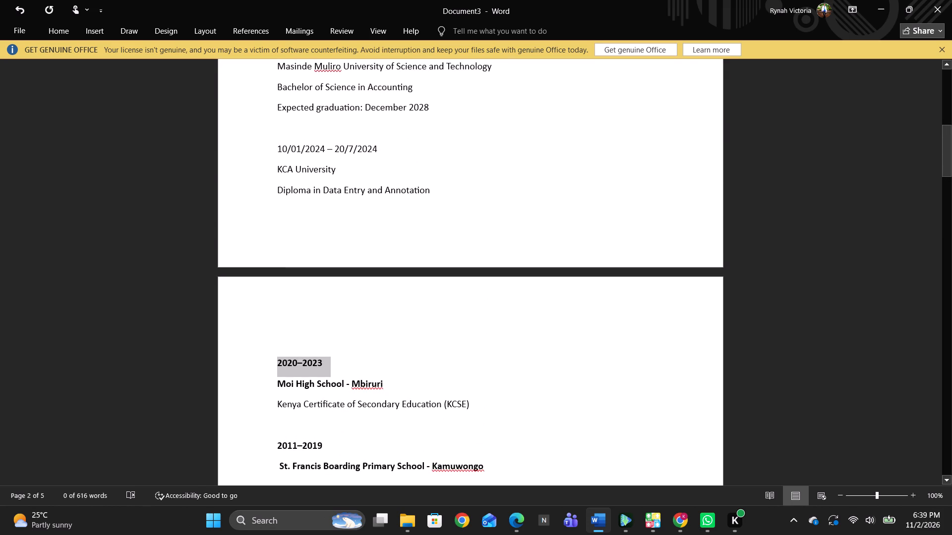
{"action": "left_click_drag", "start_coordinate": [334, 169], "coordinate": [279, 170]}
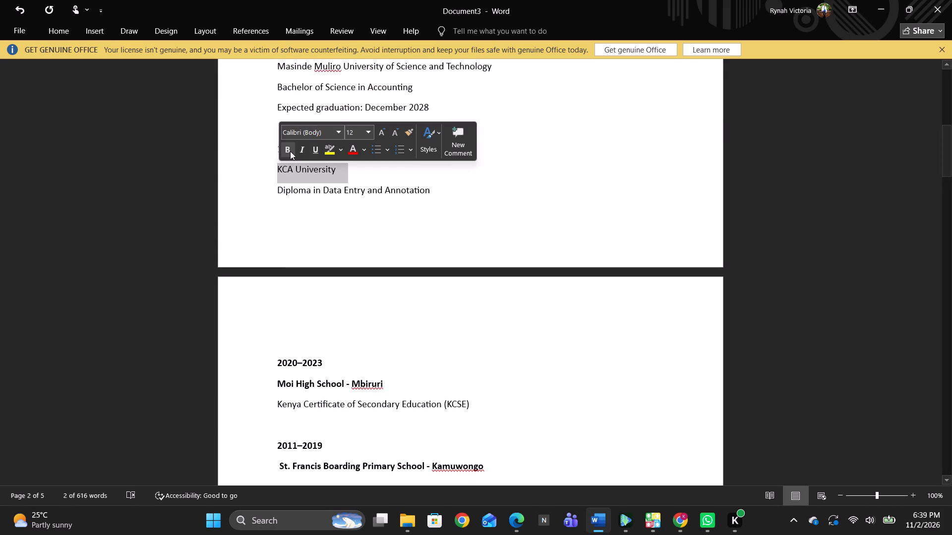
{"action": "left_click", "coordinate": [289, 150]}
{"action": "left_click", "coordinate": [360, 177]}
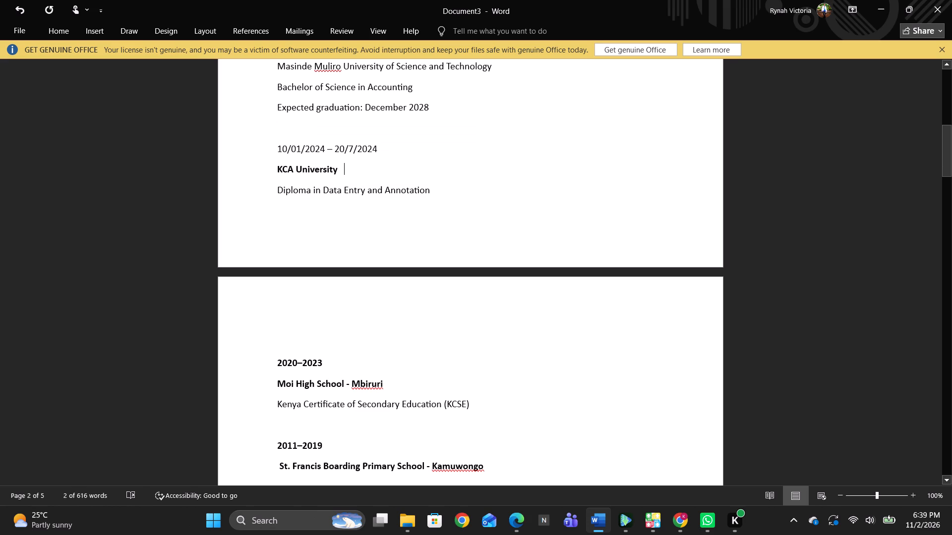
{"action": "left_click_drag", "start_coordinate": [381, 153], "coordinate": [286, 153]}
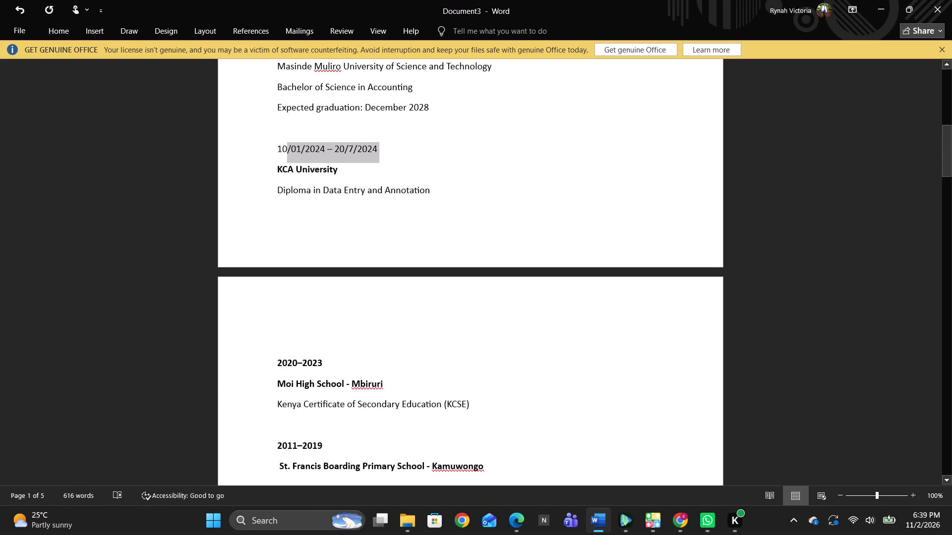
{"action": "left_click_drag", "start_coordinate": [286, 153], "coordinate": [283, 153]}
{"action": "left_click", "coordinate": [291, 133]}
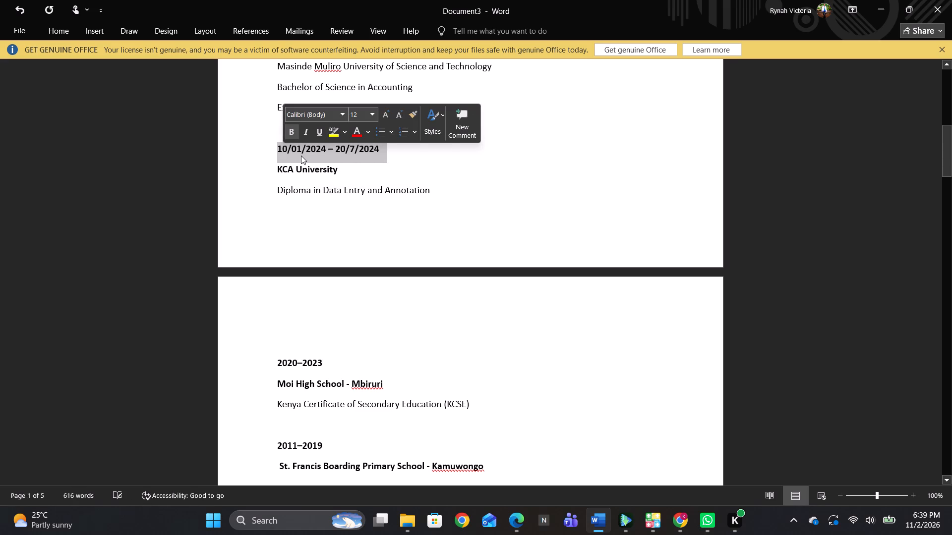
{"action": "left_click", "coordinate": [409, 178]}
Make the "Masinde Muliro University of Science and Technology" line and its "2024 - Present" date line bold.
{"action": "scroll", "coordinate": [365, 171], "scroll_direction": "up", "scroll_amount": 1}
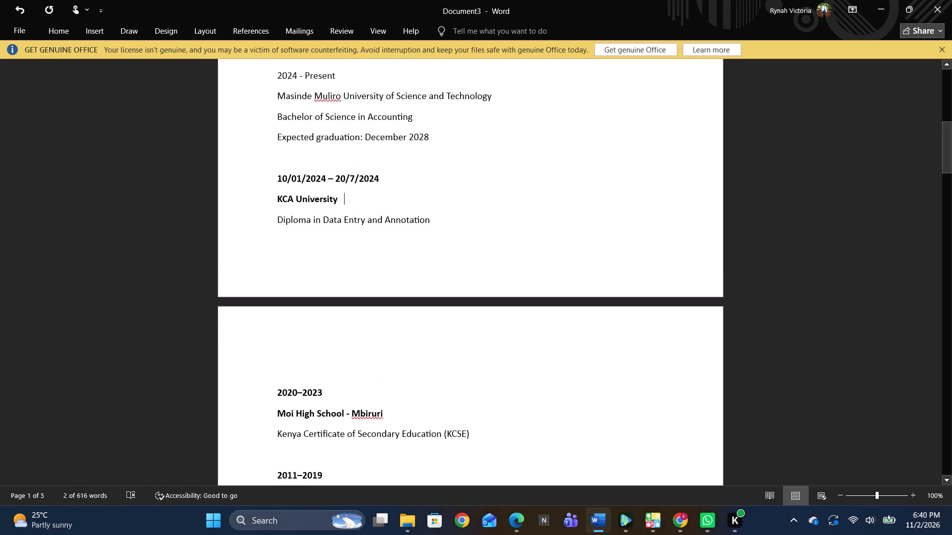
{"action": "scroll", "coordinate": [365, 171], "scroll_direction": "up", "scroll_amount": 1}
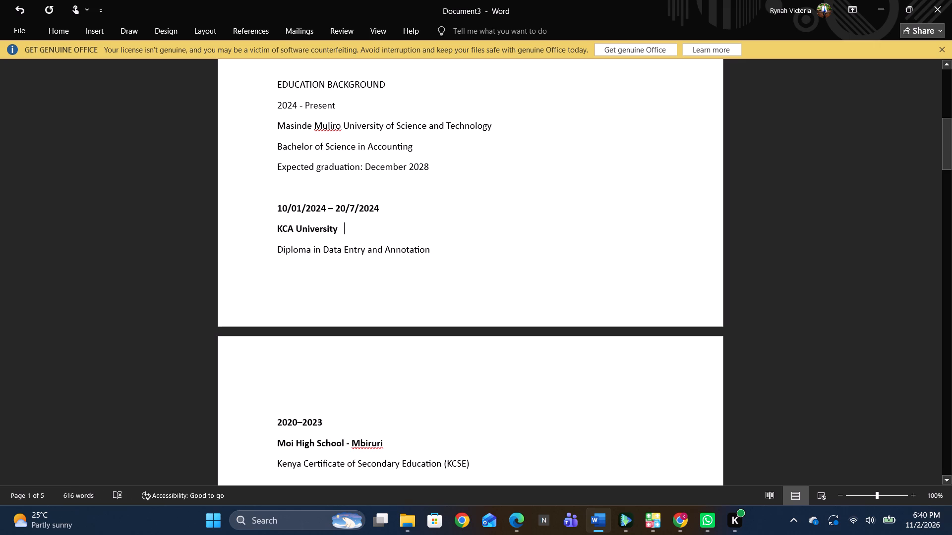
{"action": "left_click_drag", "start_coordinate": [490, 128], "coordinate": [291, 133]}
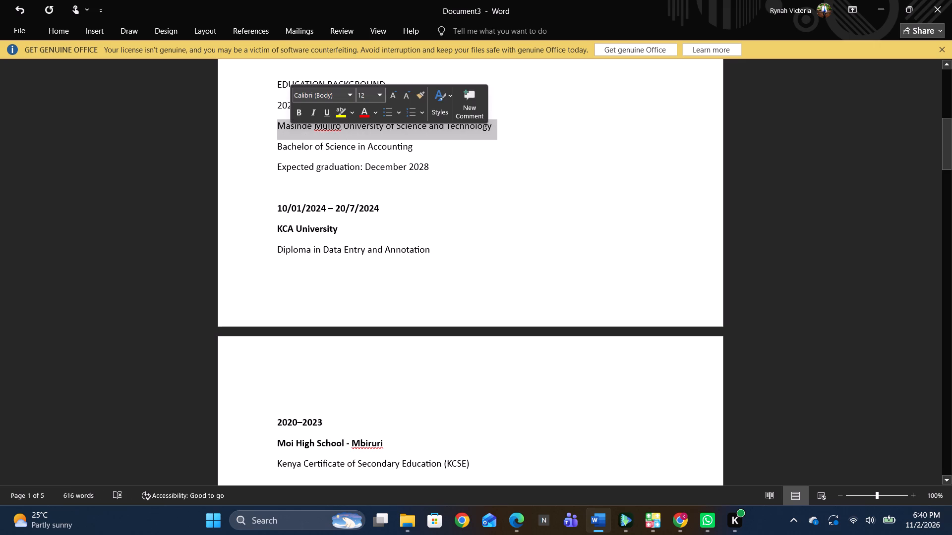
{"action": "left_click", "coordinate": [299, 110]}
{"action": "left_click", "coordinate": [415, 162]}
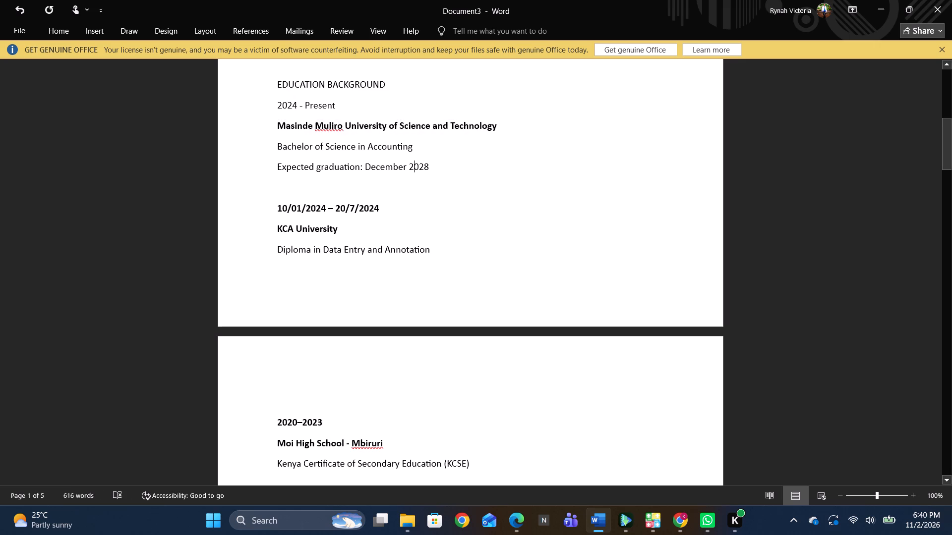
{"action": "left_click_drag", "start_coordinate": [338, 107], "coordinate": [278, 107]}
{"action": "left_click", "coordinate": [288, 89]}
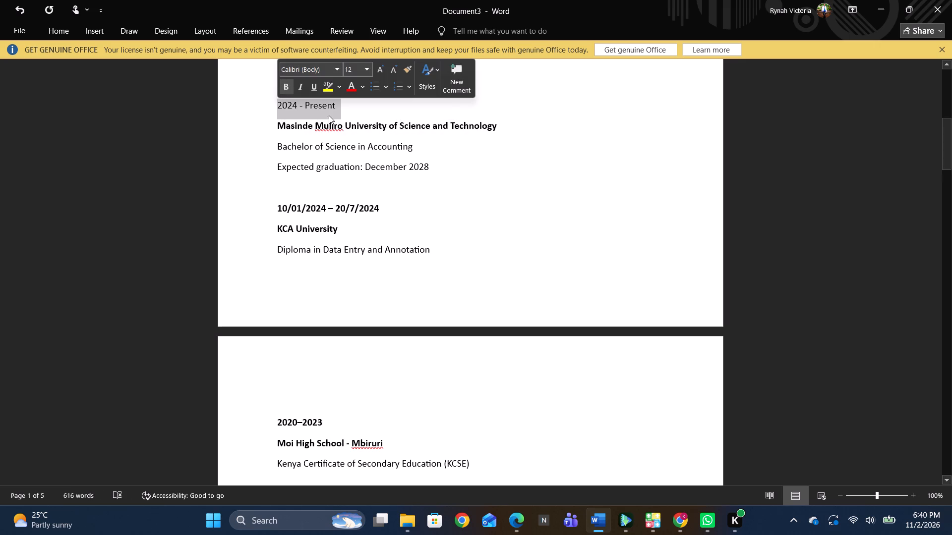
Make the EDUCATION BACKGROUND heading bold.
{"action": "scroll", "coordinate": [361, 123], "scroll_direction": "up", "scroll_amount": 2}
{"action": "left_click_drag", "start_coordinate": [384, 145], "coordinate": [281, 147]}
{"action": "left_click", "coordinate": [287, 116]}
{"action": "left_click", "coordinate": [287, 120]}
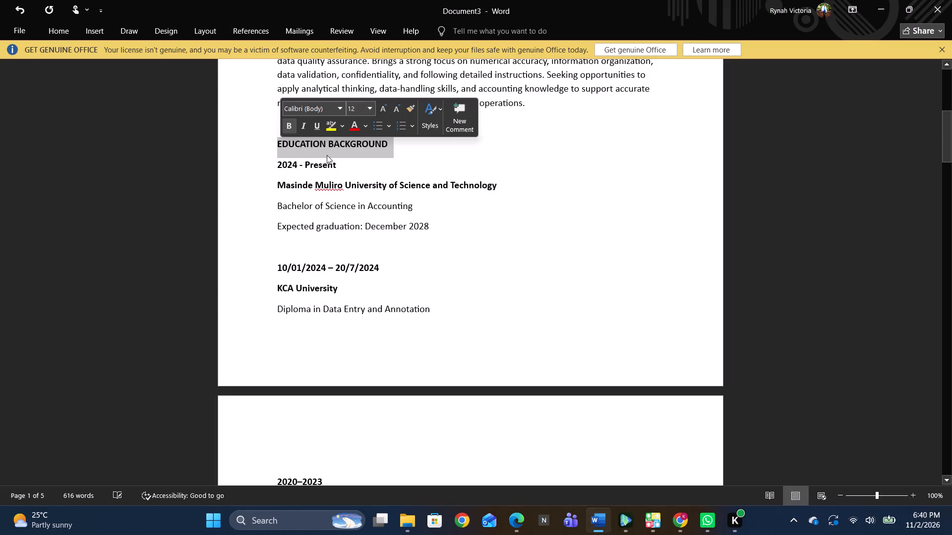
Remove the blank line between the PROFESSIONAL SUMMARY heading and its first paragraph.
{"action": "scroll", "coordinate": [329, 155], "scroll_direction": "up", "scroll_amount": 3}
{"action": "scroll", "coordinate": [333, 155], "scroll_direction": "down", "scroll_amount": 1}
{"action": "scroll", "coordinate": [351, 177], "scroll_direction": "up", "scroll_amount": 5}
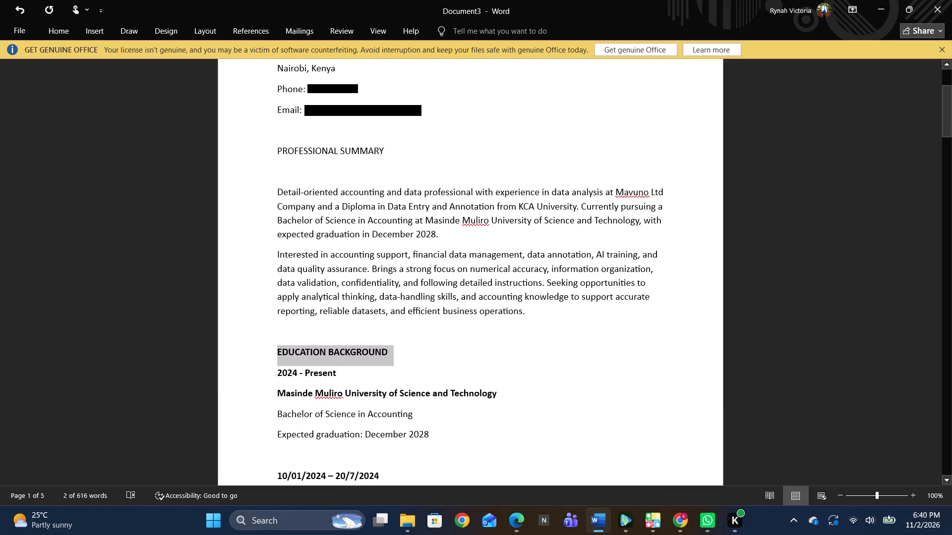
{"action": "left_click", "coordinate": [323, 178]}
{"action": "key", "text": "BackSpace"}
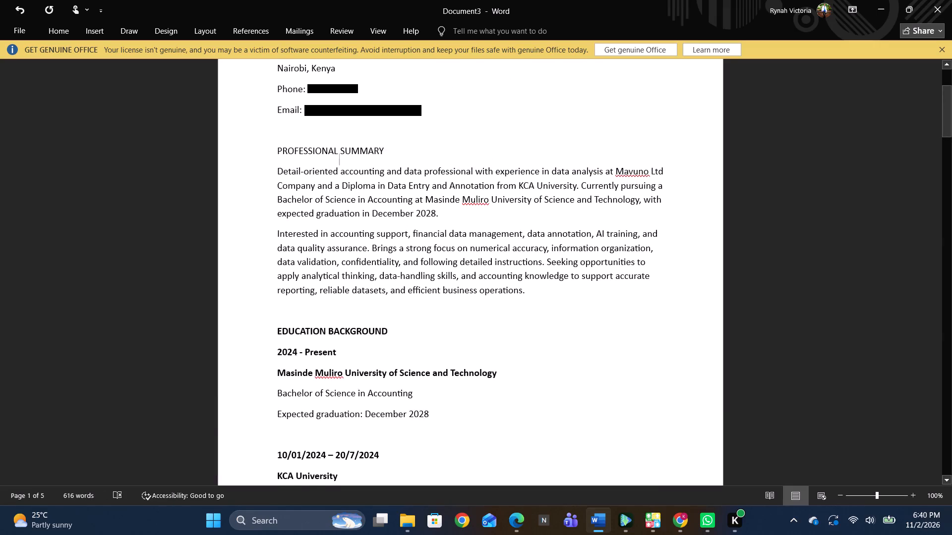
Check the top of the existing CV PDF in Edge and make the PROFESSIONAL SUMMARY heading bold in the Word document.
{"action": "left_click", "coordinate": [461, 518]}
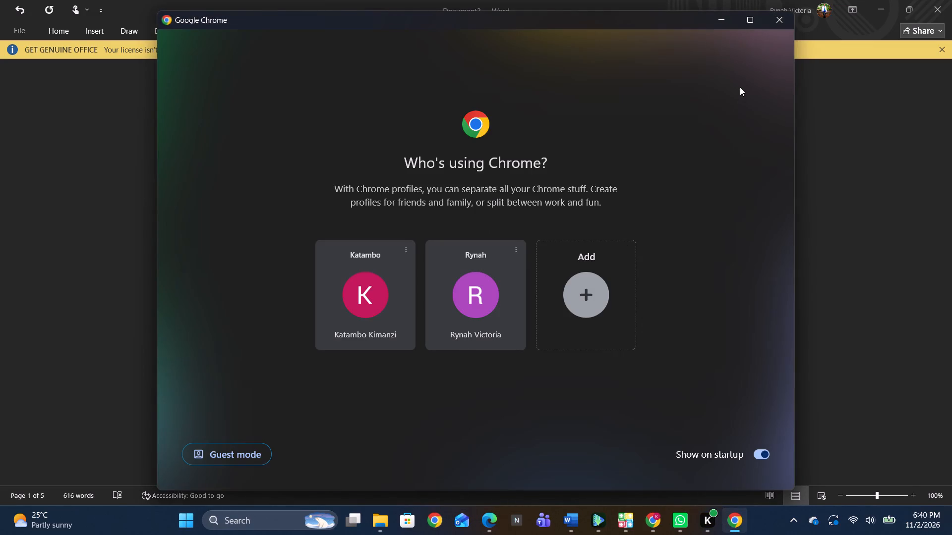
{"action": "left_click", "coordinate": [768, 24]}
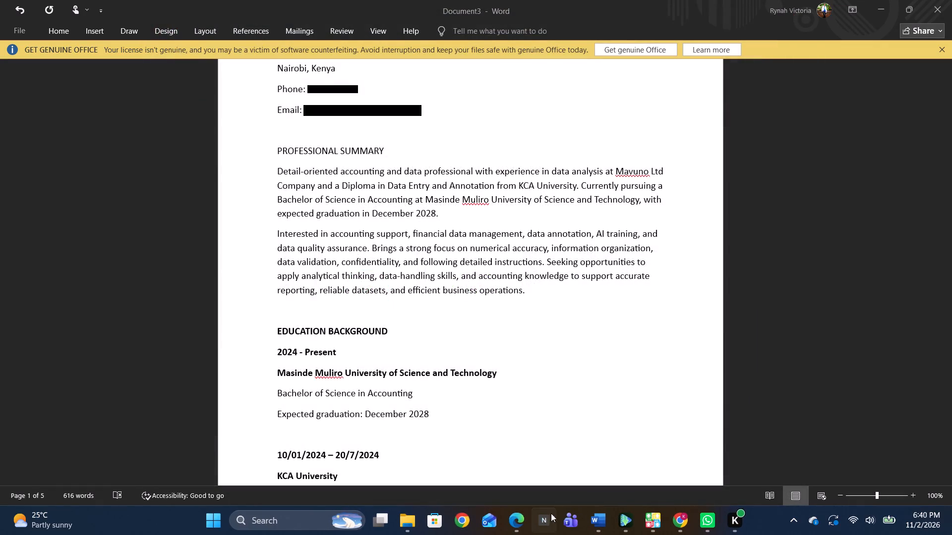
{"action": "left_click", "coordinate": [521, 520]}
{"action": "scroll", "coordinate": [418, 336], "scroll_direction": "up", "scroll_amount": 6}
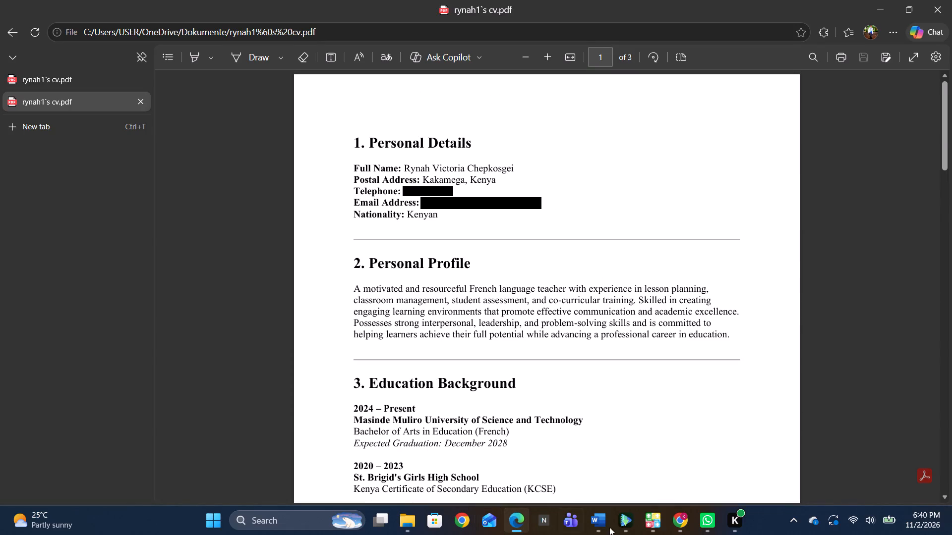
{"action": "left_click", "coordinate": [595, 523]}
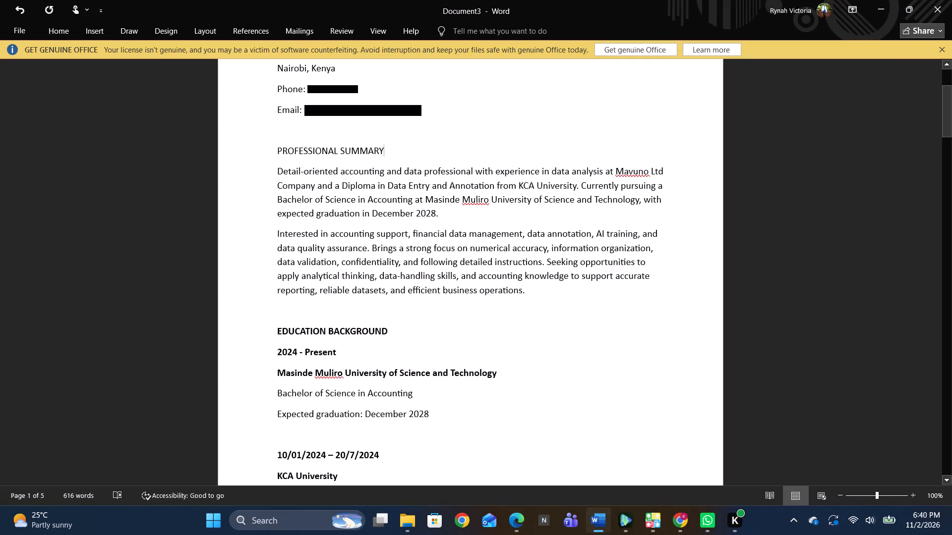
{"action": "left_click_drag", "start_coordinate": [389, 155], "coordinate": [284, 153]}
{"action": "left_click", "coordinate": [296, 131]}
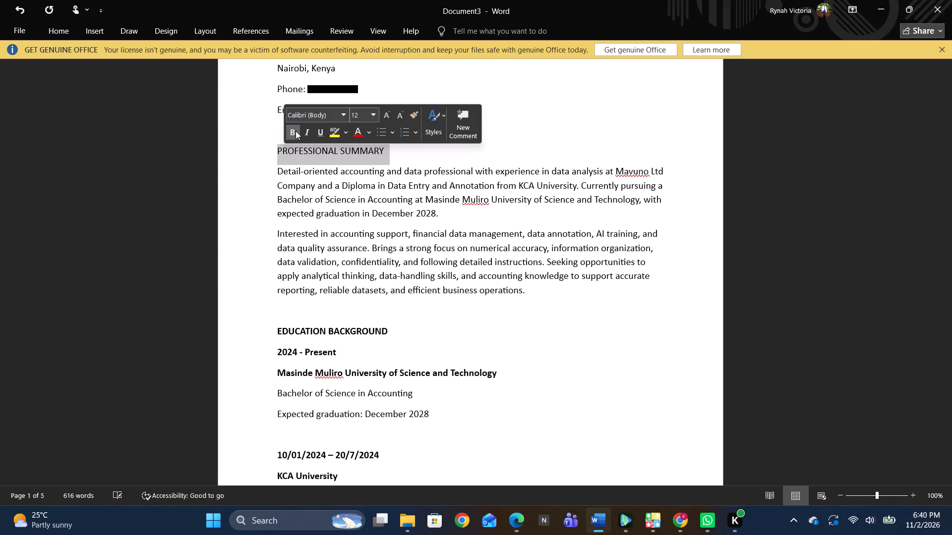
Recheck the existing CV in Edge and change "Accounting" to "Accountant" in the Word CV's job title line below the name.
{"action": "scroll", "coordinate": [326, 189], "scroll_direction": "up", "scroll_amount": 2}
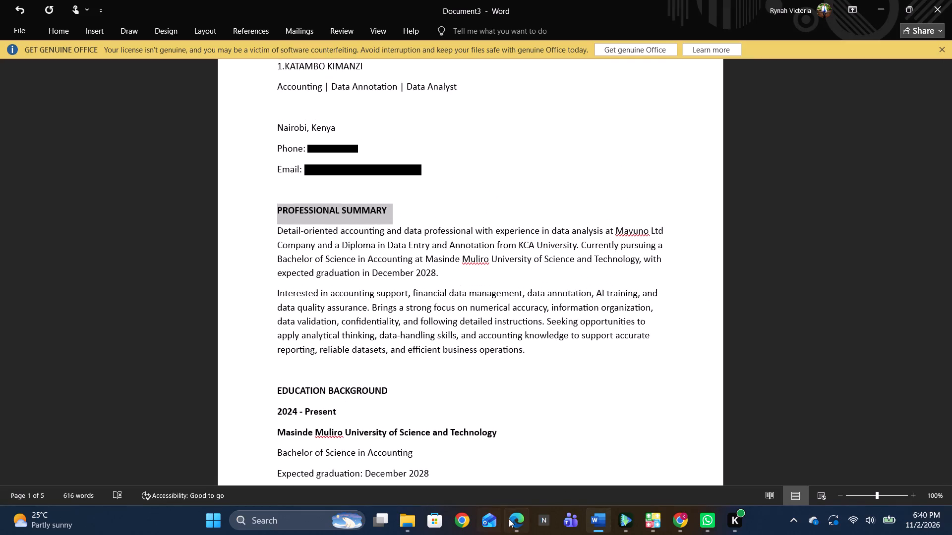
{"action": "left_click", "coordinate": [509, 519]}
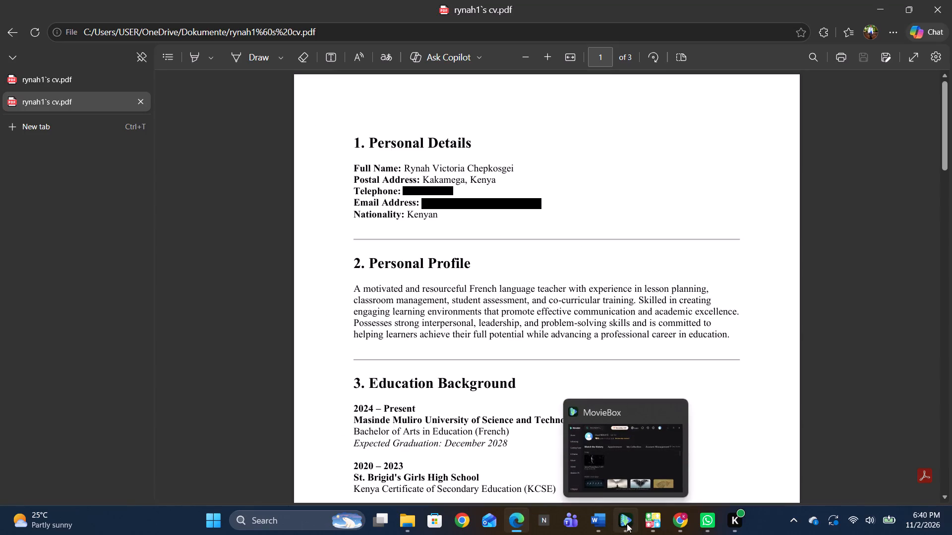
{"action": "left_click", "coordinate": [598, 522]}
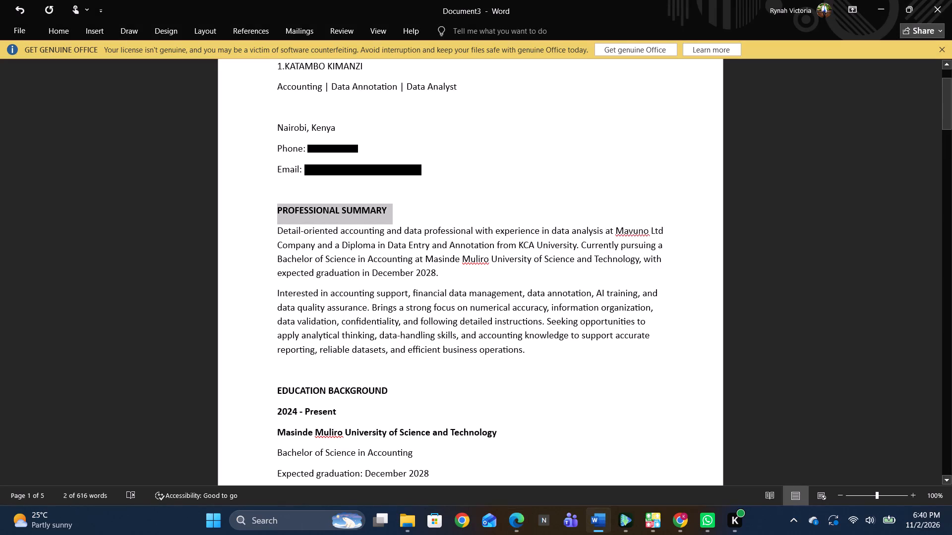
{"action": "scroll", "coordinate": [314, 125], "scroll_direction": "up", "scroll_amount": 1}
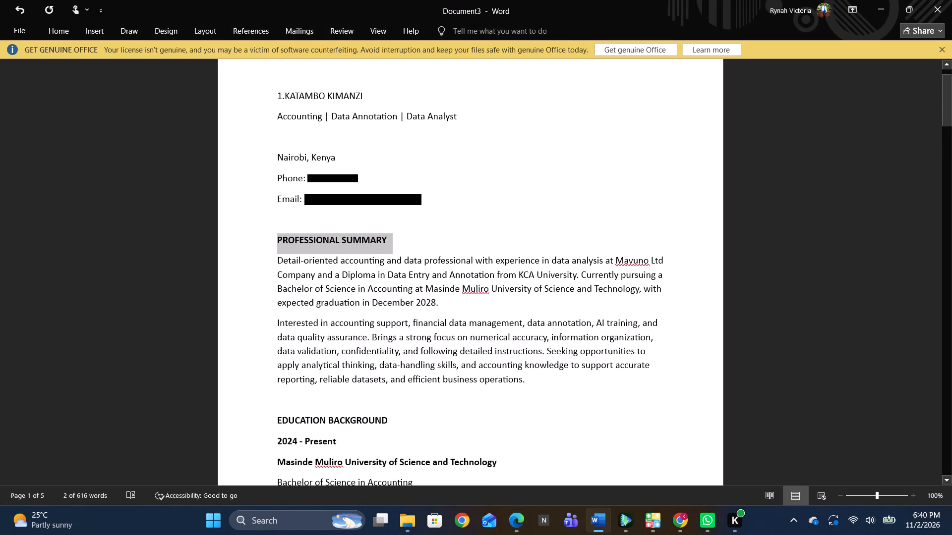
{"action": "left_click", "coordinate": [324, 116]}
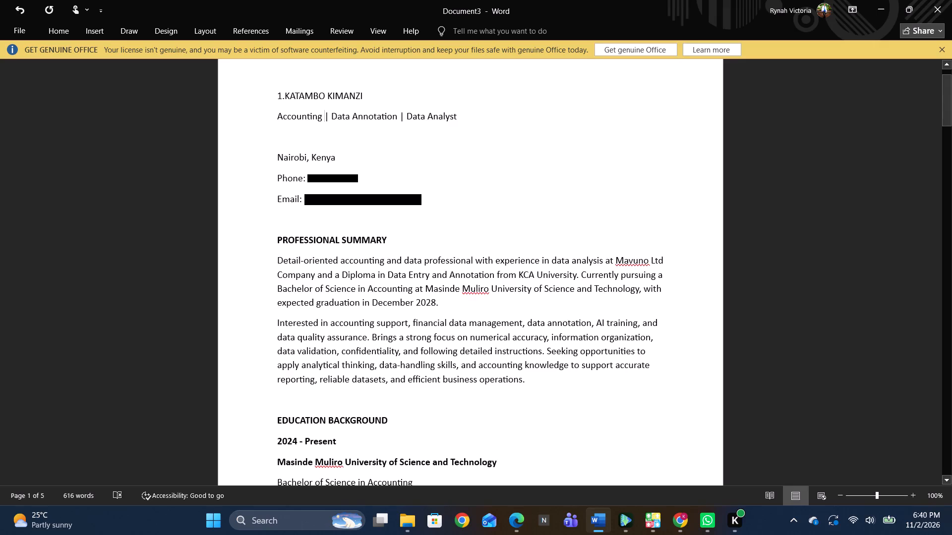
{"action": "left_click", "coordinate": [319, 115]}
{"action": "left_click", "coordinate": [321, 116]}
{"action": "key", "text": "BackSpace"}
{"action": "key", "text": "BackSpace"}
{"action": "key", "text": "BackSpace"}
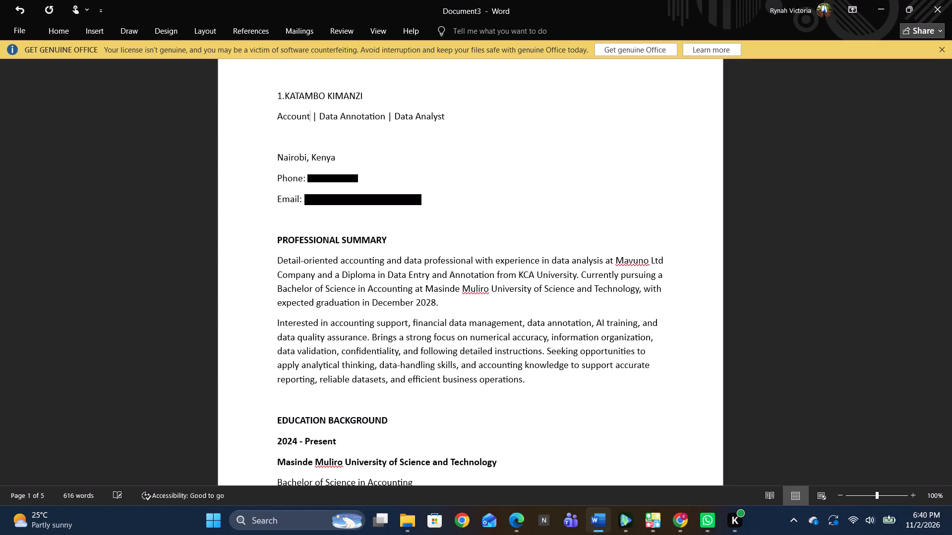
{"action": "type", "text": "ant"}
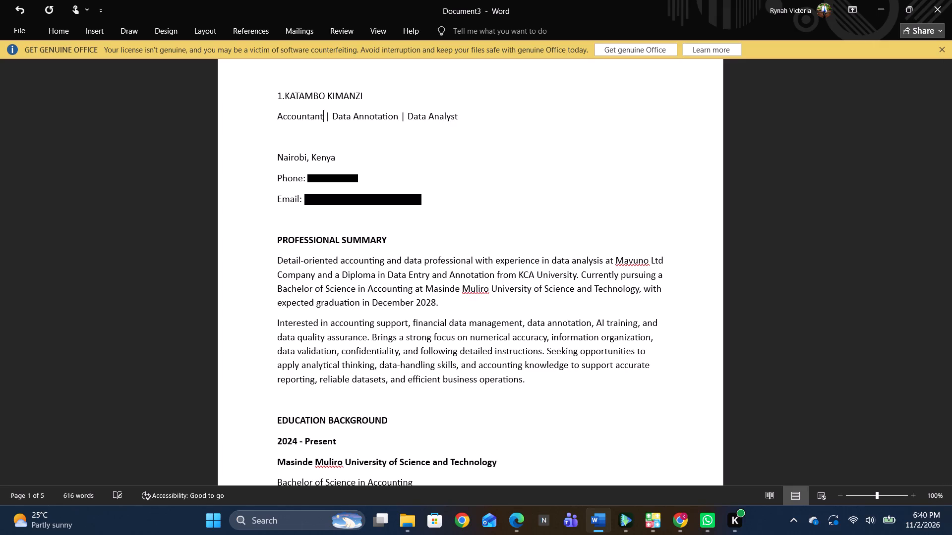
Change "Data Annotation" to "Data Annotator" in the job title line below the name.
{"action": "left_click", "coordinate": [397, 119]}
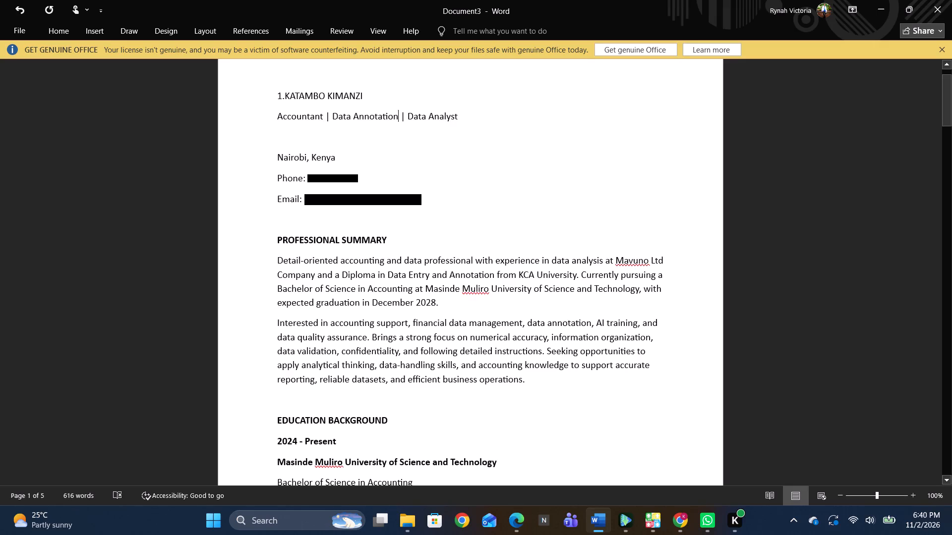
{"action": "key", "text": "BackSpace"}
{"action": "key", "text": "BackSpace"}
{"action": "key", "text": "BackSpace"}
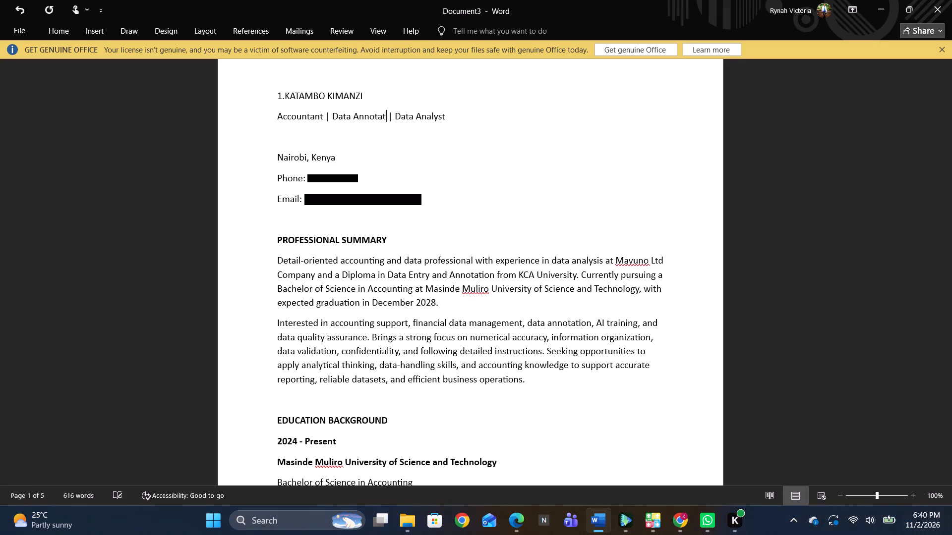
{"action": "type", "text": "ot"}
{"action": "key", "text": "BackSpace"}
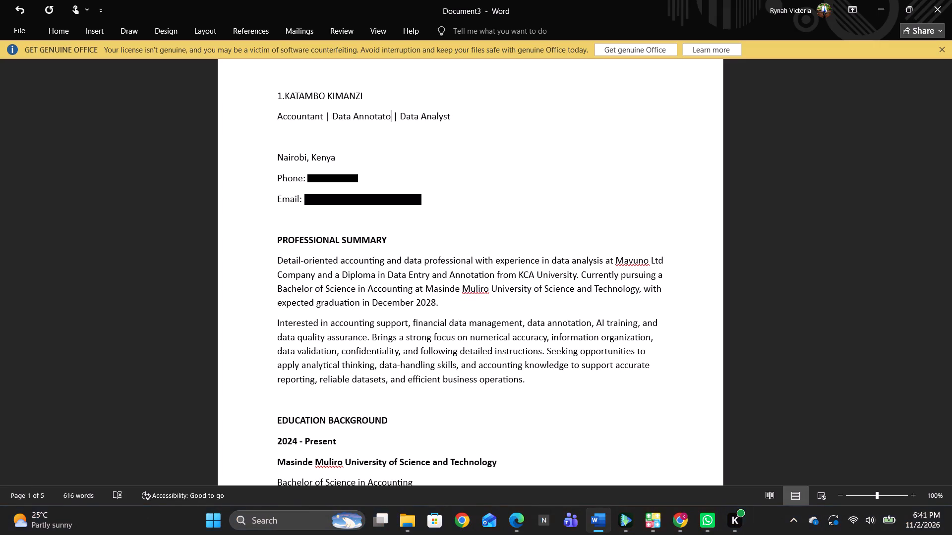
{"action": "key", "text": "r"}
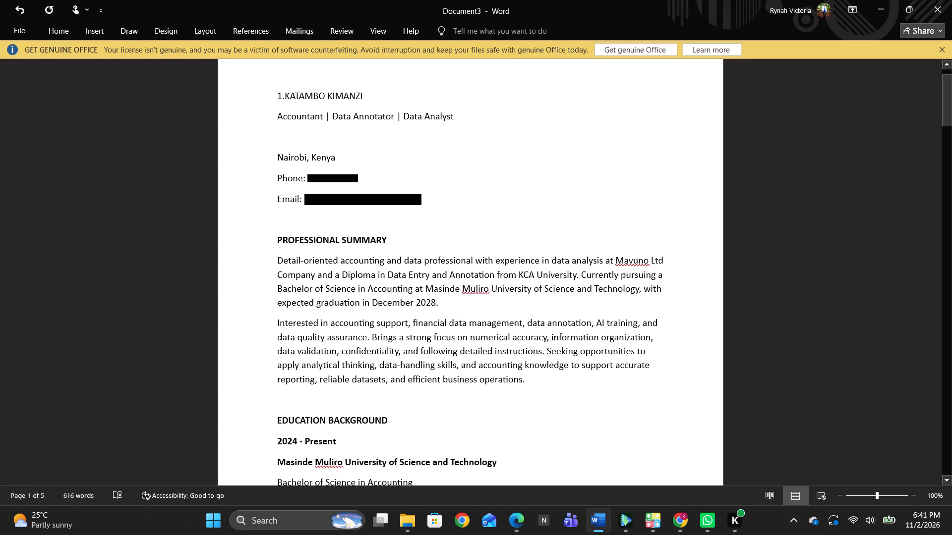
Remove the "1." numbering in front of the candidate's name at the top of the CV.
{"action": "left_click", "coordinate": [282, 96]}
{"action": "left_click", "coordinate": [284, 98]}
{"action": "key", "text": "BackSpace"}
{"action": "key", "text": "BackSpace"}
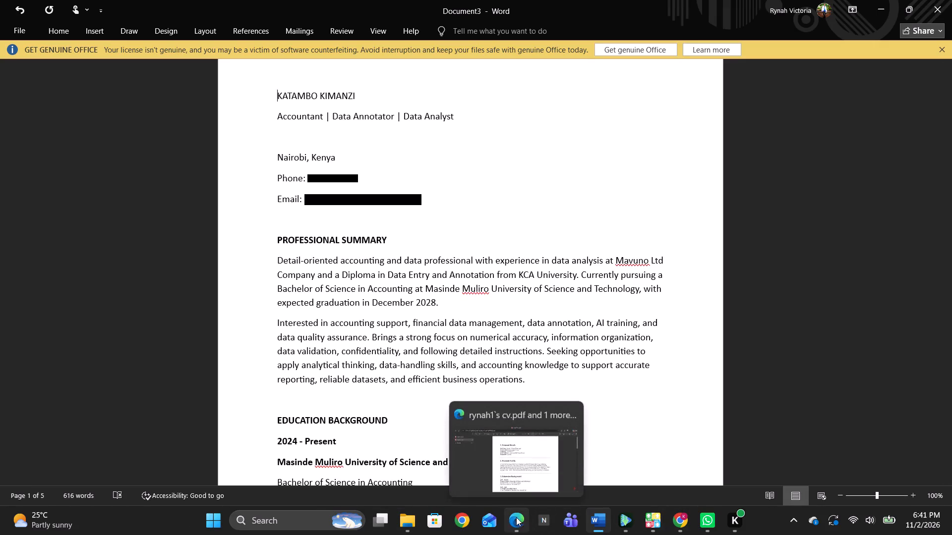
Check the existing CV in Edge and add a PERSONAL DETAILS heading on its own line above the name in the Word CV.
{"action": "left_click", "coordinate": [517, 517]}
{"action": "left_click", "coordinate": [518, 517]}
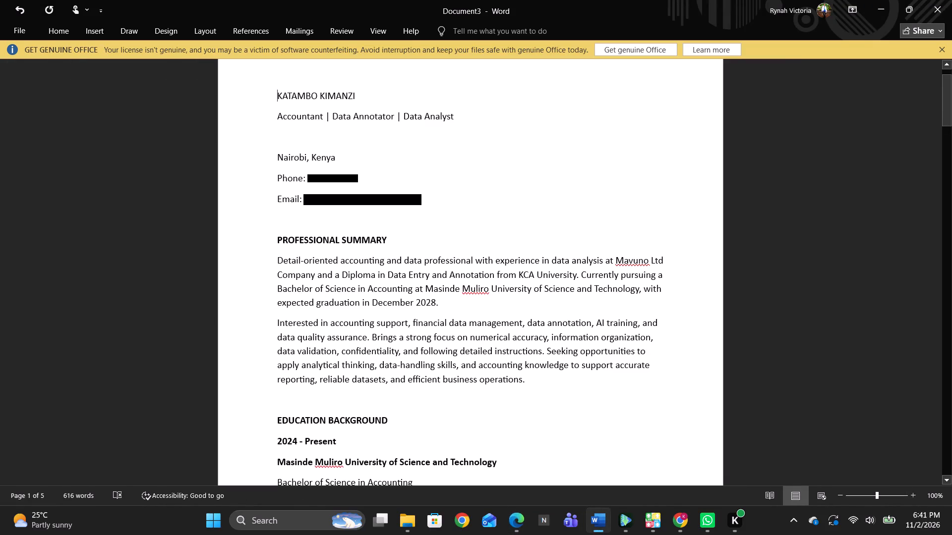
{"action": "type", "text": "per"}
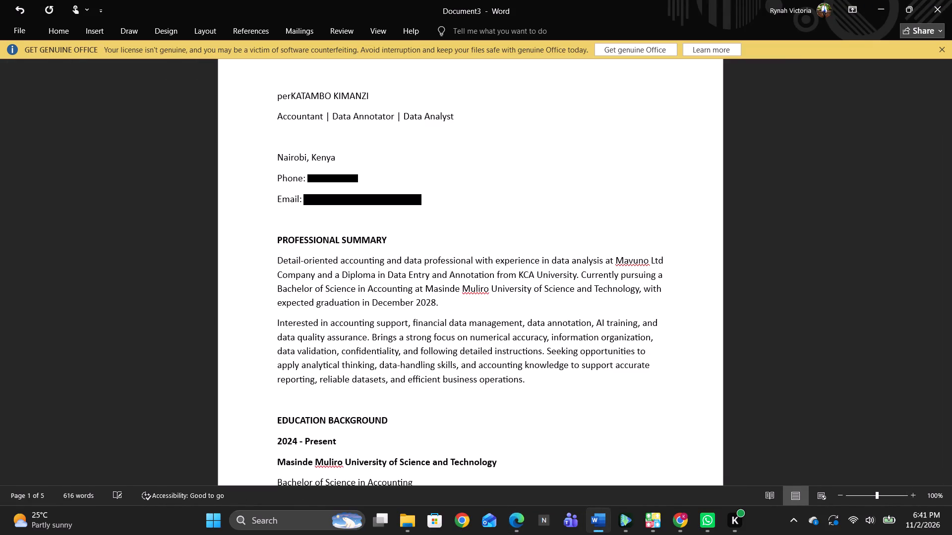
{"action": "key", "text": "BackSpace"}
{"action": "key", "text": "BackSpace"}
{"action": "key", "text": "BackSpace"}
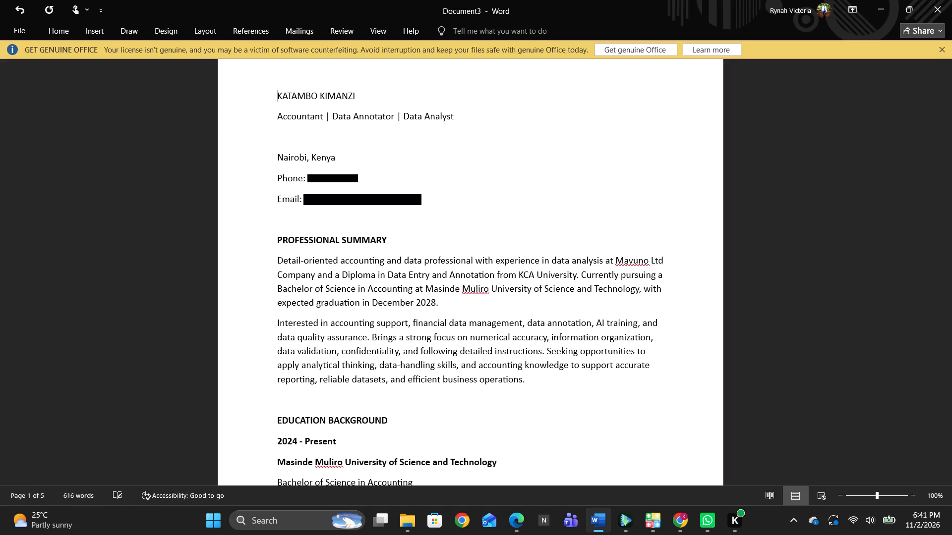
{"action": "type", "text": "PERSONAL"}
{"action": "key", "text": "space"}
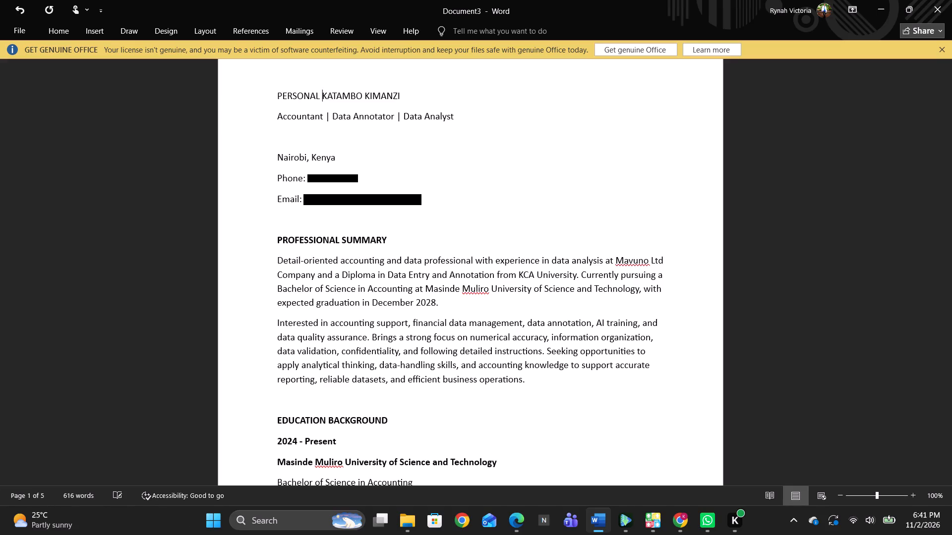
{"action": "type", "text": "DETA"}
{"action": "type", "text": "ILS"}
{"action": "key", "text": "Return"}
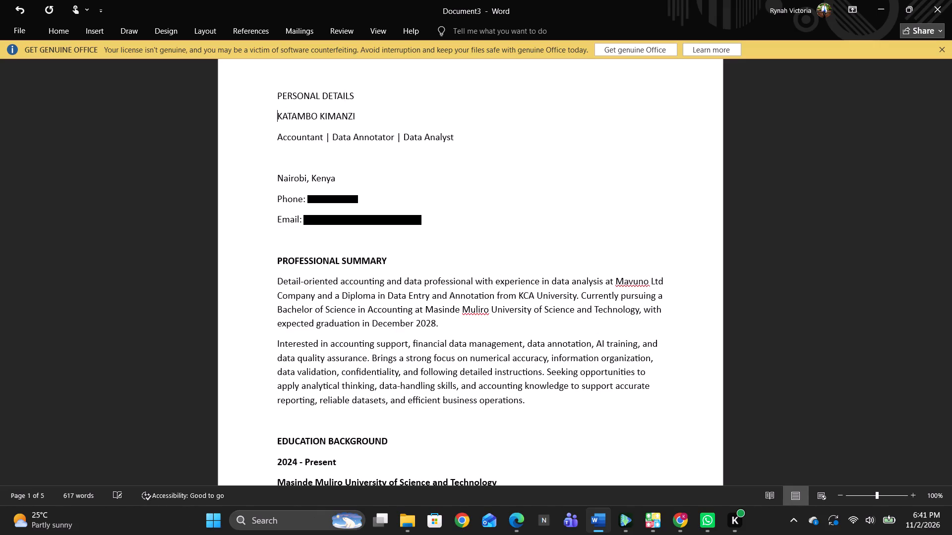
Recheck the existing CV's personal details in Edge and make the PERSONAL DETAILS heading bold in the Word document.
{"action": "scroll", "coordinate": [243, 338], "scroll_direction": "down", "scroll_amount": 1}
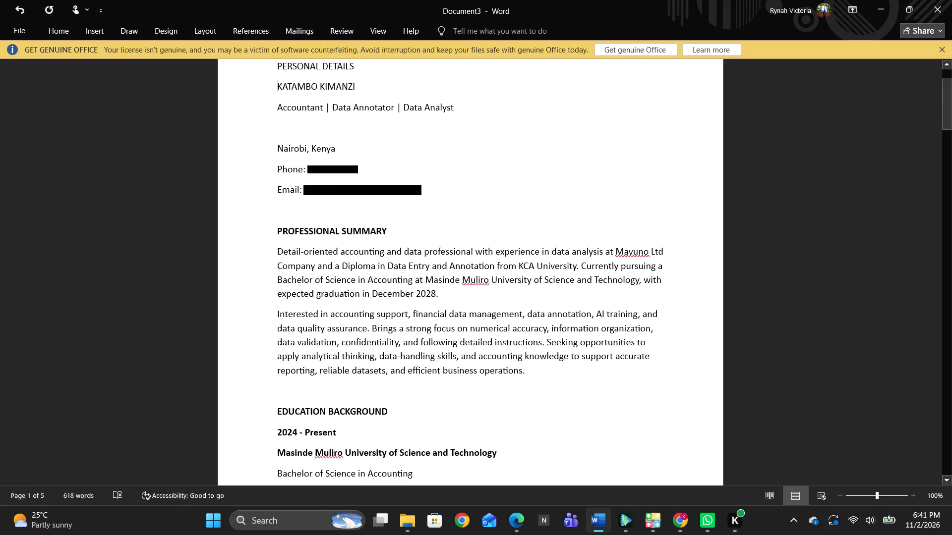
{"action": "left_click", "coordinate": [513, 517]}
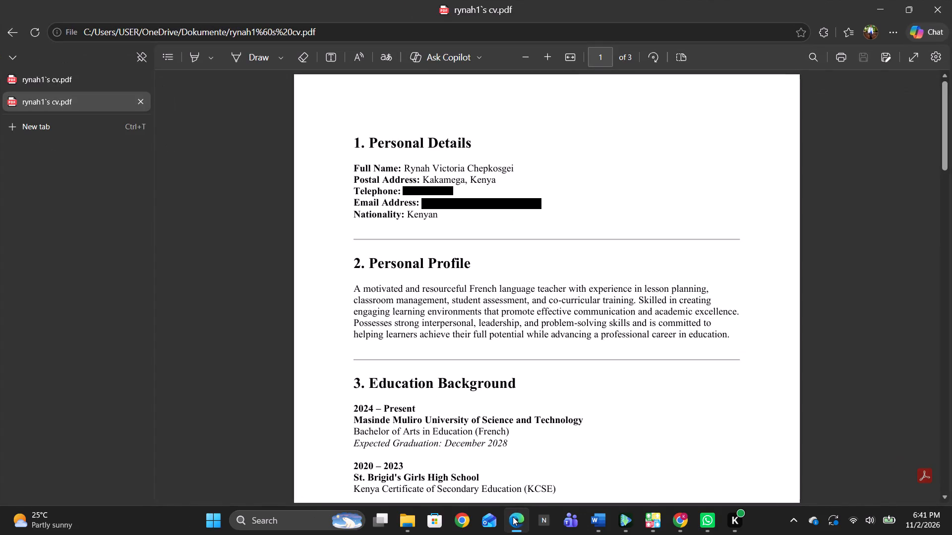
{"action": "left_click", "coordinate": [598, 527]}
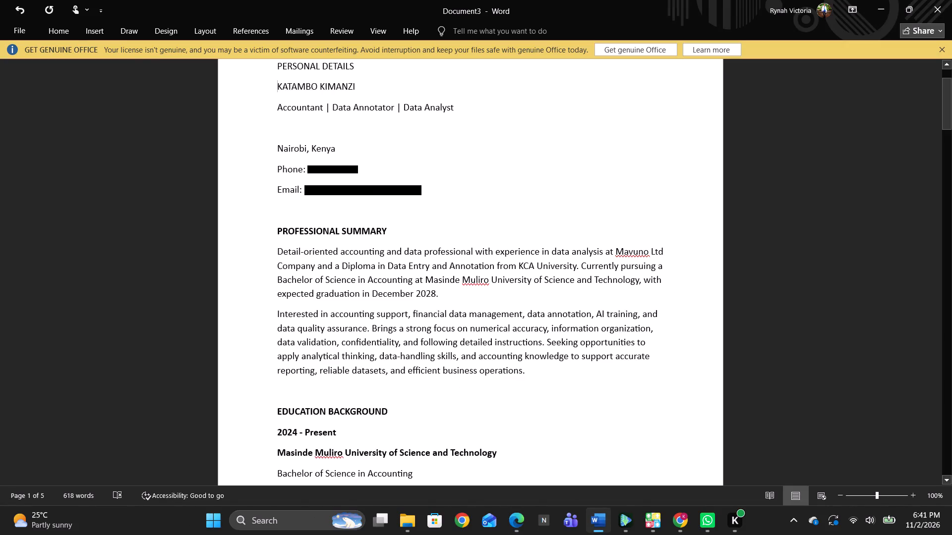
{"action": "left_click_drag", "start_coordinate": [359, 61], "coordinate": [324, 67]}
{"action": "left_click_drag", "start_coordinate": [324, 67], "coordinate": [286, 66]}
{"action": "left_click", "coordinate": [294, 43]}
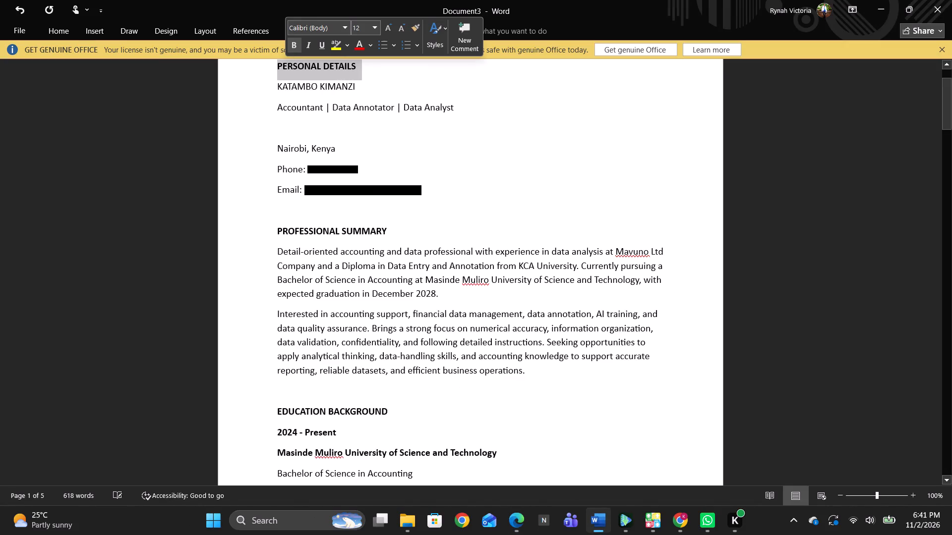
Add the label "Name:" in front of the candidate's name under PERSONAL DETAILS.
{"action": "left_click", "coordinate": [358, 89]}
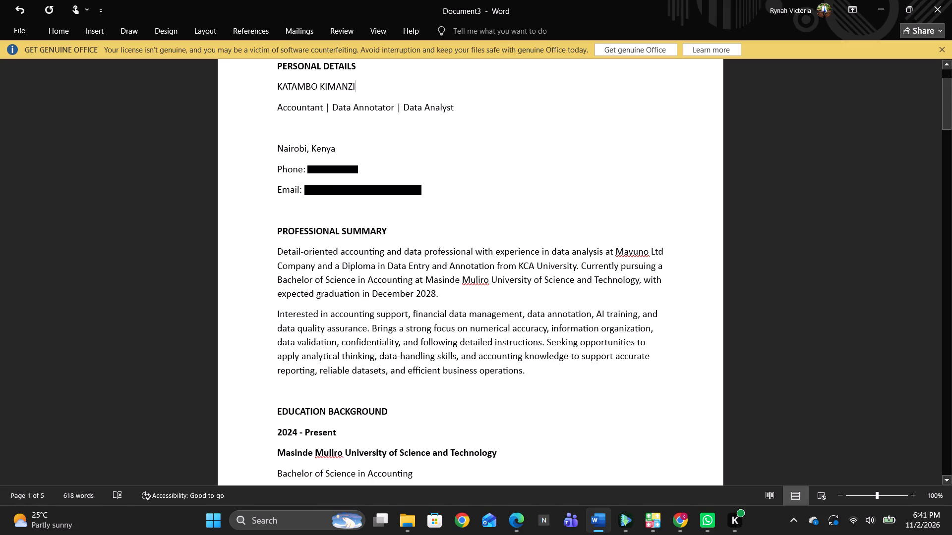
{"action": "left_click", "coordinate": [276, 86]}
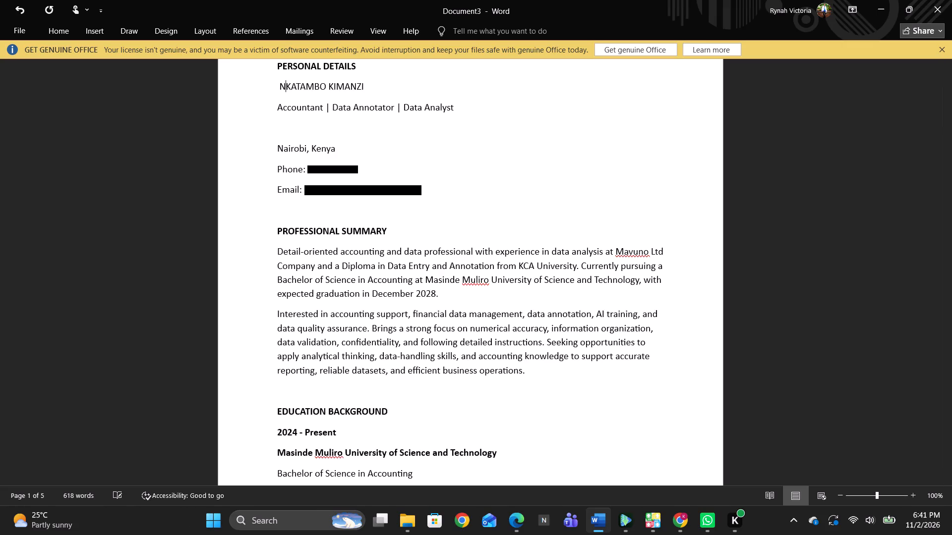
{"action": "type", "text": "ame"}
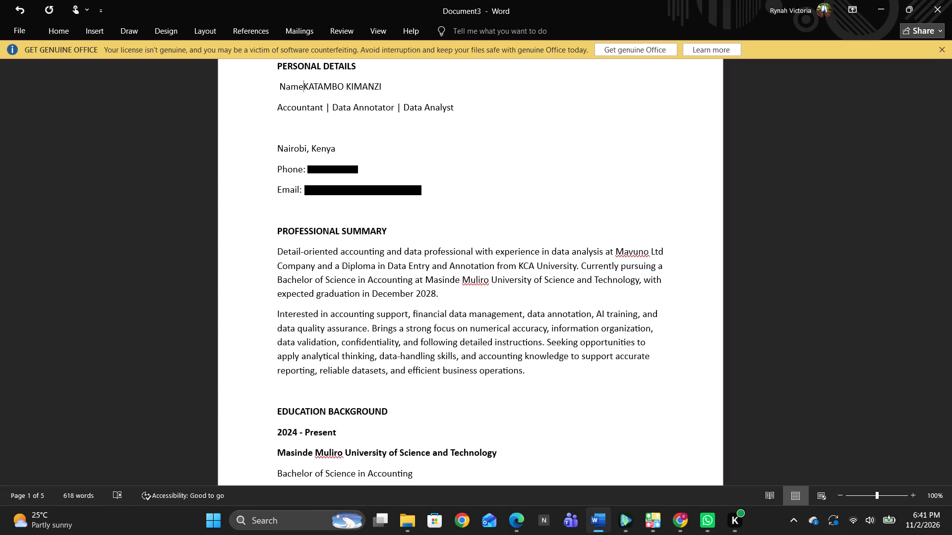
{"action": "key", "text": "shift+colon"}
{"action": "key", "text": "space"}
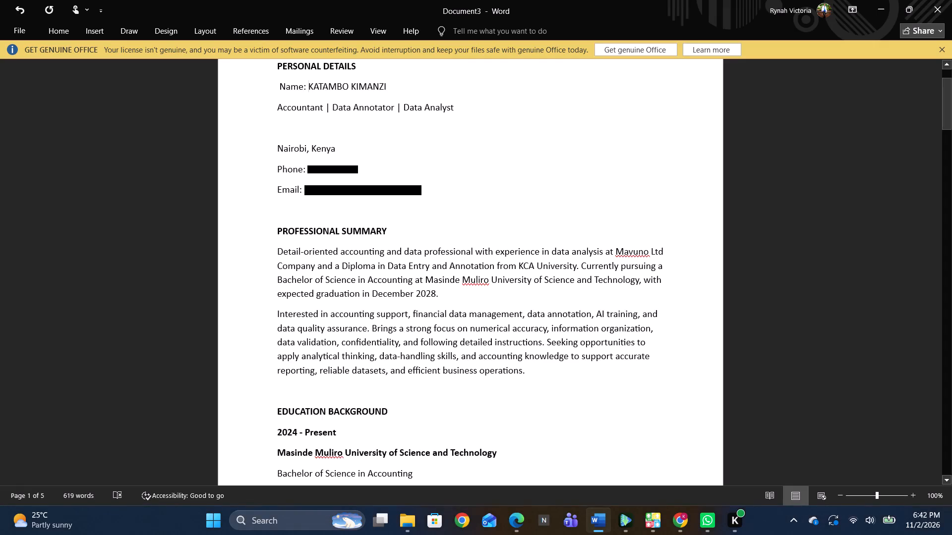
Replace the all-capitals candidate name after "Name:" with the same name in title case.
{"action": "left_click_drag", "start_coordinate": [394, 90], "coordinate": [323, 83]}
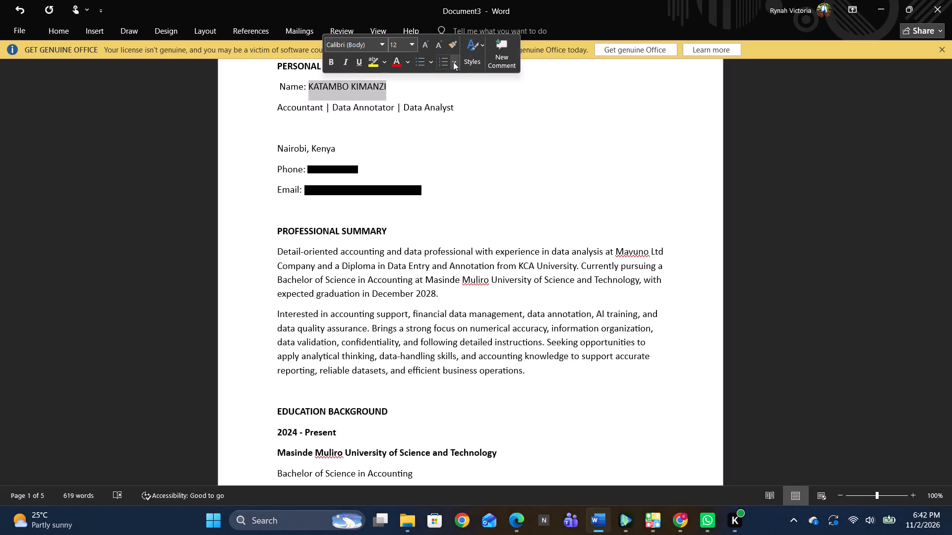
{"action": "key", "text": "BackSpace"}
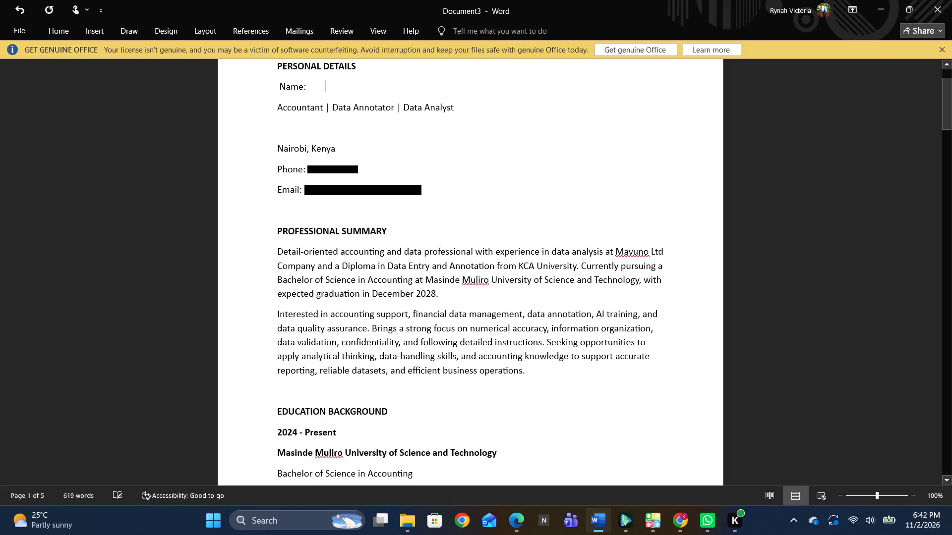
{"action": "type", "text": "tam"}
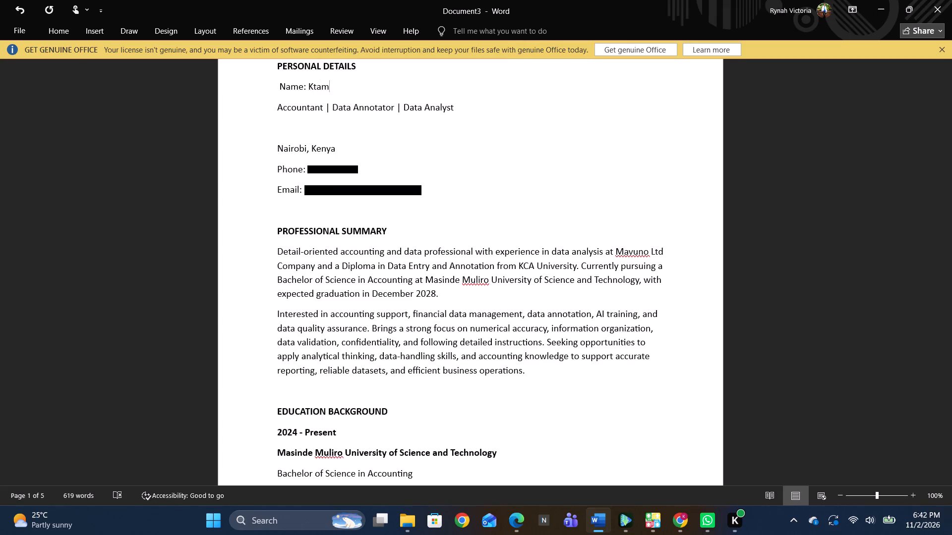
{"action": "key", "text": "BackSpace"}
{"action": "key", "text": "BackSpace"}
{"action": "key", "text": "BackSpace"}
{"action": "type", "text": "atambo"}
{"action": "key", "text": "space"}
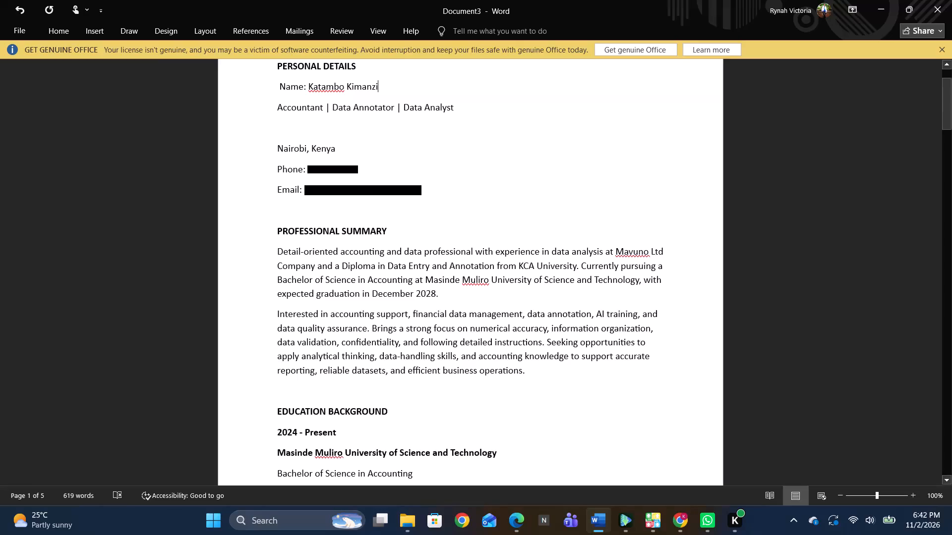
Add the label "Career:" in front of the job title line, indented by one space like the name line.
{"action": "left_click_drag", "start_coordinate": [456, 108], "coordinate": [297, 110]}
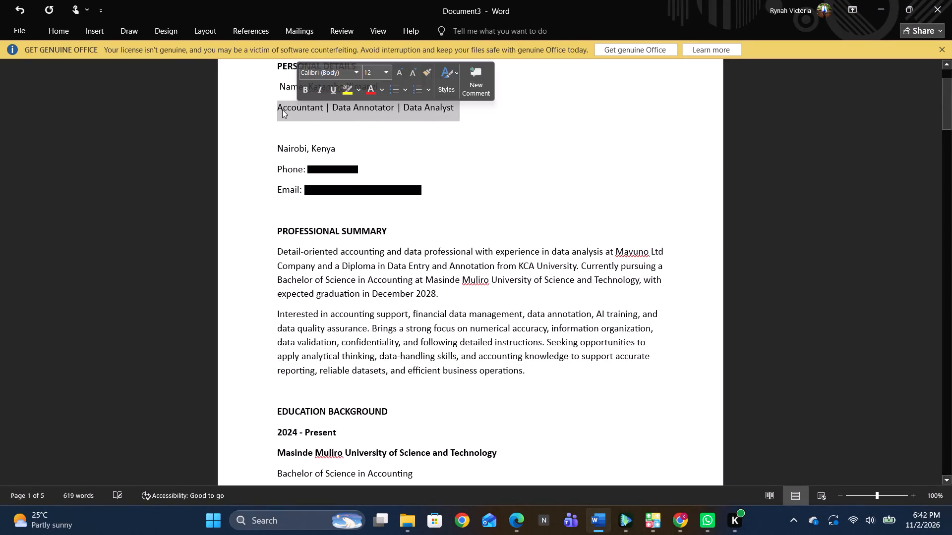
{"action": "left_click", "coordinate": [282, 109]}
{"action": "left_click", "coordinate": [272, 105]}
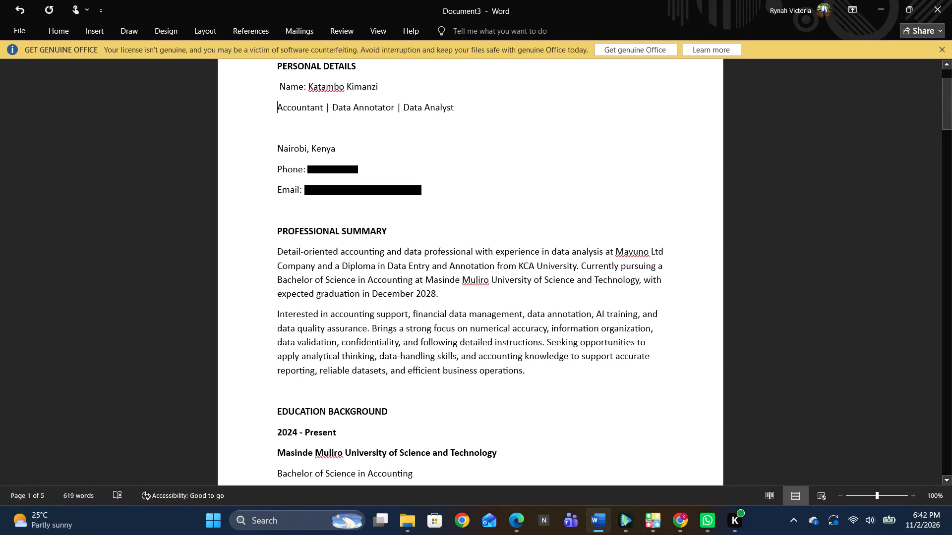
{"action": "key", "text": "space"}
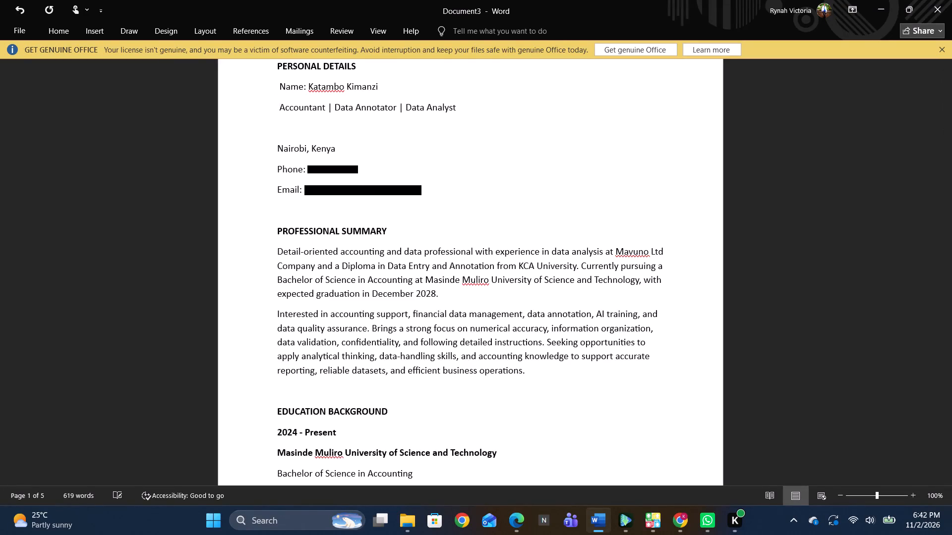
{"action": "type", "text": "areer"}
{"action": "key", "text": "shift+colon"}
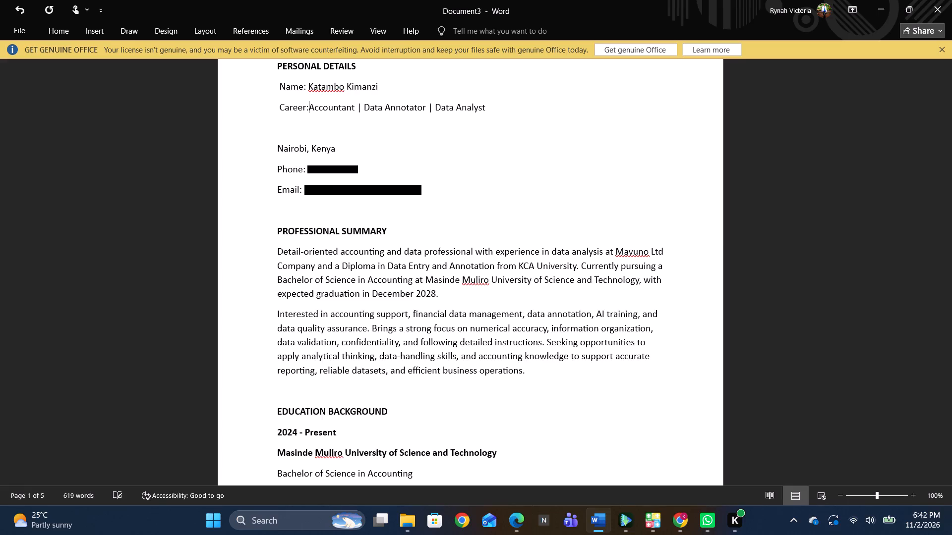
{"action": "key", "text": "space"}
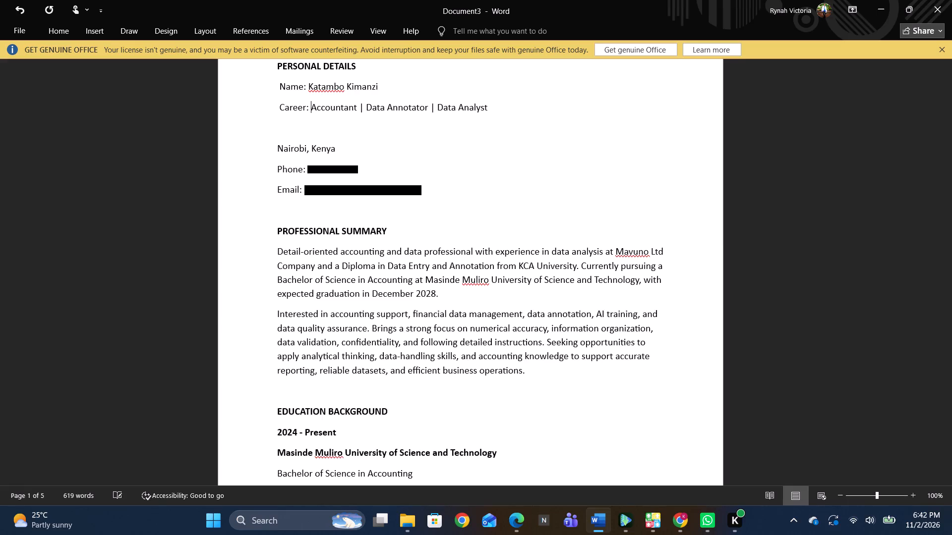
Check the existing CV in Edge and add a location label with a colon before "Nairobi, Kenya" in the Word CV.
{"action": "left_click", "coordinate": [276, 148]}
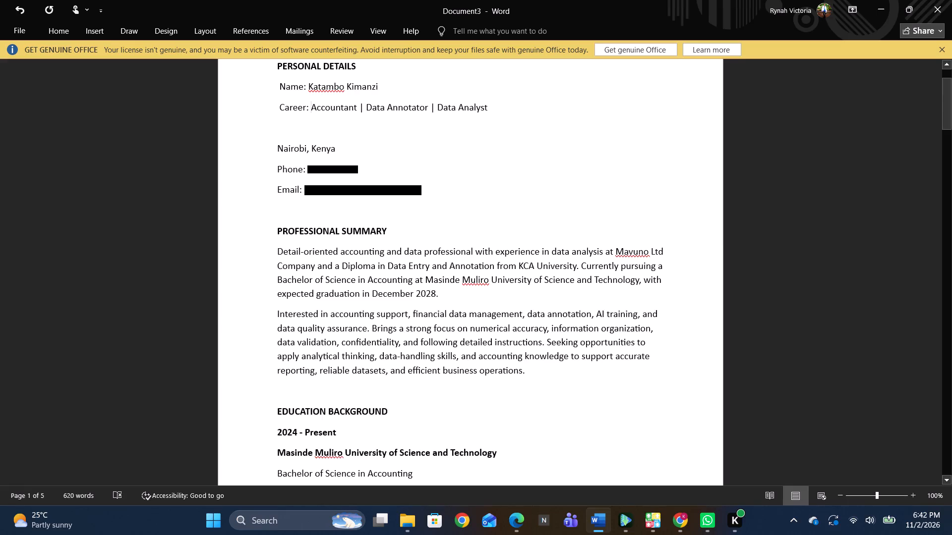
{"action": "left_click", "coordinate": [602, 524]}
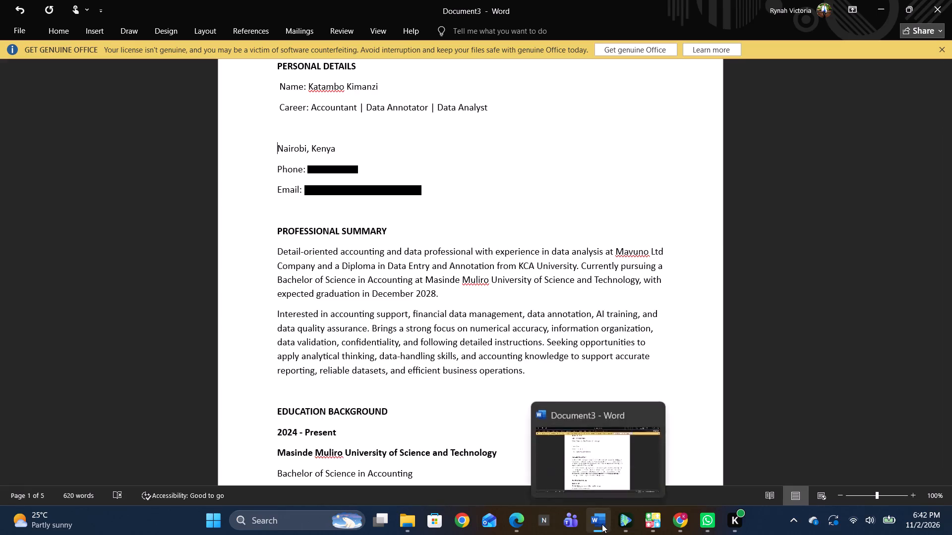
{"action": "left_click", "coordinate": [600, 524]}
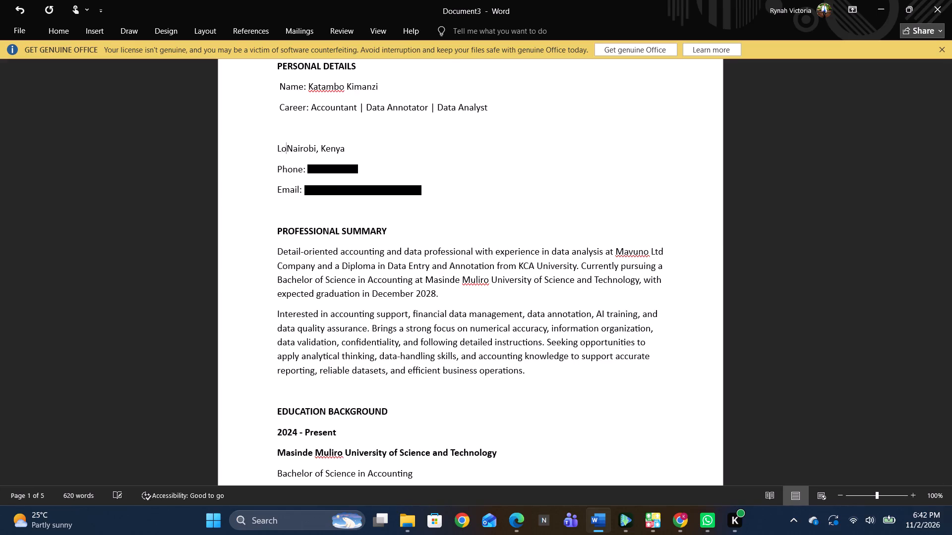
{"action": "type", "text": "ation"}
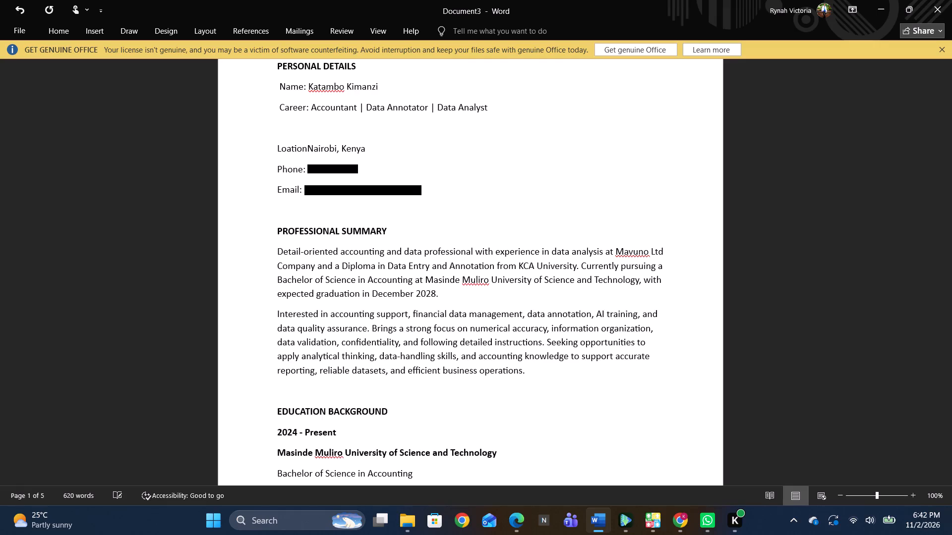
{"action": "key", "text": "shift+colon"}
{"action": "key", "text": "space"}
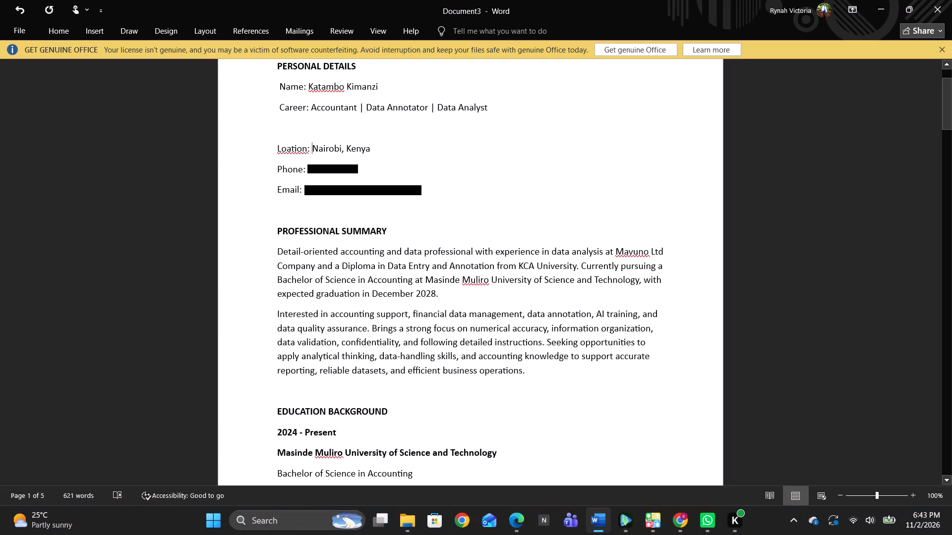
Remove the empty line between the Career line and the location line under PERSONAL DETAILS.
{"action": "left_click", "coordinate": [297, 134]}
{"action": "key", "text": "BackSpace"}
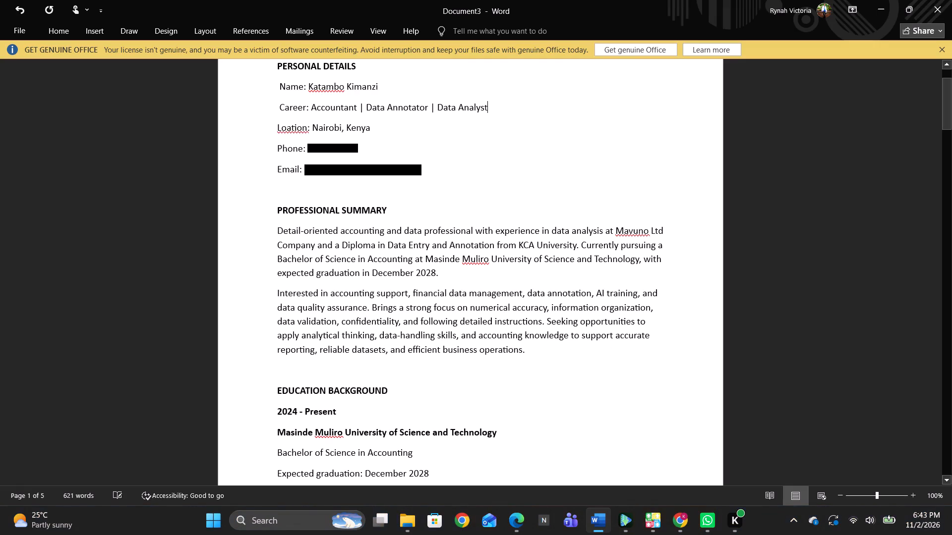
Remove the leading space before the "Career:" and "Name:" labels so they align with the other personal details.
{"action": "left_click", "coordinate": [277, 105]}
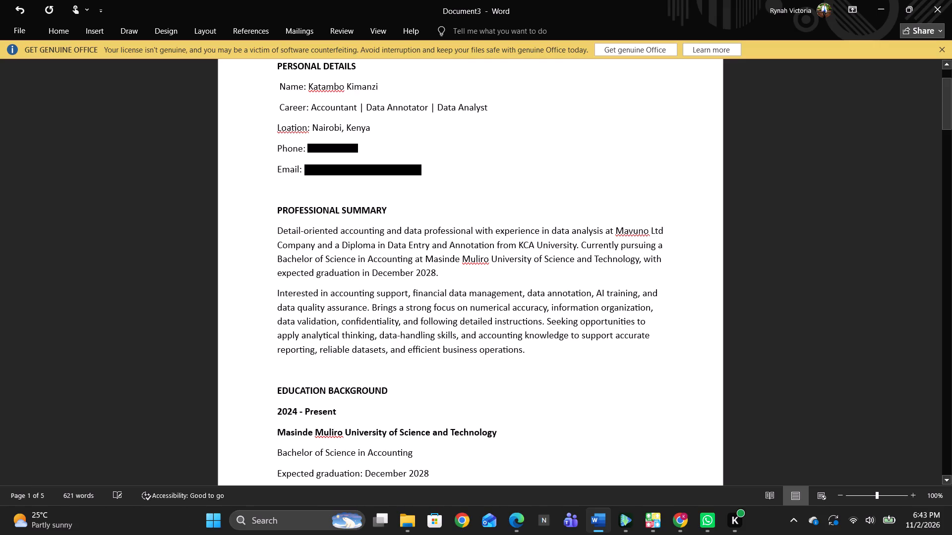
{"action": "left_click", "coordinate": [278, 106]}
{"action": "left_click", "coordinate": [280, 106]}
{"action": "key", "text": "BackSpace"}
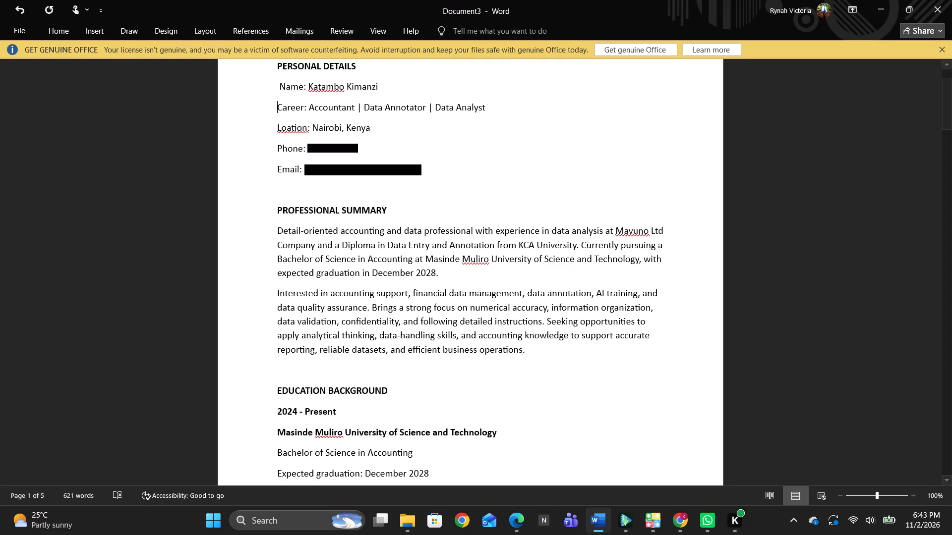
{"action": "left_click", "coordinate": [279, 84]}
{"action": "key", "text": "BackSpace"}
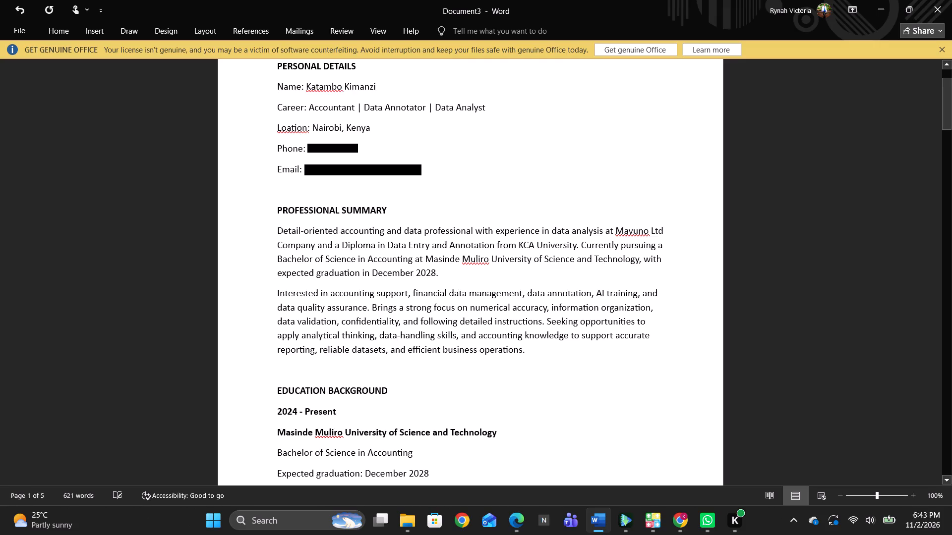
Bold the "Name:" and "Career:" labels under PERSONAL DETAILS.
{"action": "left_click_drag", "start_coordinate": [277, 86], "coordinate": [307, 90]}
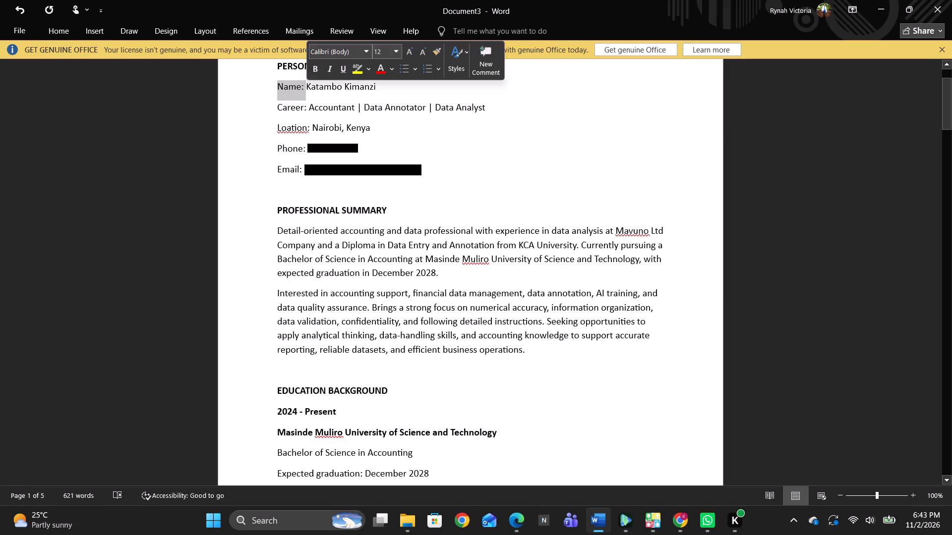
{"action": "left_click", "coordinate": [304, 89]}
{"action": "left_click_drag", "start_coordinate": [304, 88], "coordinate": [283, 89]}
{"action": "left_click", "coordinate": [293, 67]}
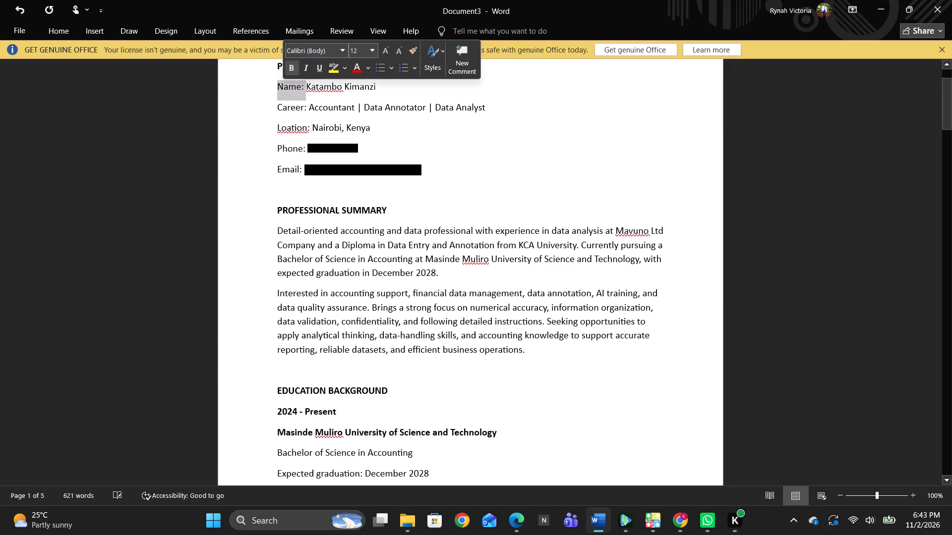
{"action": "left_click_drag", "start_coordinate": [306, 107], "coordinate": [283, 109]}
{"action": "left_click", "coordinate": [292, 86]}
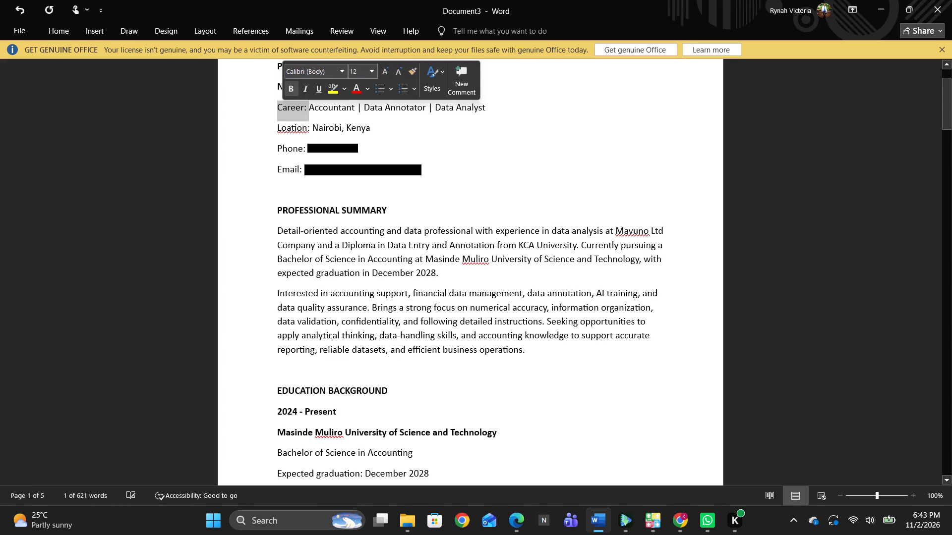
Bold the location, "Phone:" and "Email:" labels, including their colons, under PERSONAL DETAILS.
{"action": "left_click_drag", "start_coordinate": [308, 126], "coordinate": [275, 128]}
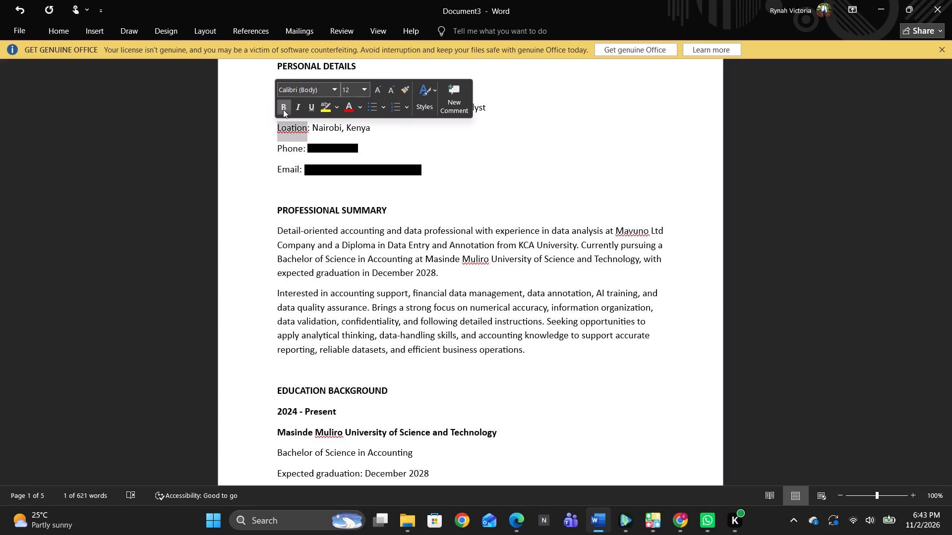
{"action": "left_click", "coordinate": [283, 109]}
{"action": "left_click", "coordinate": [309, 128]}
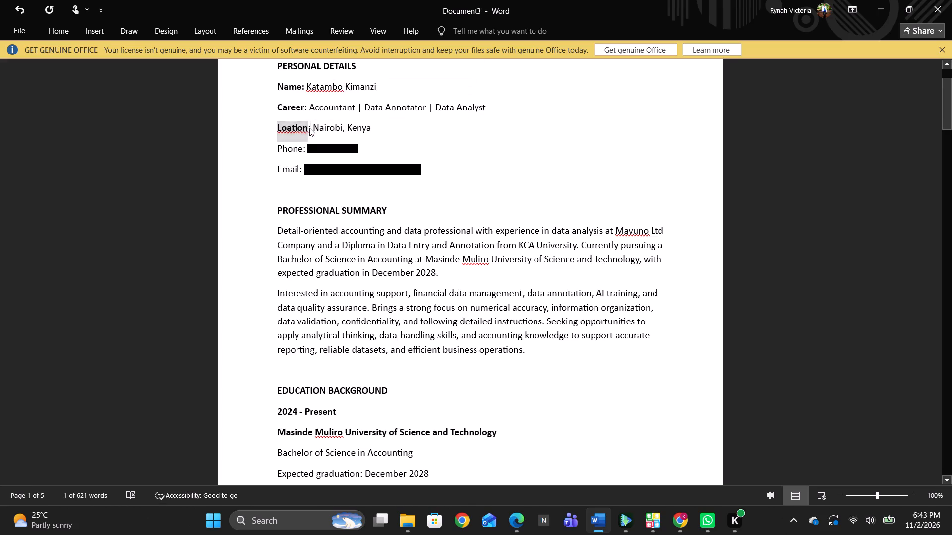
{"action": "left_click_drag", "start_coordinate": [309, 128], "coordinate": [283, 128]}
{"action": "left_click", "coordinate": [289, 104]}
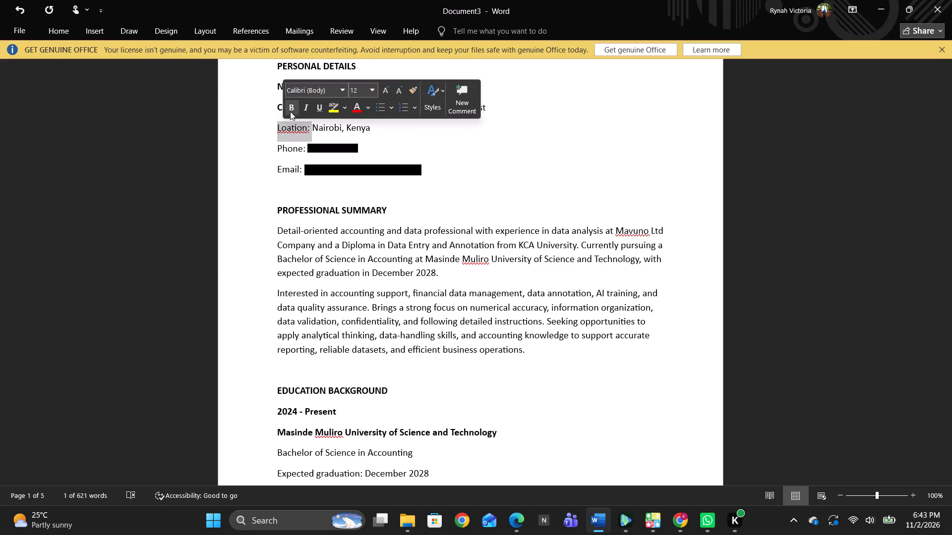
{"action": "left_click", "coordinate": [290, 111]}
{"action": "left_click_drag", "start_coordinate": [305, 149], "coordinate": [288, 150]}
{"action": "left_click", "coordinate": [291, 130]}
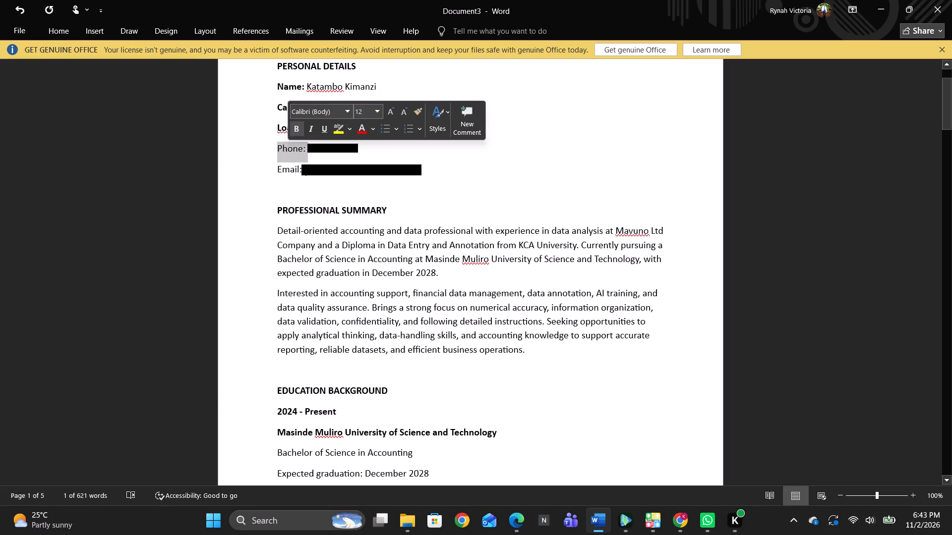
{"action": "left_click", "coordinate": [302, 167]}
{"action": "left_click_drag", "start_coordinate": [302, 167], "coordinate": [289, 168]}
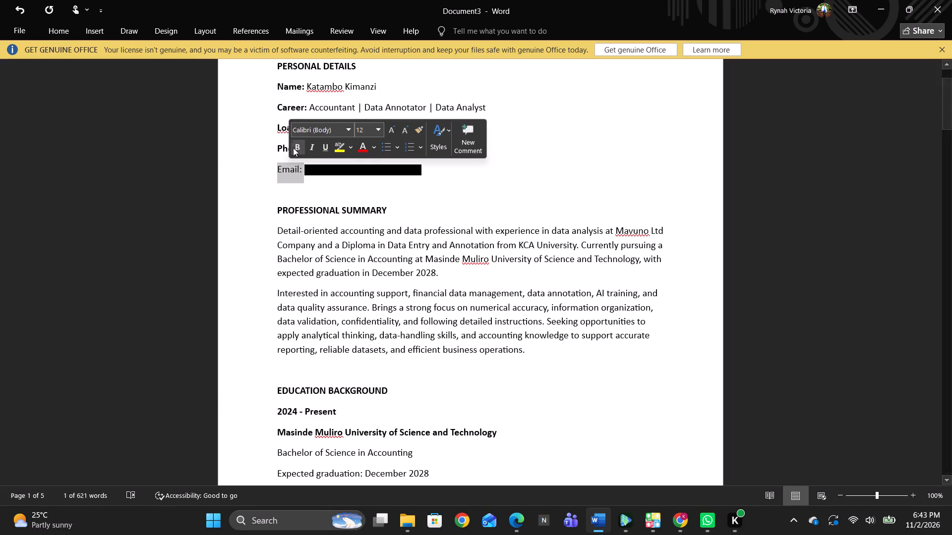
{"action": "left_click", "coordinate": [293, 148]}
Check the existing CV's profile in Edge and delete the Word CV's summary text from "at Mavuno Ltd Company" through "expected graduation in December 2028.".
{"action": "left_click", "coordinate": [508, 525]}
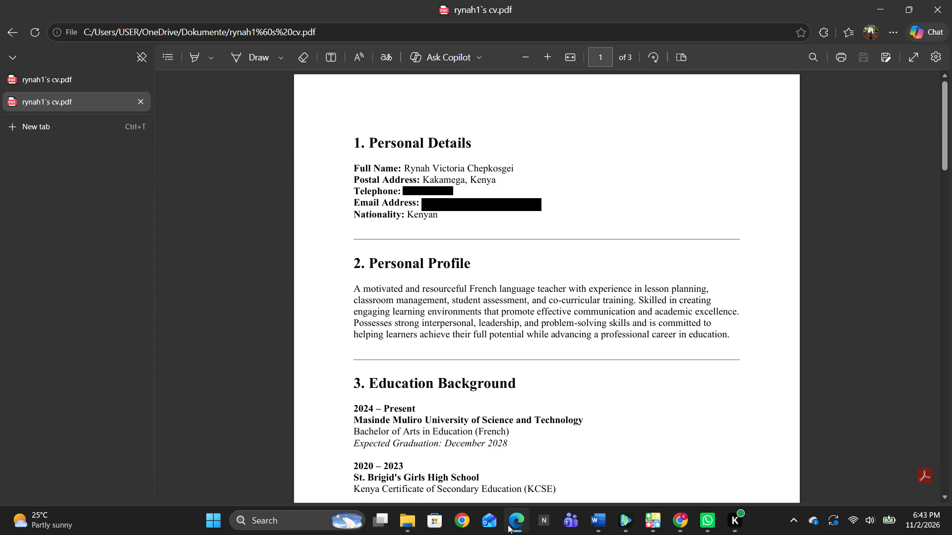
{"action": "left_click", "coordinate": [508, 525]}
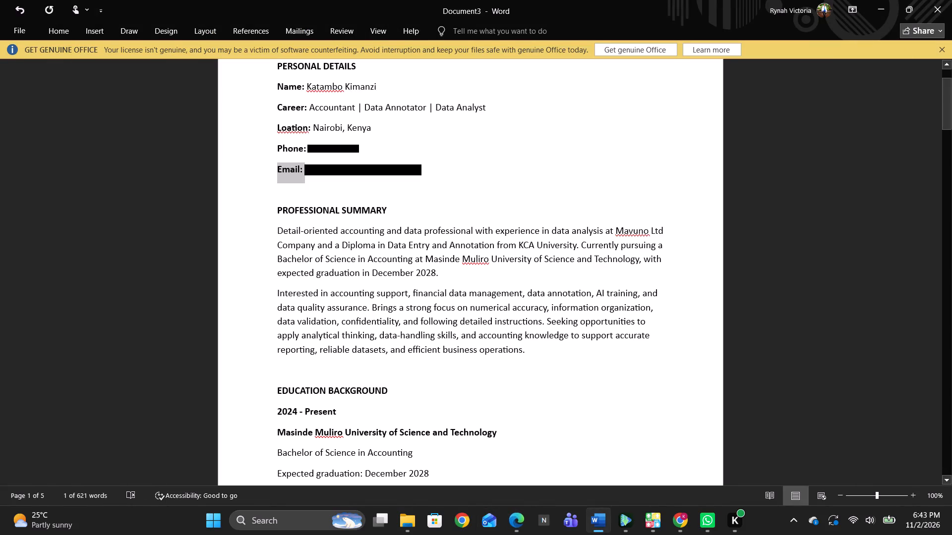
{"action": "left_click", "coordinate": [510, 524]}
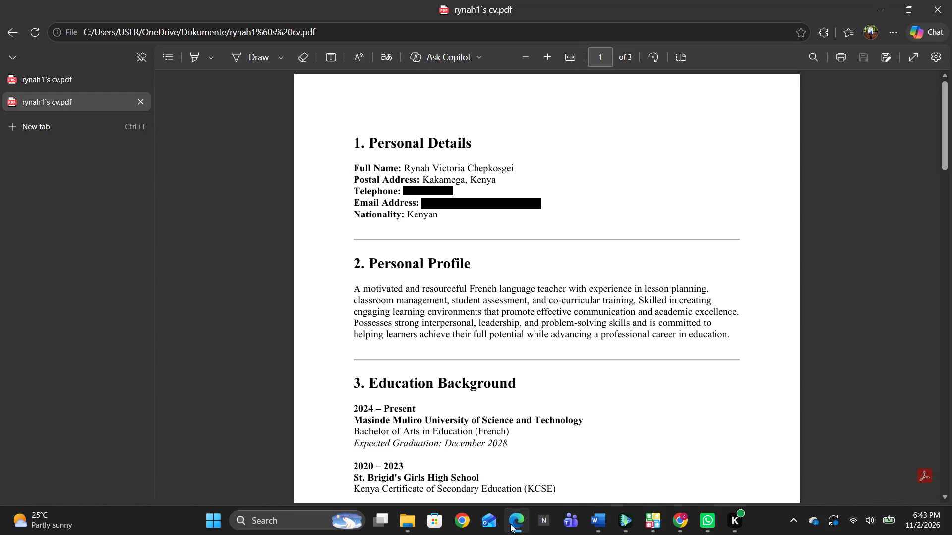
{"action": "left_click", "coordinate": [510, 524]}
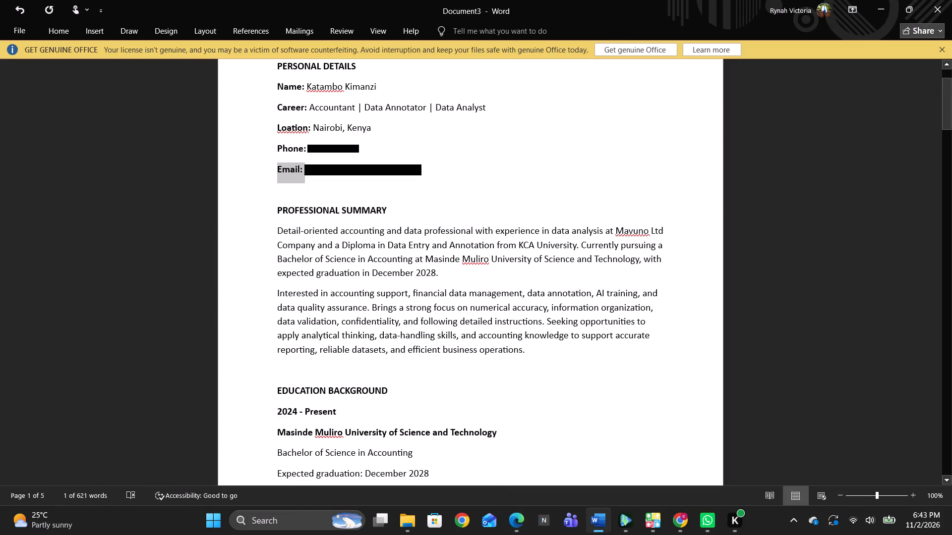
{"action": "left_click_drag", "start_coordinate": [443, 276], "coordinate": [314, 284]}
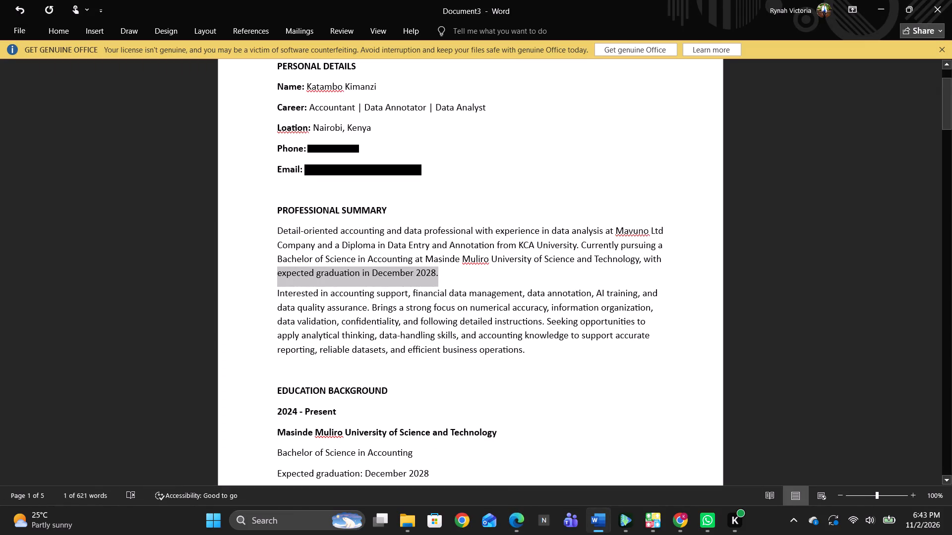
{"action": "left_click_drag", "start_coordinate": [314, 284], "coordinate": [299, 252]}
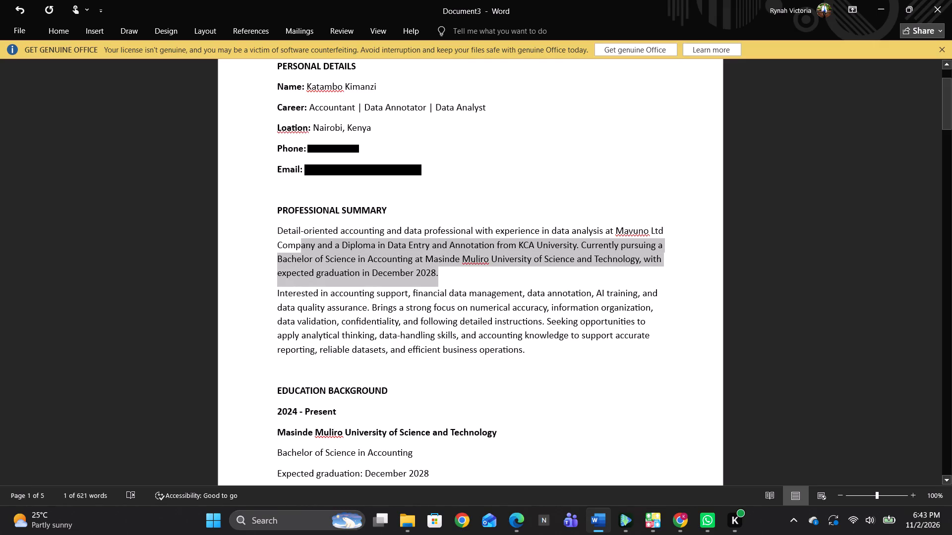
{"action": "left_click_drag", "start_coordinate": [299, 252], "coordinate": [278, 253]}
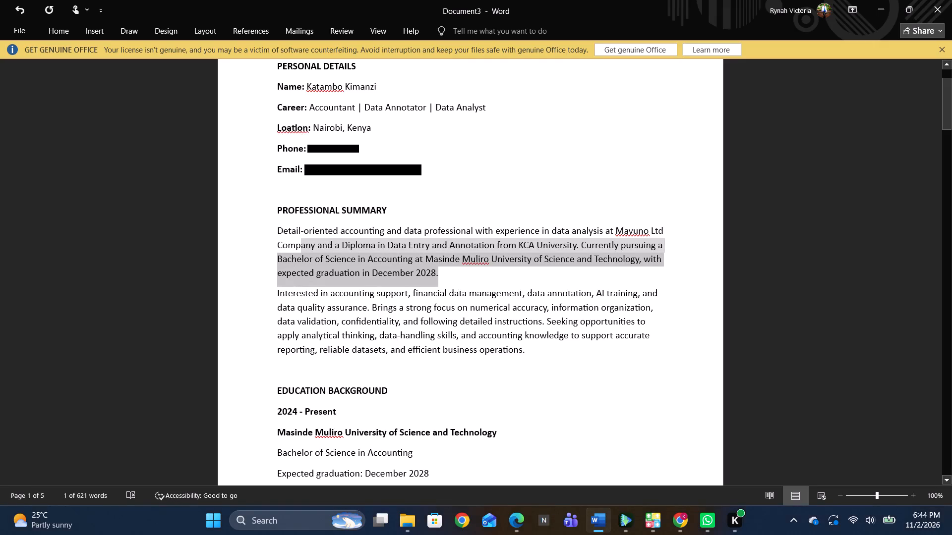
{"action": "left_click_drag", "start_coordinate": [278, 253], "coordinate": [278, 249]}
{"action": "left_click_drag", "start_coordinate": [278, 249], "coordinate": [609, 231]}
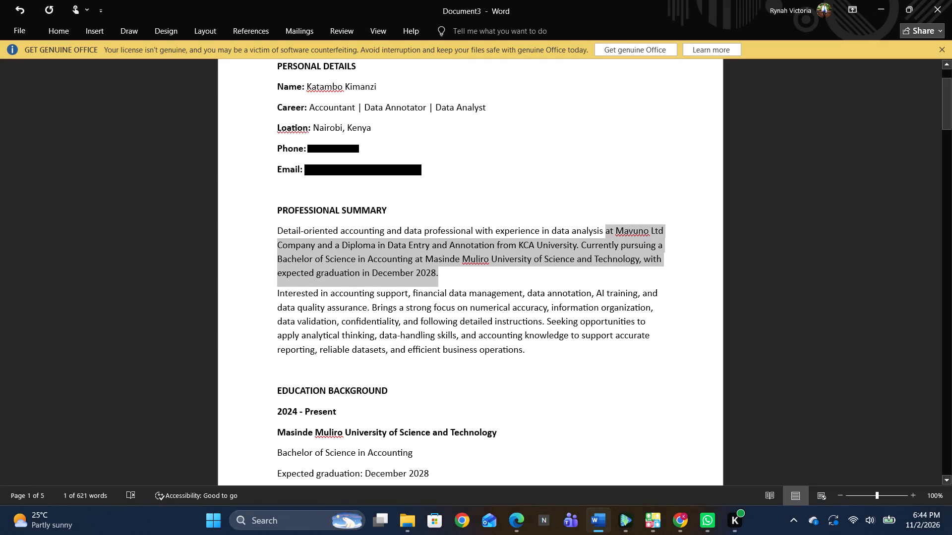
{"action": "left_click_drag", "start_coordinate": [609, 231], "coordinate": [611, 231]}
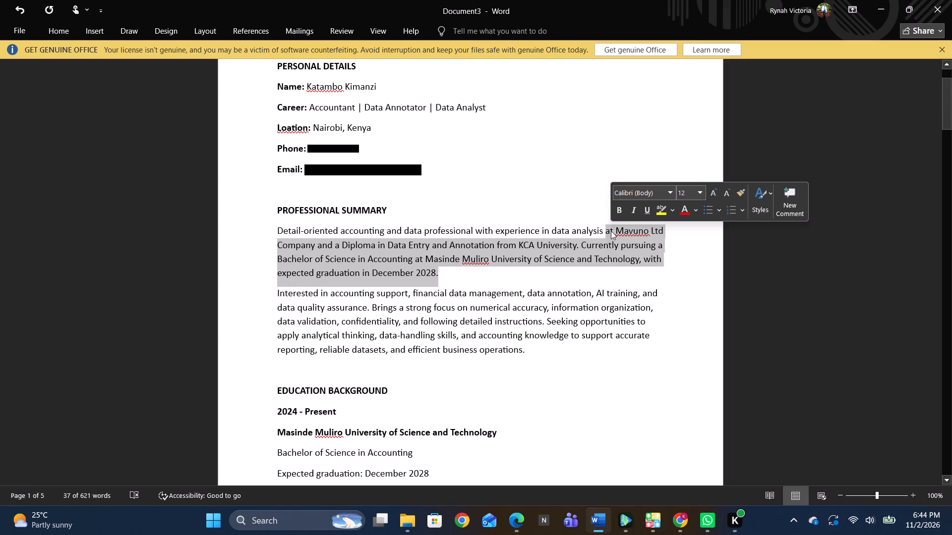
{"action": "key", "text": "BackSpace"}
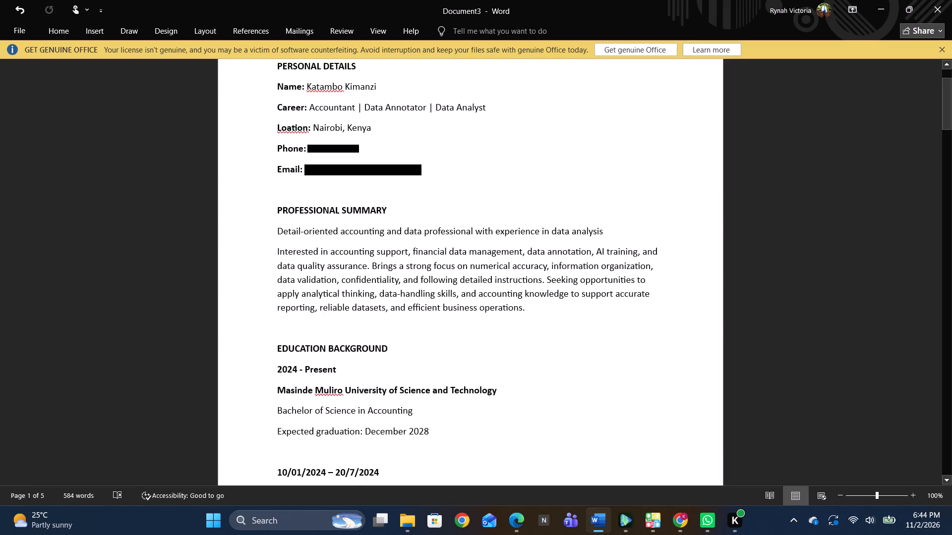
Complete the first sentence of the professional summary after "data analysis" with "with two years experience.".
{"action": "type", "text": "with"}
{"action": "key", "text": "space"}
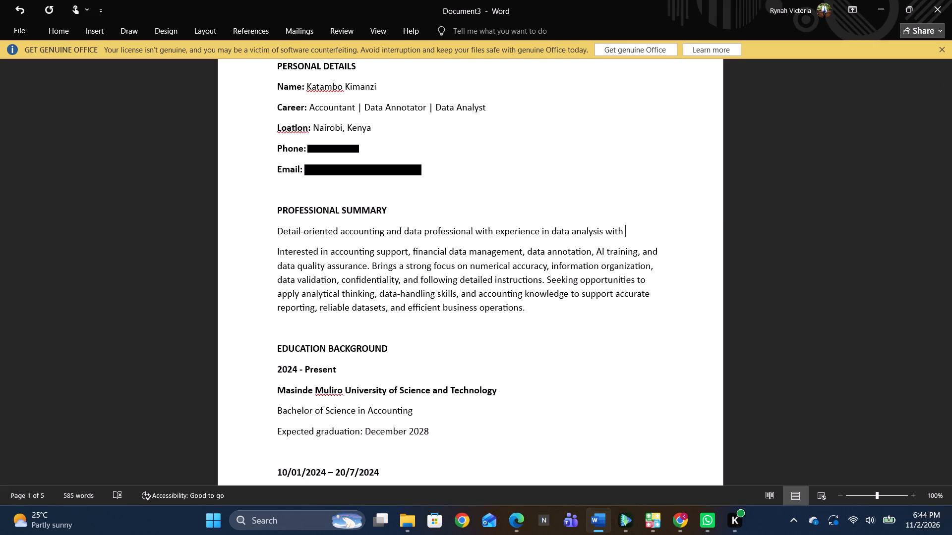
{"action": "type", "text": "2"}
{"action": "key", "text": "space"}
{"action": "key", "text": "BackSpace"}
{"action": "key", "text": "BackSpace"}
{"action": "type", "text": "two"}
{"action": "key", "text": "space"}
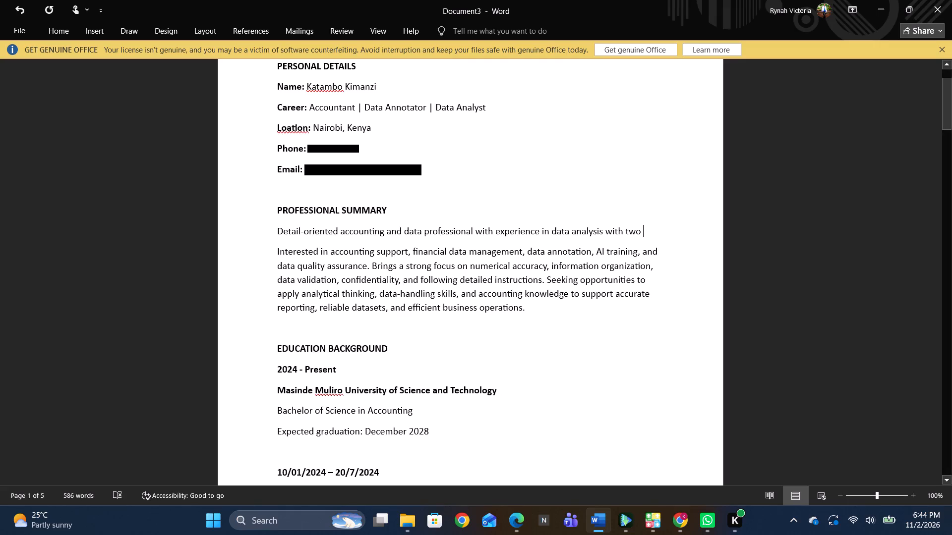
{"action": "type", "text": "years"}
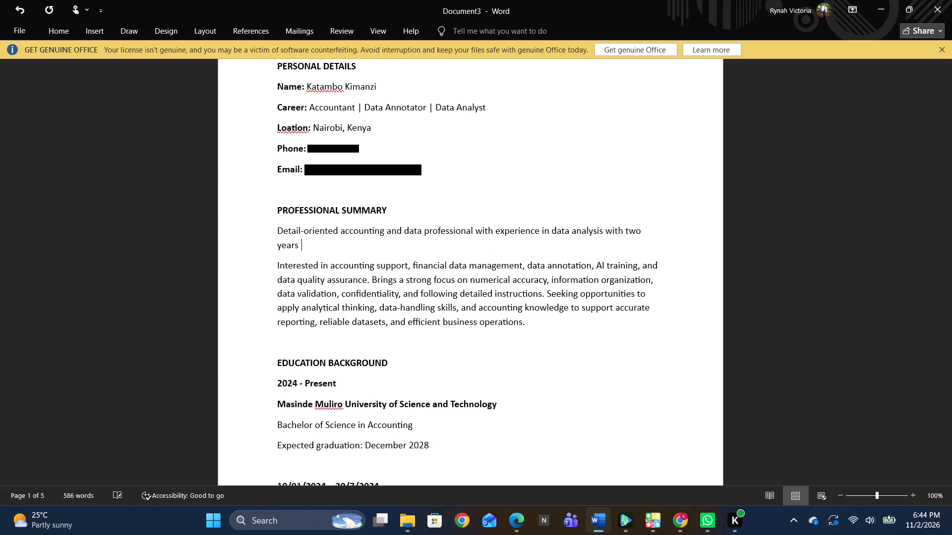
{"action": "key", "text": "space"}
{"action": "type", "text": "experi"}
{"action": "type", "text": "ence"}
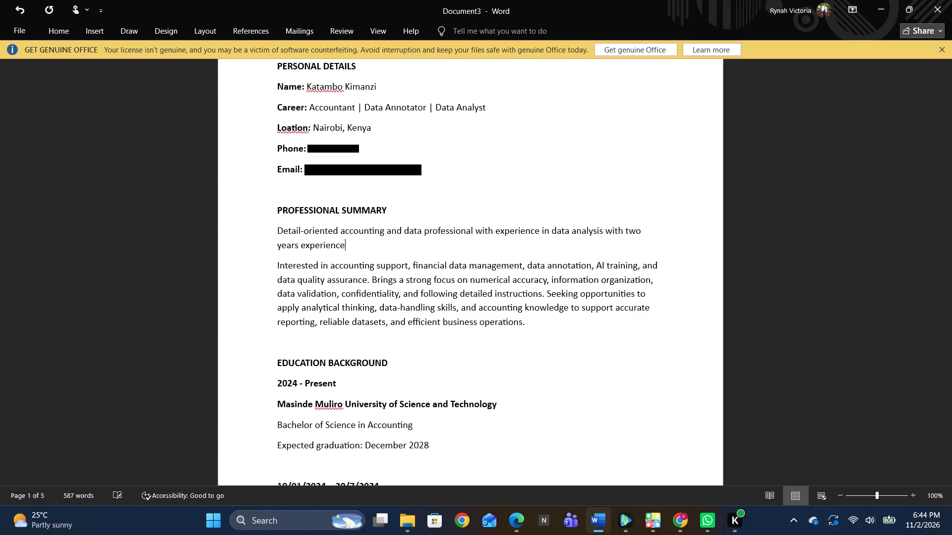
{"action": "key", "text": "period"}
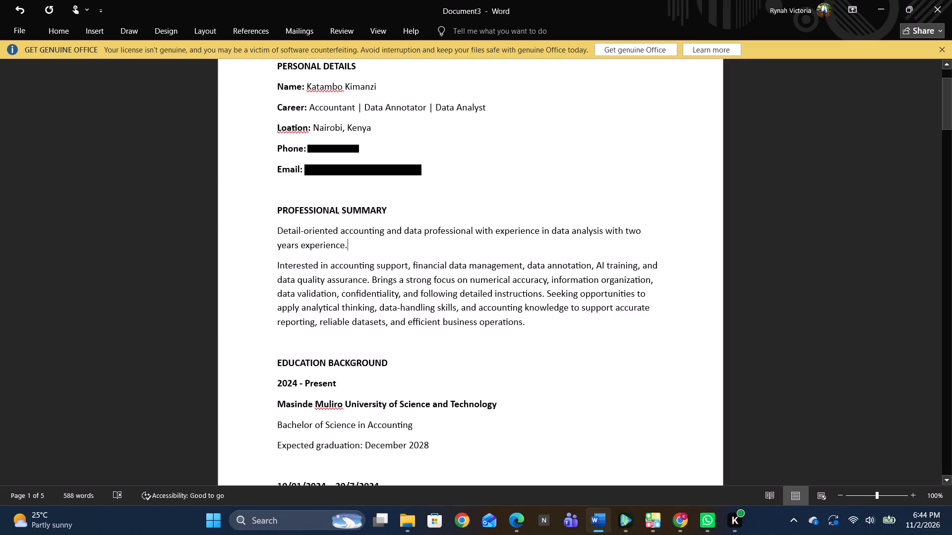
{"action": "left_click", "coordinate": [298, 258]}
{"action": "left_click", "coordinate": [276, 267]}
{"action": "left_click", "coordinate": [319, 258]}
Join the "Interested in accounting support" paragraph to the end of the professional summary's first sentence, separated by a space.
{"action": "left_click", "coordinate": [302, 244]}
{"action": "left_click", "coordinate": [277, 267]}
{"action": "key", "text": "BackSpace"}
{"action": "key", "text": "space"}
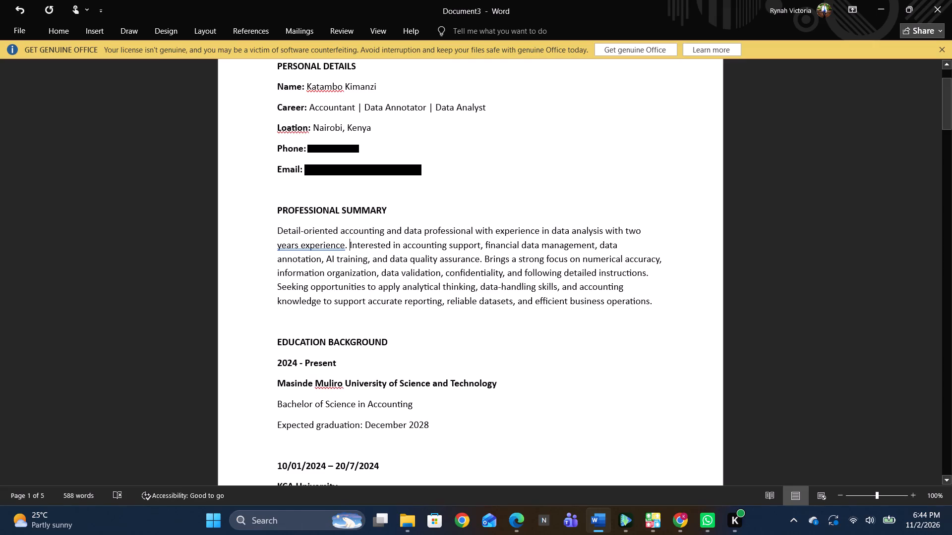
Compare the Word CV's EDUCATION BACKGROUND entries with the existing CV's Education Background in Edge, and review the first page's layout.
{"action": "scroll", "coordinate": [425, 334], "scroll_direction": "down", "scroll_amount": 1}
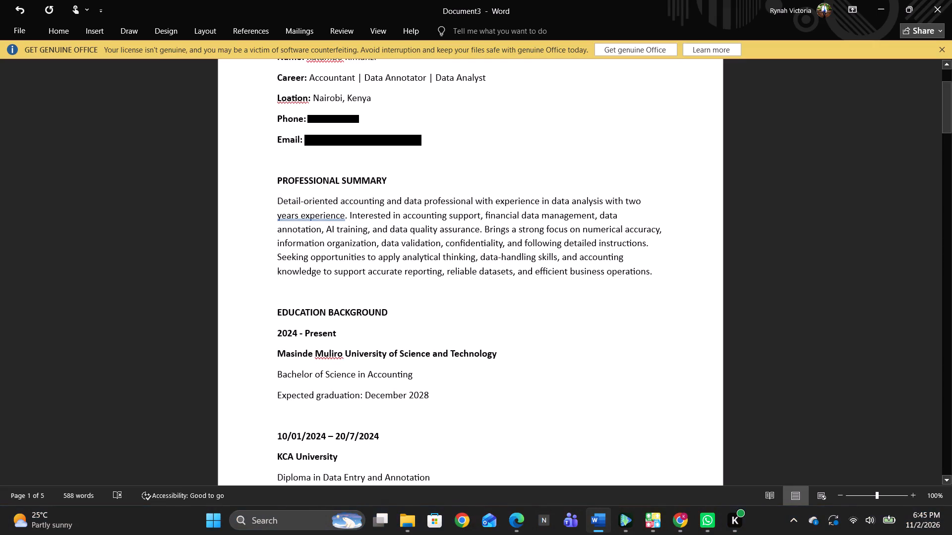
{"action": "scroll", "coordinate": [312, 288], "scroll_direction": "down", "scroll_amount": 3}
{"action": "scroll", "coordinate": [349, 340], "scroll_direction": "down", "scroll_amount": 4}
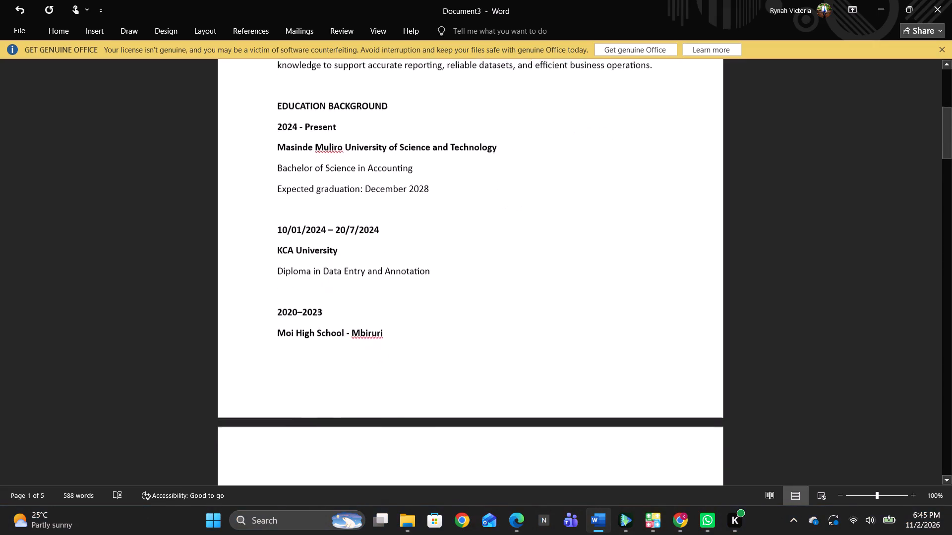
{"action": "scroll", "coordinate": [349, 340], "scroll_direction": "down", "scroll_amount": 6}
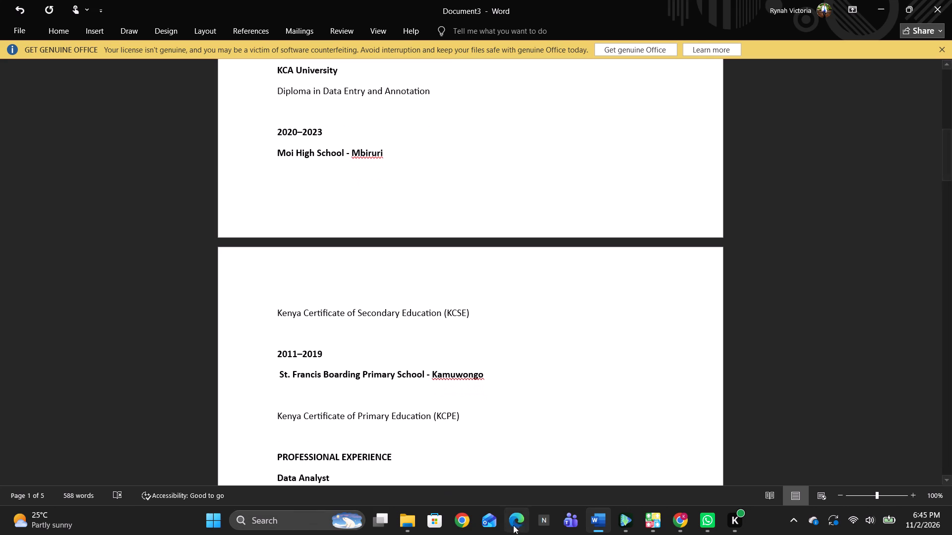
{"action": "left_click", "coordinate": [508, 525]}
{"action": "scroll", "coordinate": [452, 411], "scroll_direction": "up", "scroll_amount": 2}
{"action": "scroll", "coordinate": [452, 411], "scroll_direction": "down", "scroll_amount": 5}
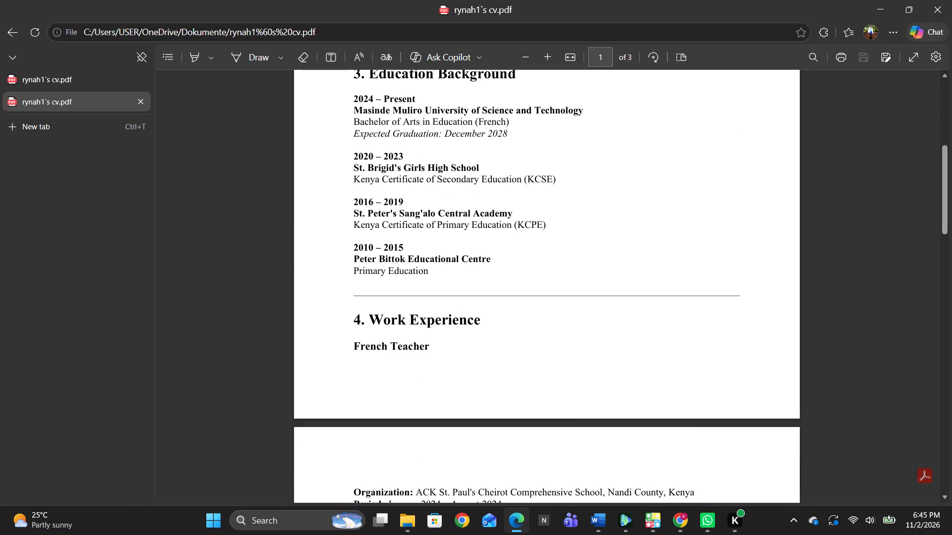
{"action": "left_click", "coordinate": [592, 526]}
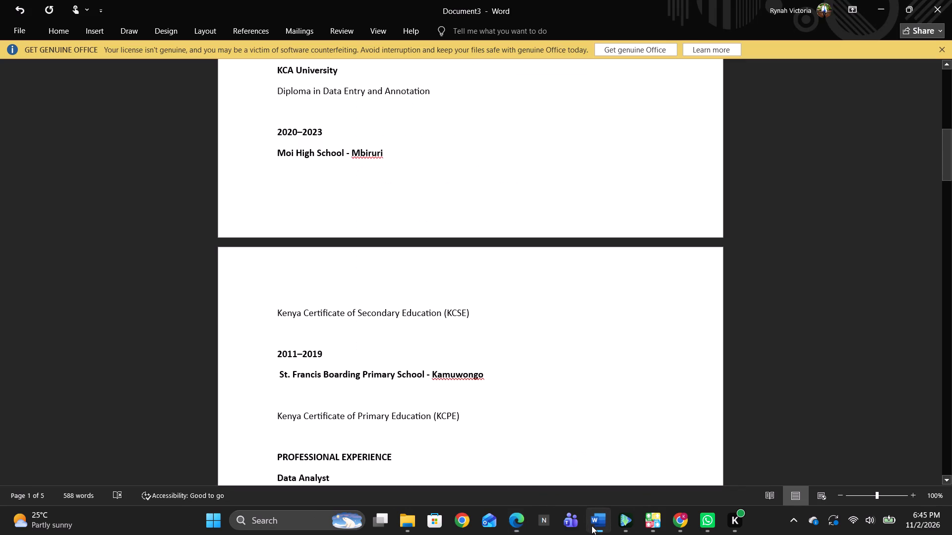
{"action": "left_click", "coordinate": [305, 144]}
{"action": "scroll", "coordinate": [363, 357], "scroll_direction": "down", "scroll_amount": 3}
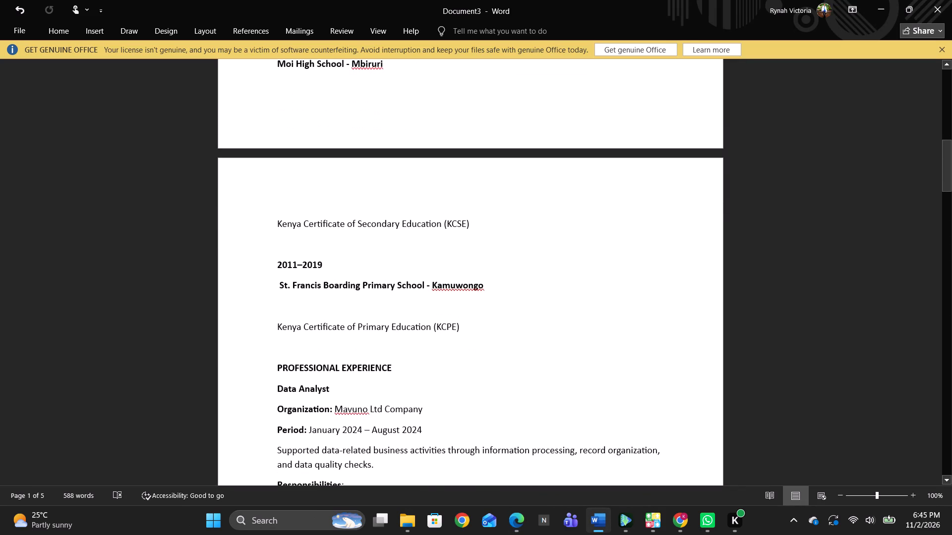
{"action": "scroll", "coordinate": [363, 353], "scroll_direction": "up", "scroll_amount": 2}
{"action": "scroll", "coordinate": [309, 208], "scroll_direction": "up", "scroll_amount": 5}
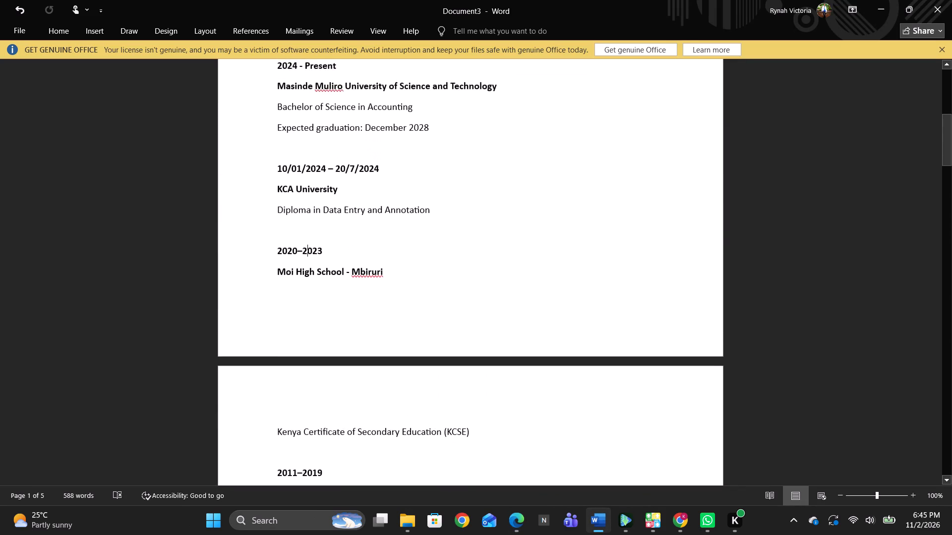
{"action": "scroll", "coordinate": [316, 210], "scroll_direction": "up", "scroll_amount": 12}
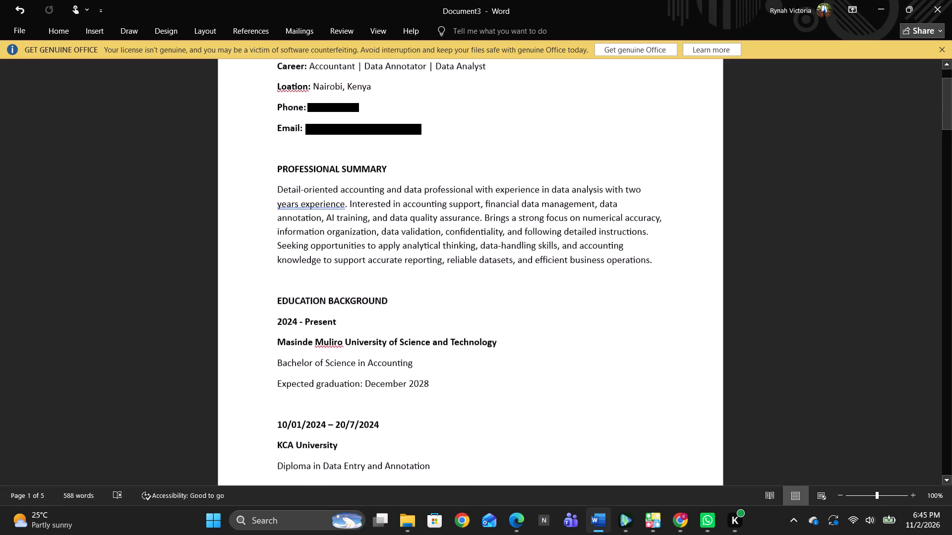
{"action": "scroll", "coordinate": [320, 209], "scroll_direction": "up", "scroll_amount": 3}
{"action": "left_click", "coordinate": [307, 89]}
{"action": "left_click", "coordinate": [305, 120]}
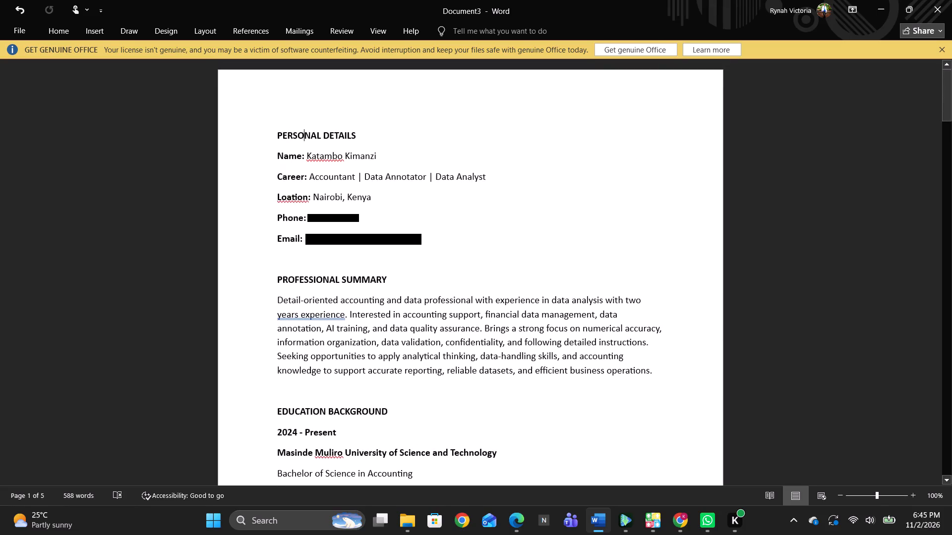
{"action": "scroll", "coordinate": [345, 232], "scroll_direction": "down", "scroll_amount": 5}
{"action": "scroll", "coordinate": [361, 295], "scroll_direction": "down", "scroll_amount": 4}
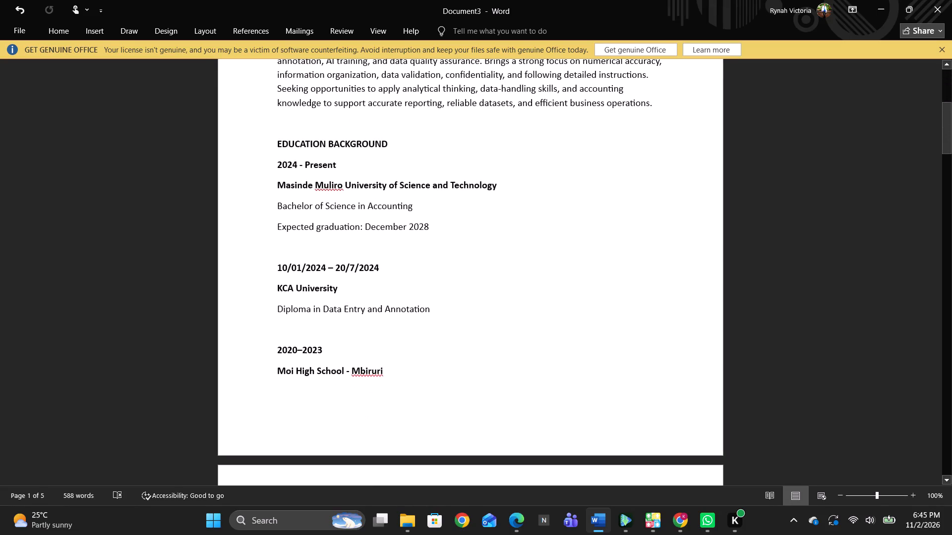
{"action": "left_click", "coordinate": [305, 342]}
{"action": "left_click", "coordinate": [293, 346]}
{"action": "left_click", "coordinate": [287, 319]}
{"action": "left_click", "coordinate": [291, 242]}
{"action": "left_click", "coordinate": [298, 123]}
Remove the blank line above "Kenya Certificate of Primary Education (KCPE)" and the leading space before "St. Francis Boarding Primary School".
{"action": "scroll", "coordinate": [323, 252], "scroll_direction": "down", "scroll_amount": 5}
{"action": "scroll", "coordinate": [342, 287], "scroll_direction": "up", "scroll_amount": 1}
{"action": "scroll", "coordinate": [342, 287], "scroll_direction": "down", "scroll_amount": 3}
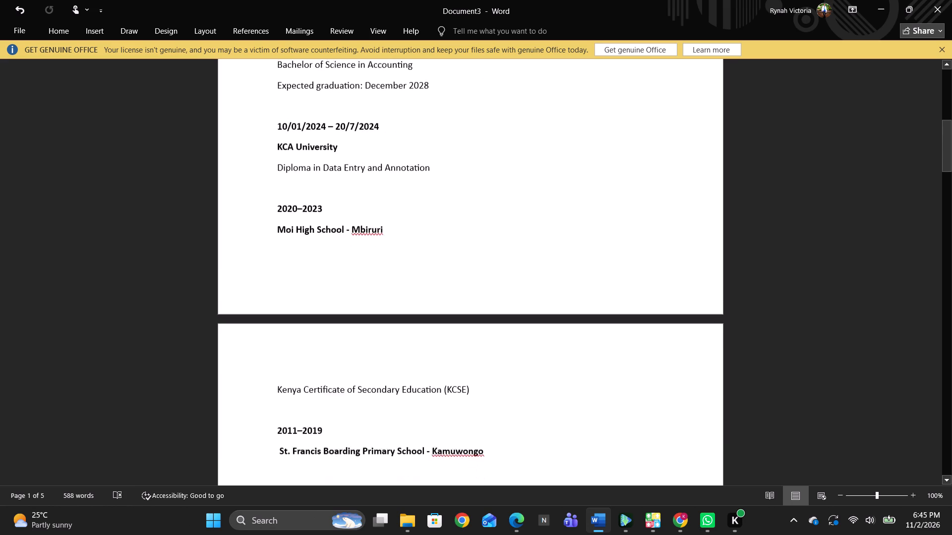
{"action": "scroll", "coordinate": [345, 289], "scroll_direction": "down", "scroll_amount": 2}
{"action": "scroll", "coordinate": [299, 330], "scroll_direction": "down", "scroll_amount": 2}
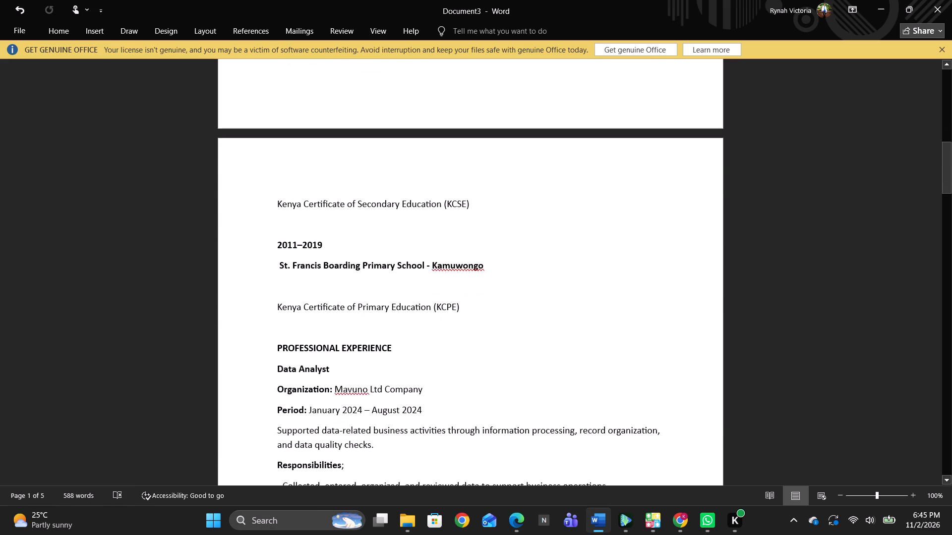
{"action": "left_click", "coordinate": [274, 309]}
{"action": "key", "text": "BackSpace"}
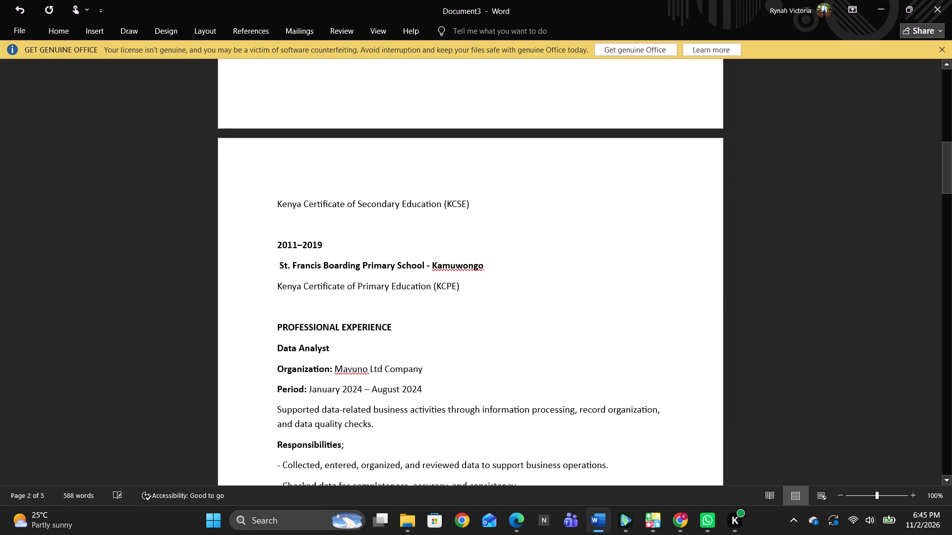
{"action": "left_click", "coordinate": [282, 264]}
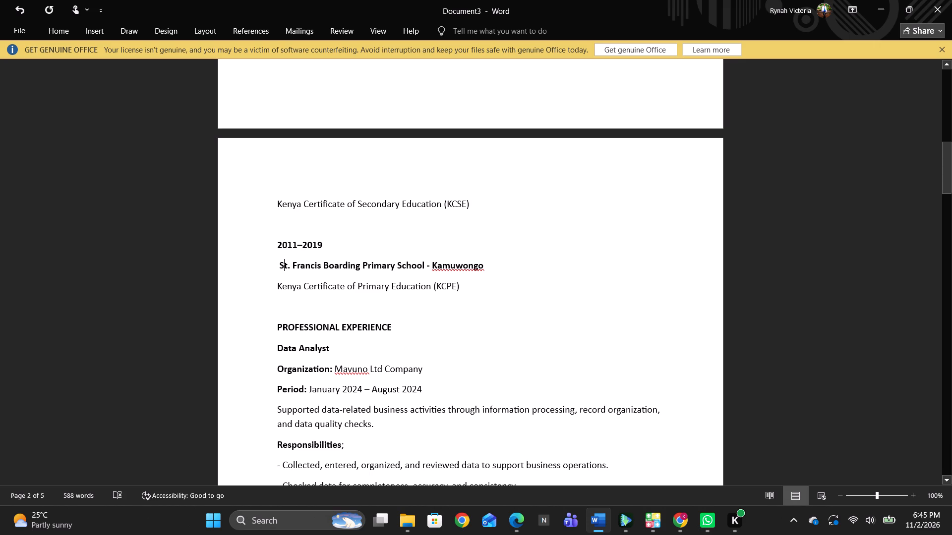
{"action": "left_click", "coordinate": [276, 263]}
{"action": "left_click", "coordinate": [279, 263]}
{"action": "key", "text": "BackSpace"}
Review the CV's professional experience, ACCOUNTING-RELATED COMPETENCIES and CORE SKILLS sections for remaining layout work.
{"action": "scroll", "coordinate": [279, 257], "scroll_direction": "up", "scroll_amount": 2}
{"action": "scroll", "coordinate": [297, 259], "scroll_direction": "down", "scroll_amount": 2}
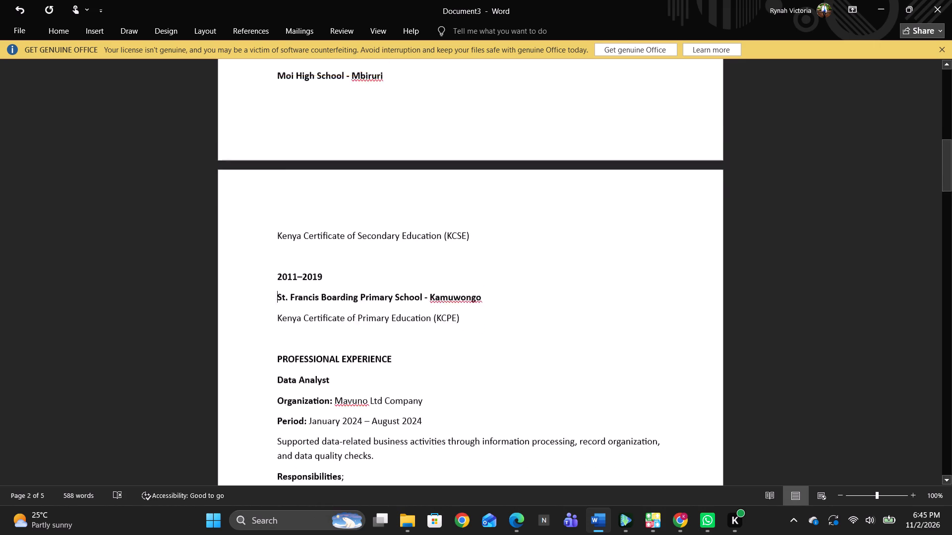
{"action": "scroll", "coordinate": [298, 262], "scroll_direction": "down", "scroll_amount": 1}
{"action": "scroll", "coordinate": [316, 308], "scroll_direction": "down", "scroll_amount": 9}
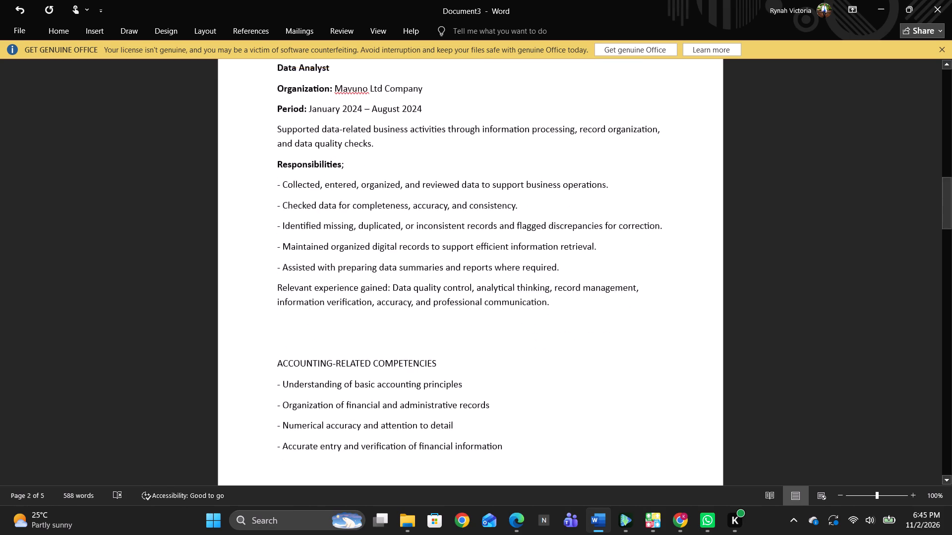
{"action": "scroll", "coordinate": [312, 301], "scroll_direction": "down", "scroll_amount": 9}
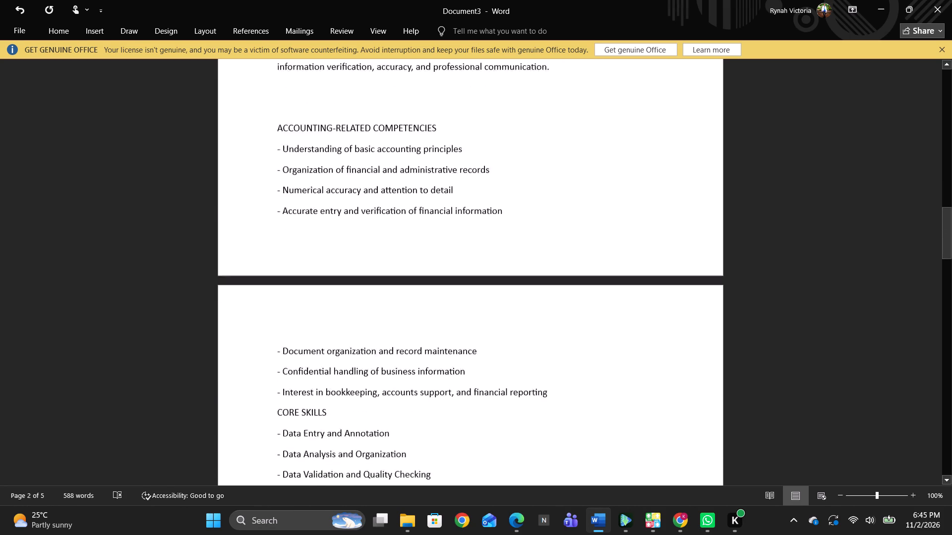
{"action": "scroll", "coordinate": [318, 307], "scroll_direction": "down", "scroll_amount": 1}
{"action": "scroll", "coordinate": [318, 307], "scroll_direction": "up", "scroll_amount": 4}
{"action": "scroll", "coordinate": [318, 307], "scroll_direction": "down", "scroll_amount": 2}
{"action": "scroll", "coordinate": [318, 307], "scroll_direction": "up", "scroll_amount": 2}
{"action": "scroll", "coordinate": [318, 307], "scroll_direction": "down", "scroll_amount": 2}
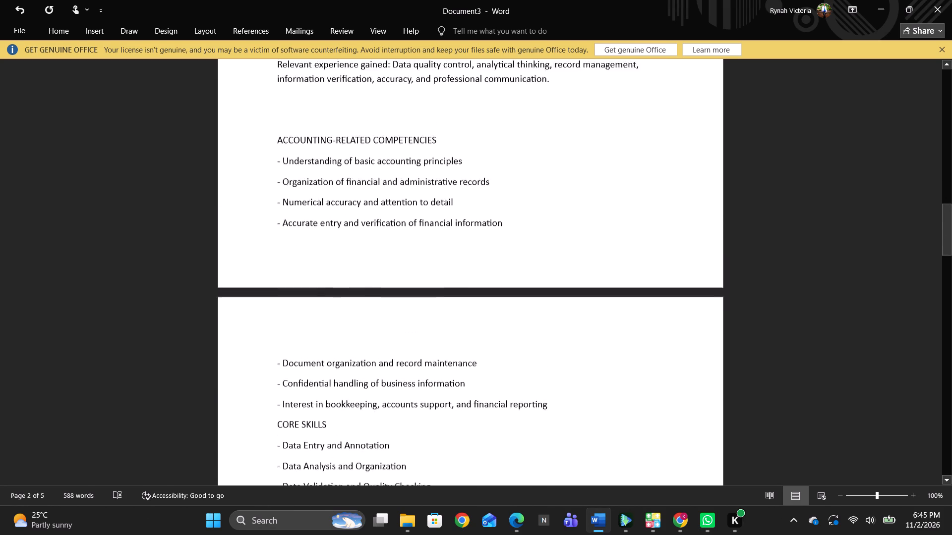
{"action": "scroll", "coordinate": [318, 307], "scroll_direction": "down", "scroll_amount": 1}
{"action": "scroll", "coordinate": [318, 307], "scroll_direction": "up", "scroll_amount": 2}
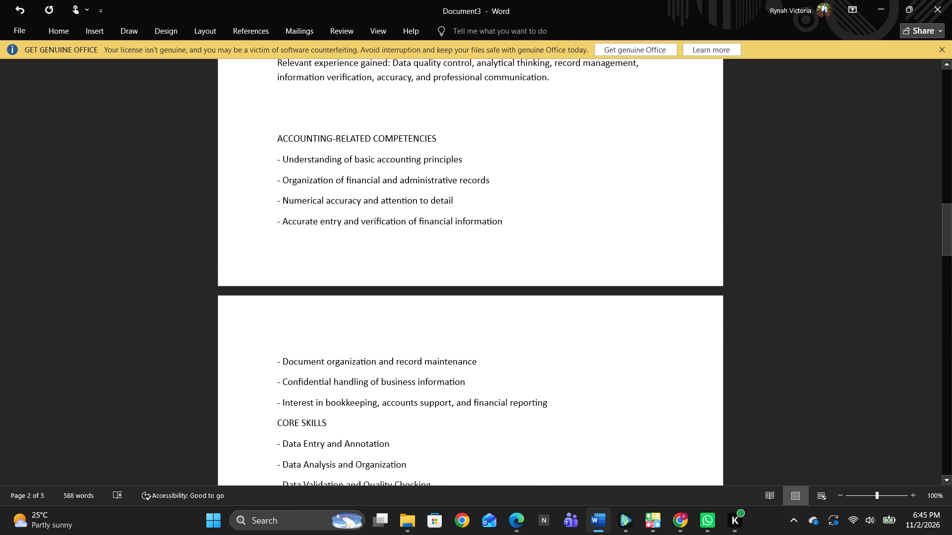
{"action": "scroll", "coordinate": [357, 337], "scroll_direction": "down", "scroll_amount": 5}
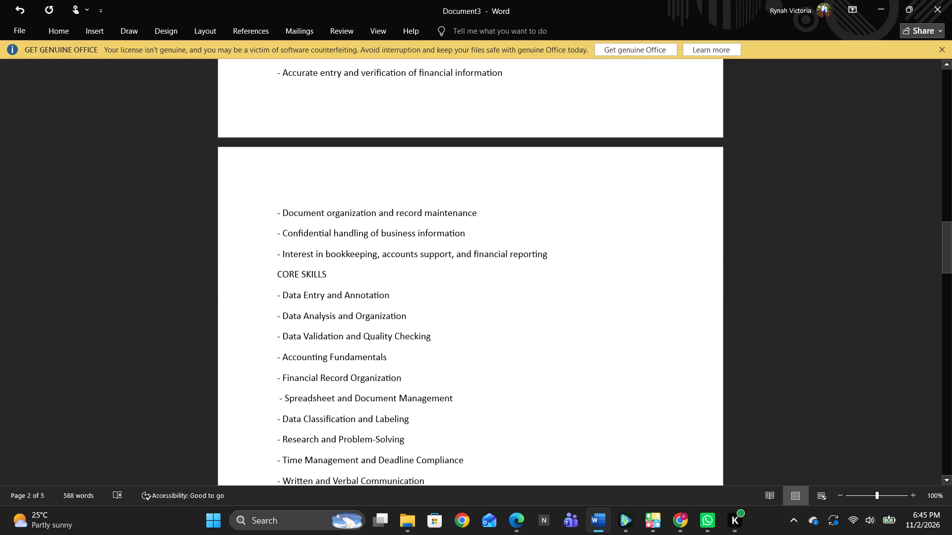
Check the existing CV's Skills and Competencies section in Edge and move the Word CV's CORE SKILLS heading directly above ACCOUNTING-RELATED COMPETENCIES.
{"action": "left_click", "coordinate": [464, 523]}
{"action": "left_click", "coordinate": [485, 511]}
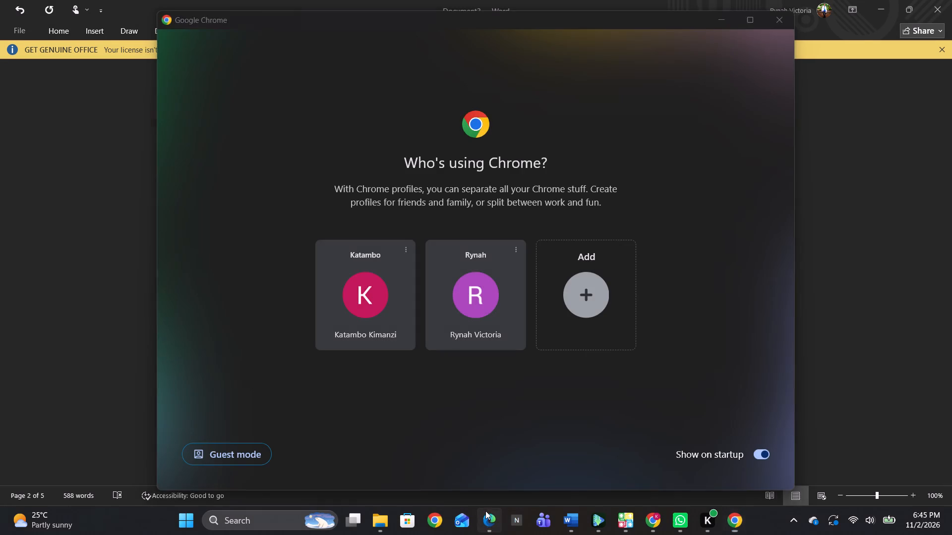
{"action": "scroll", "coordinate": [397, 360], "scroll_direction": "down", "scroll_amount": 3}
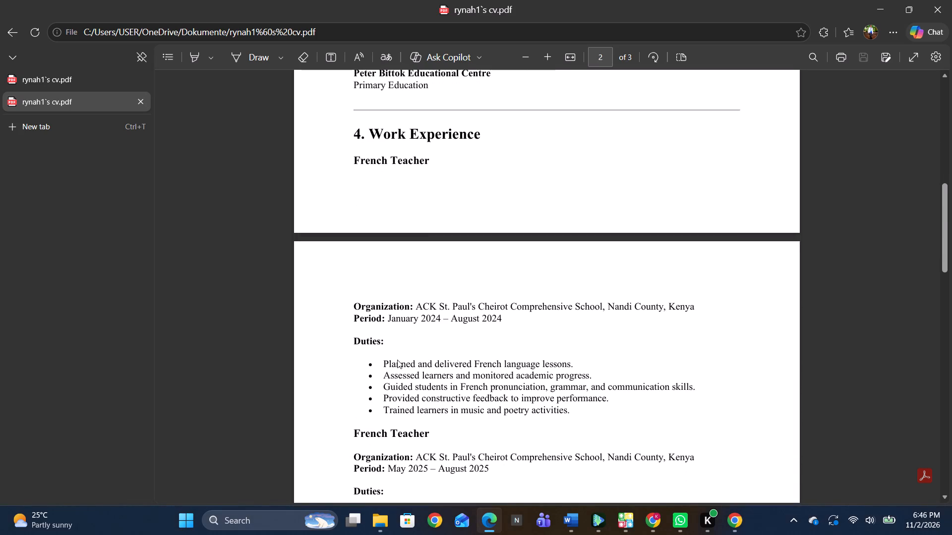
{"action": "scroll", "coordinate": [397, 360], "scroll_direction": "down", "scroll_amount": 6}
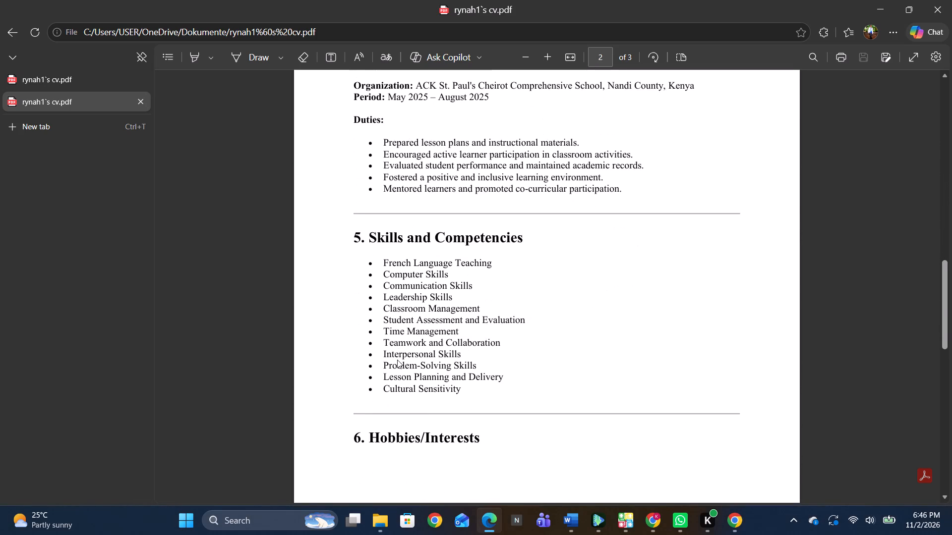
{"action": "scroll", "coordinate": [397, 360], "scroll_direction": "down", "scroll_amount": 4}
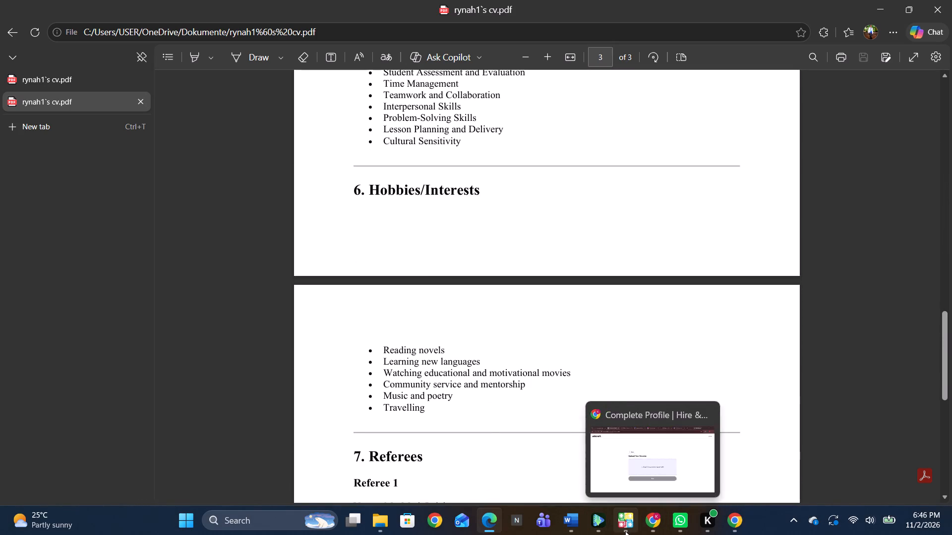
{"action": "left_click", "coordinate": [577, 523]}
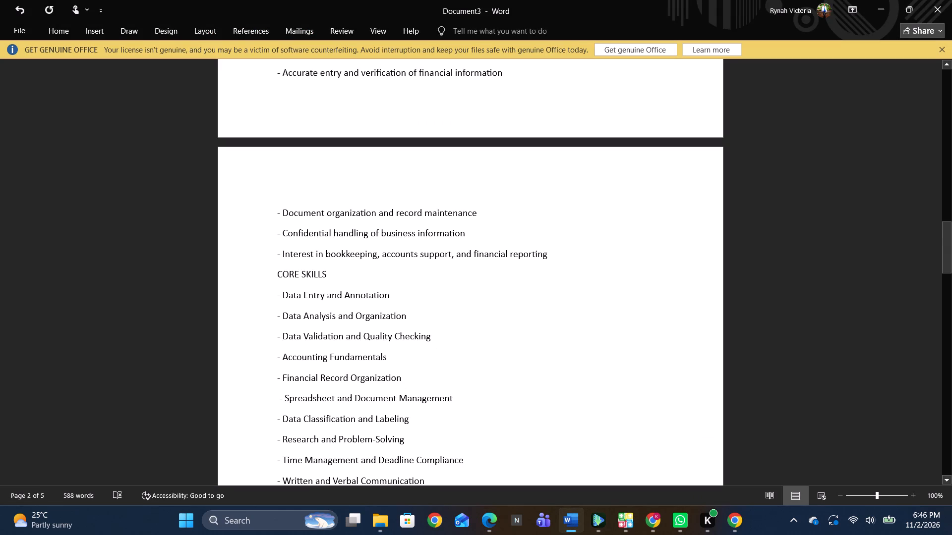
{"action": "scroll", "coordinate": [352, 443], "scroll_direction": "down", "scroll_amount": 2}
{"action": "scroll", "coordinate": [310, 345], "scroll_direction": "up", "scroll_amount": 4}
{"action": "scroll", "coordinate": [297, 224], "scroll_direction": "up", "scroll_amount": 1}
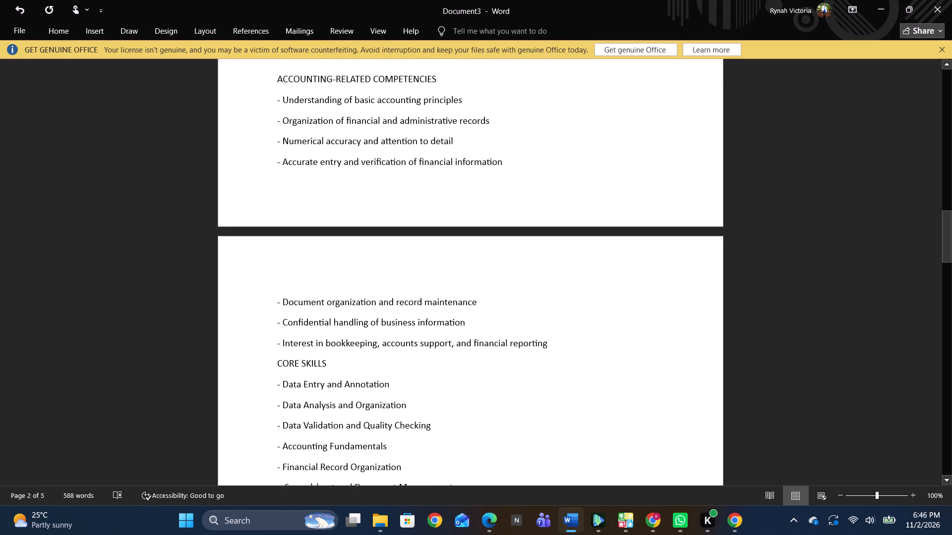
{"action": "left_click_drag", "start_coordinate": [328, 363], "coordinate": [275, 362]}
{"action": "left_click_drag", "start_coordinate": [294, 357], "coordinate": [278, 97]}
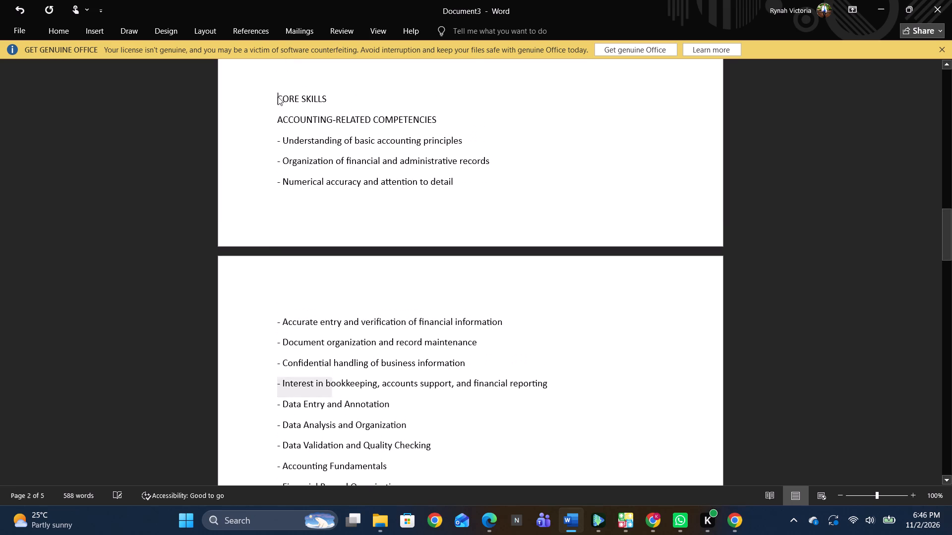
Move the word COMPETENCIES up into the CORE SKILLS heading and add AND so it reads "CORE SKILLS AND COMPETENCIES".
{"action": "left_click", "coordinate": [280, 119]}
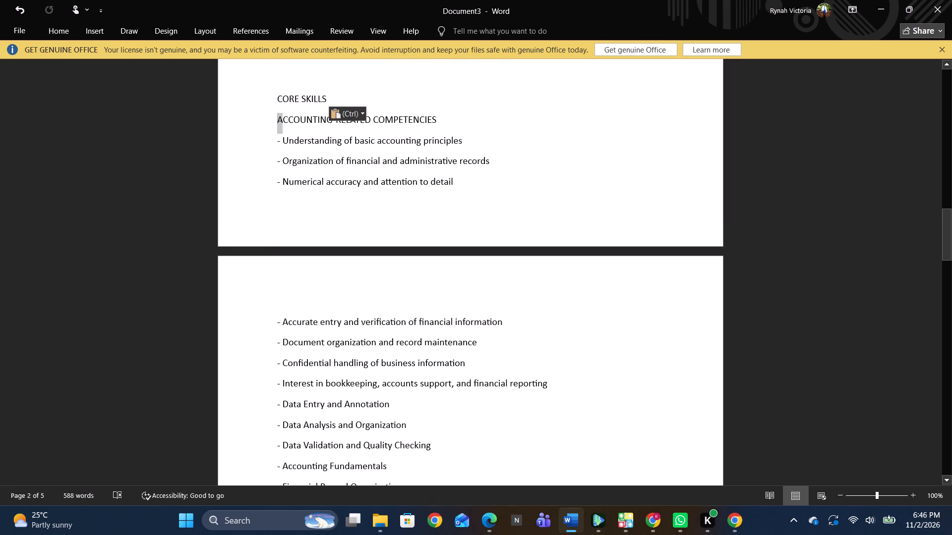
{"action": "left_click_drag", "start_coordinate": [375, 122], "coordinate": [410, 121]}
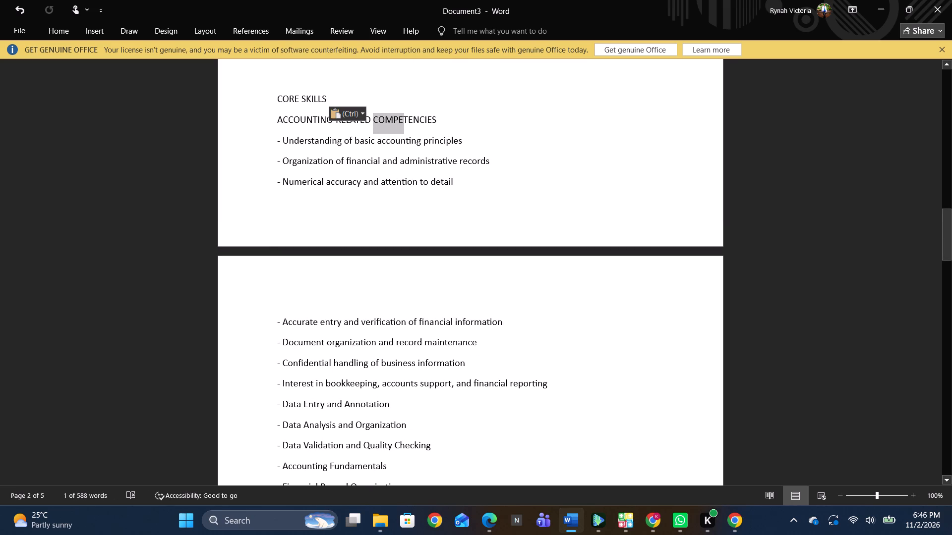
{"action": "left_click_drag", "start_coordinate": [410, 121], "coordinate": [438, 120]}
{"action": "left_click_drag", "start_coordinate": [418, 128], "coordinate": [369, 98]}
{"action": "left_click", "coordinate": [330, 98]}
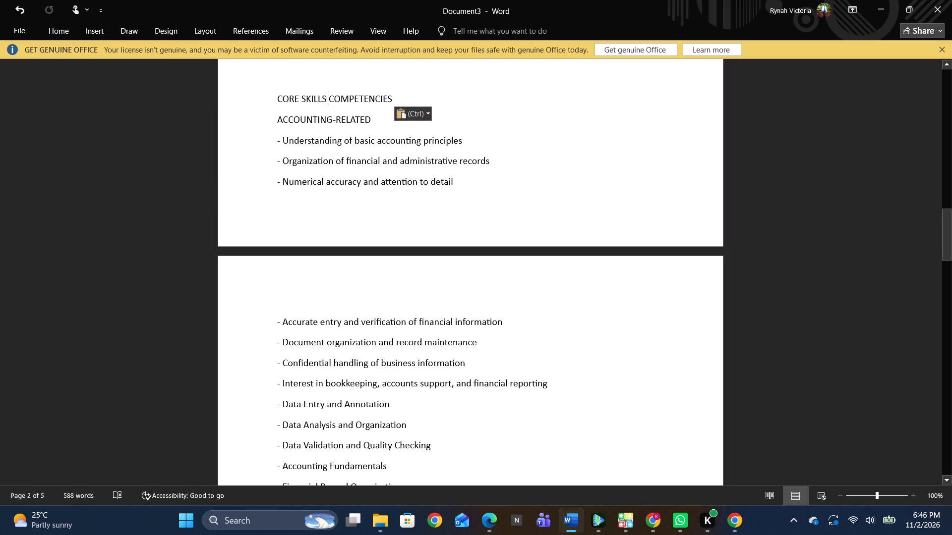
{"action": "type", "text": "AND"}
{"action": "key", "text": "space"}
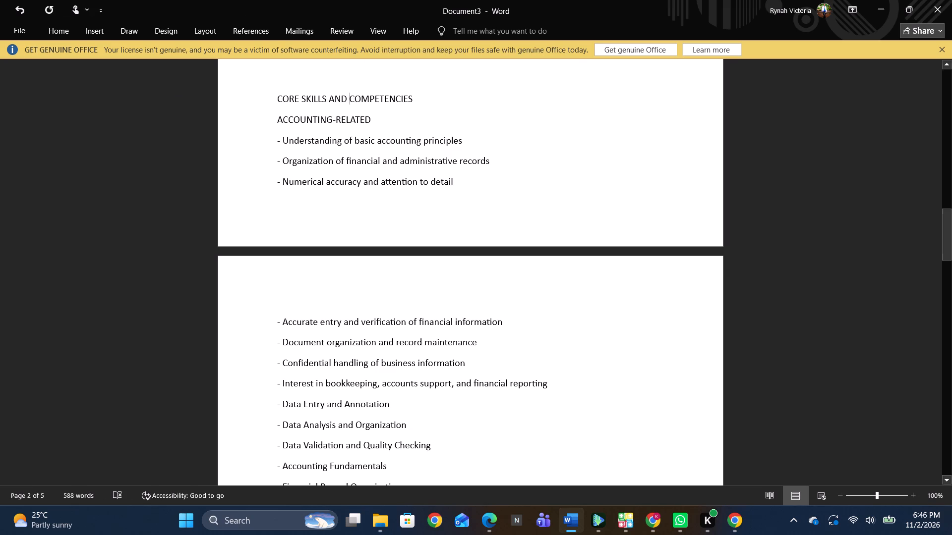
Remove the extra blank line above the CORE SKILLS AND COMPETENCIES heading and the leftover "ACCOUNTING-RELATED" line below it.
{"action": "scroll", "coordinate": [296, 161], "scroll_direction": "up", "scroll_amount": 3}
{"action": "left_click", "coordinate": [309, 167]}
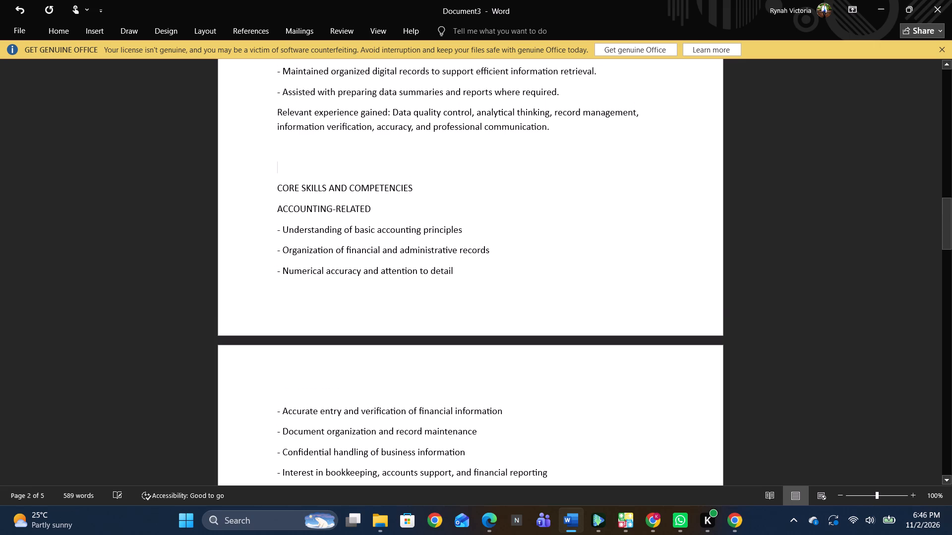
{"action": "key", "text": "BackSpace"}
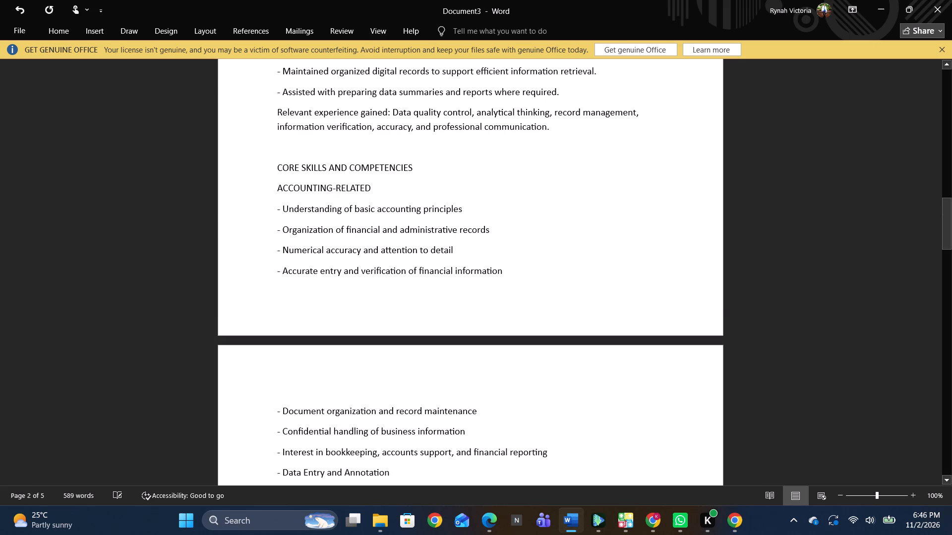
{"action": "left_click_drag", "start_coordinate": [376, 191], "coordinate": [277, 191]}
{"action": "key", "text": "BackSpace"}
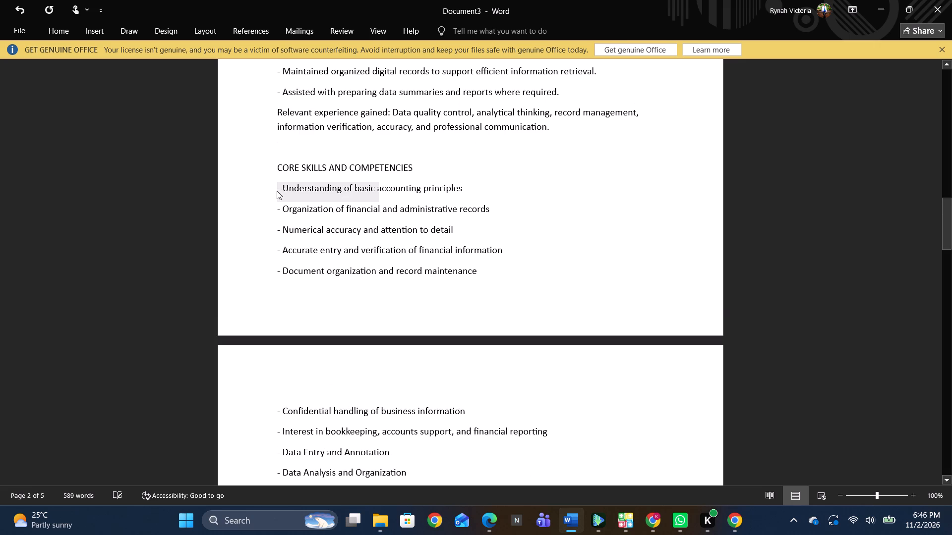
Delete the "DATA ANNOTATION AND AI TRAINING COMPETENCIES" heading so its bullets join the combined skills list.
{"action": "scroll", "coordinate": [326, 381], "scroll_direction": "down", "scroll_amount": 7}
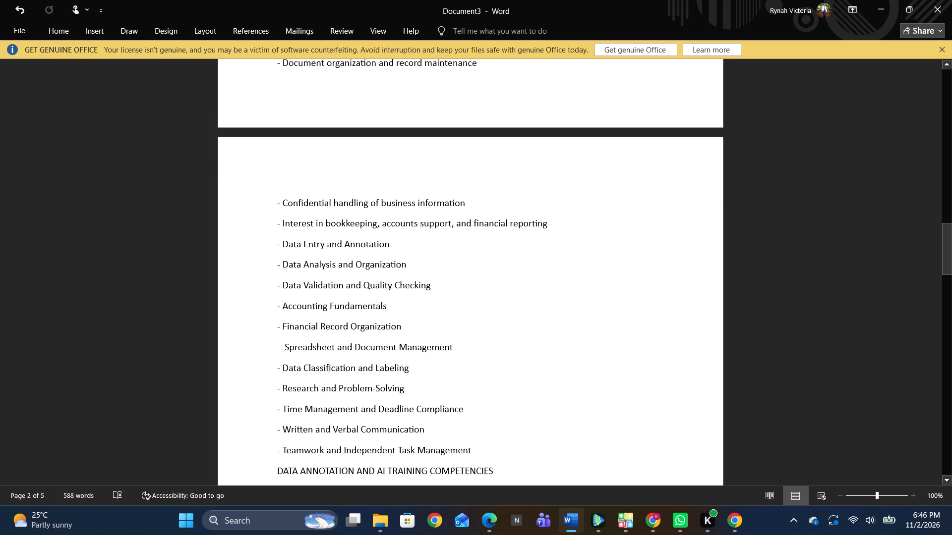
{"action": "scroll", "coordinate": [332, 382], "scroll_direction": "up", "scroll_amount": 1}
{"action": "scroll", "coordinate": [332, 382], "scroll_direction": "down", "scroll_amount": 1}
{"action": "scroll", "coordinate": [332, 382], "scroll_direction": "up", "scroll_amount": 4}
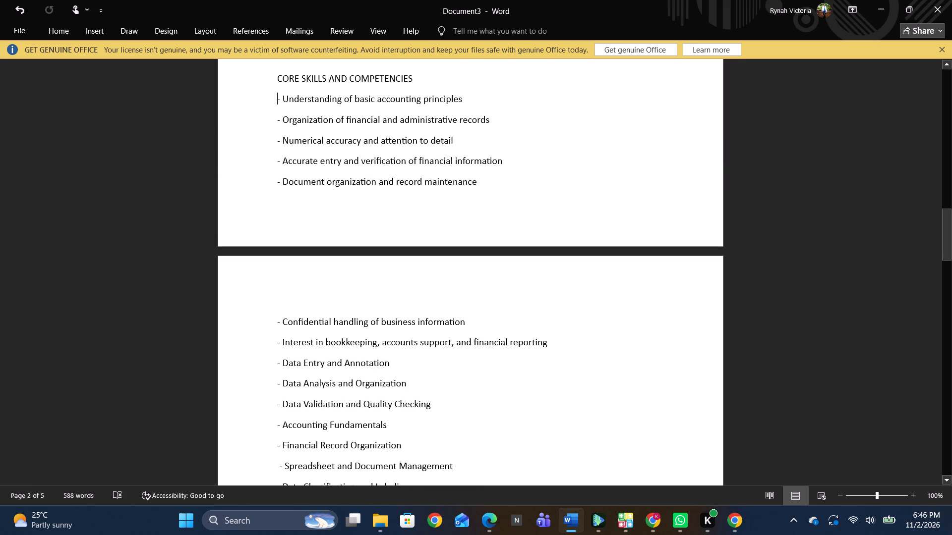
{"action": "scroll", "coordinate": [337, 417], "scroll_direction": "down", "scroll_amount": 3}
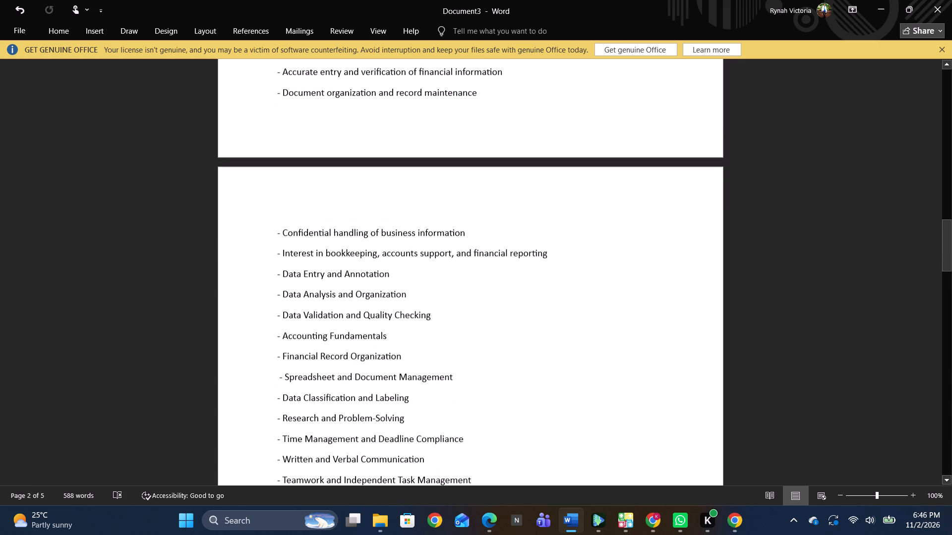
{"action": "scroll", "coordinate": [286, 432], "scroll_direction": "down", "scroll_amount": 3}
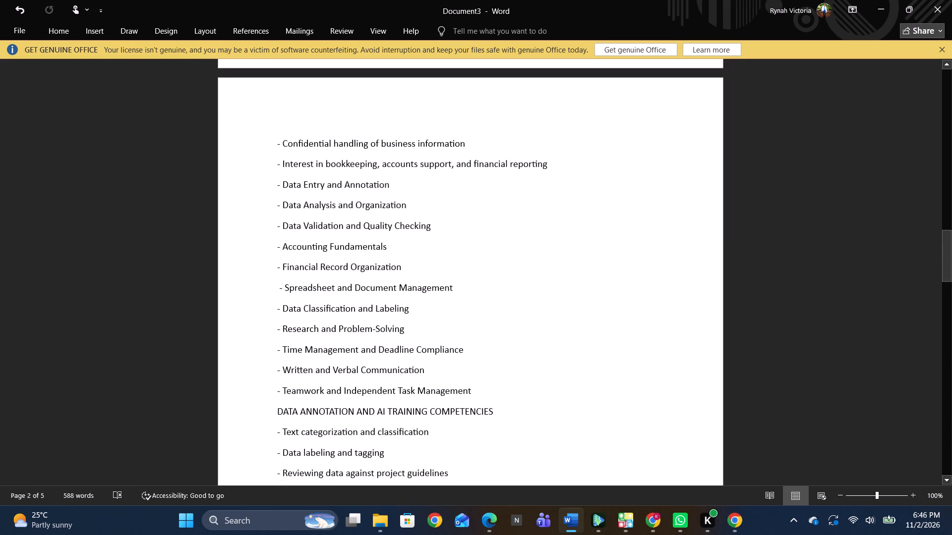
{"action": "scroll", "coordinate": [328, 399], "scroll_direction": "down", "scroll_amount": 1}
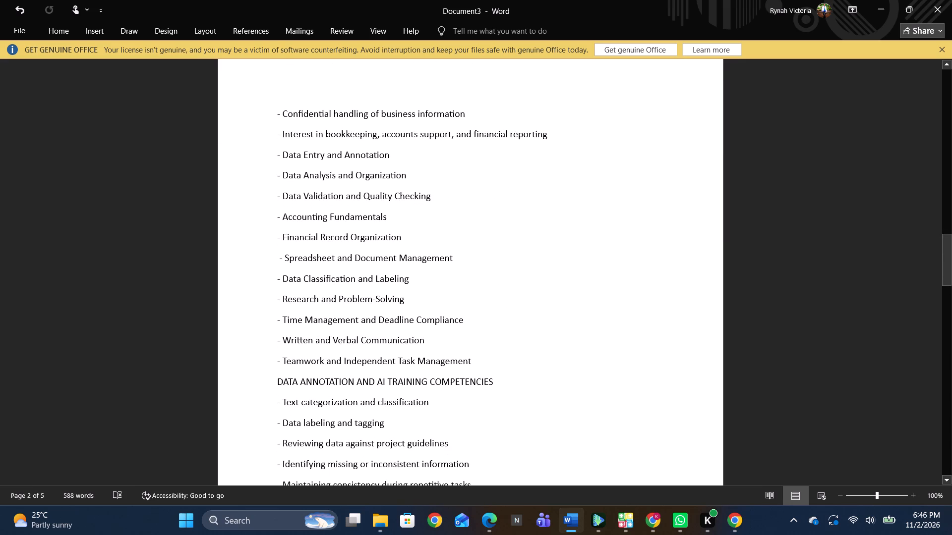
{"action": "left_click_drag", "start_coordinate": [427, 382], "coordinate": [288, 384]}
{"action": "key", "text": "BackSpace"}
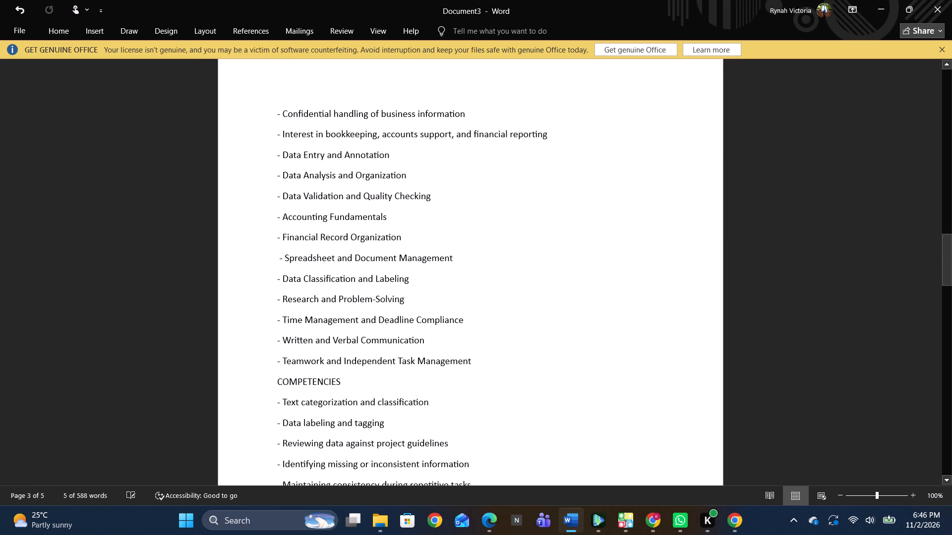
{"action": "left_click", "coordinate": [345, 379]}
{"action": "left_click_drag", "start_coordinate": [345, 379], "coordinate": [276, 381]}
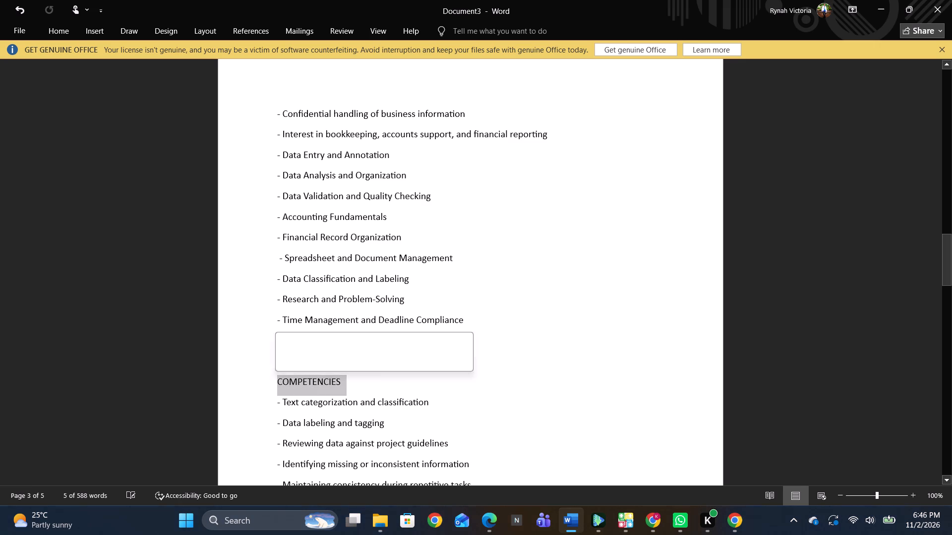
{"action": "key", "text": "BackSpace"}
Delete the skills bullets from "Data Classification and Labeling" through "Data labeling and tagging".
{"action": "scroll", "coordinate": [292, 405], "scroll_direction": "down", "scroll_amount": 4}
{"action": "scroll", "coordinate": [334, 399], "scroll_direction": "down", "scroll_amount": 7}
{"action": "scroll", "coordinate": [334, 399], "scroll_direction": "up", "scroll_amount": 9}
{"action": "scroll", "coordinate": [341, 392], "scroll_direction": "down", "scroll_amount": 1}
{"action": "scroll", "coordinate": [341, 392], "scroll_direction": "up", "scroll_amount": 13}
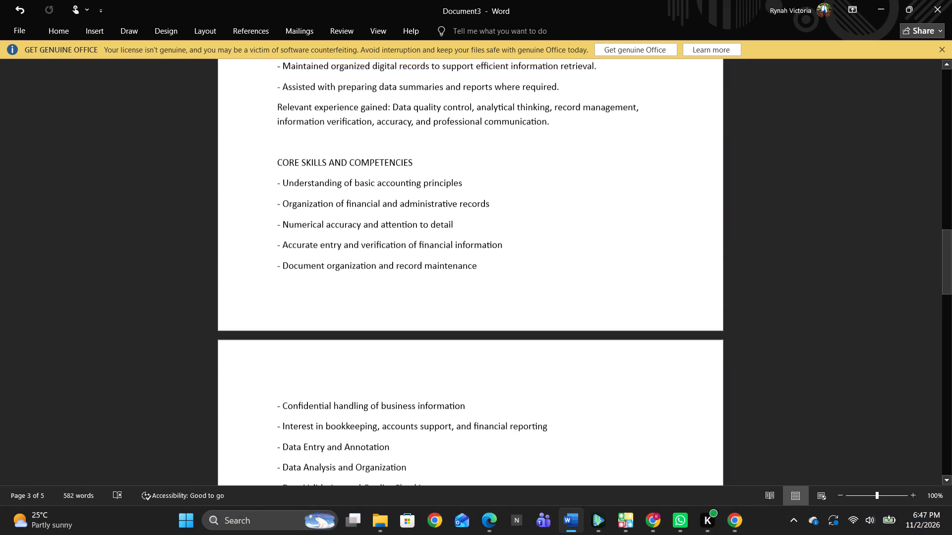
{"action": "scroll", "coordinate": [301, 381], "scroll_direction": "down", "scroll_amount": 18}
{"action": "scroll", "coordinate": [304, 375], "scroll_direction": "up", "scroll_amount": 4}
{"action": "left_click_drag", "start_coordinate": [268, 295], "coordinate": [336, 199]}
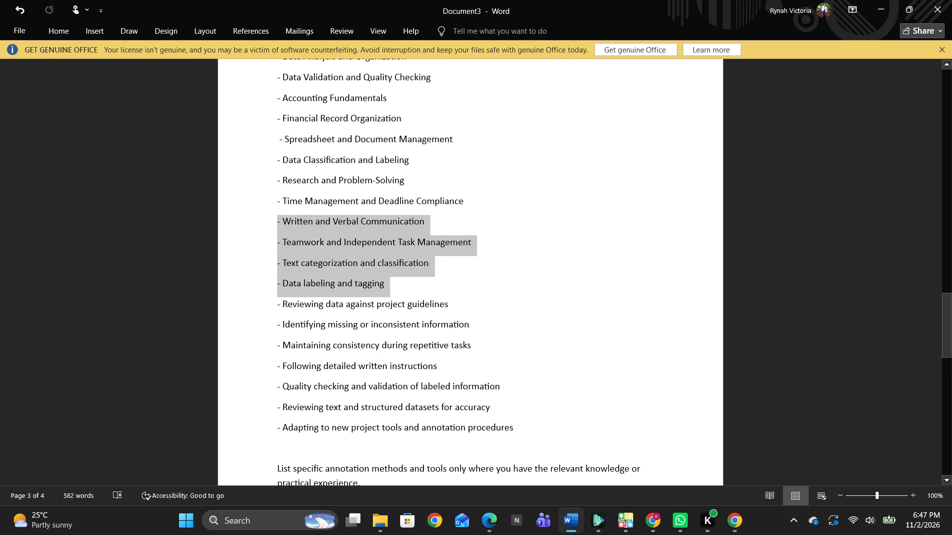
{"action": "left_click_drag", "start_coordinate": [336, 199], "coordinate": [324, 145]}
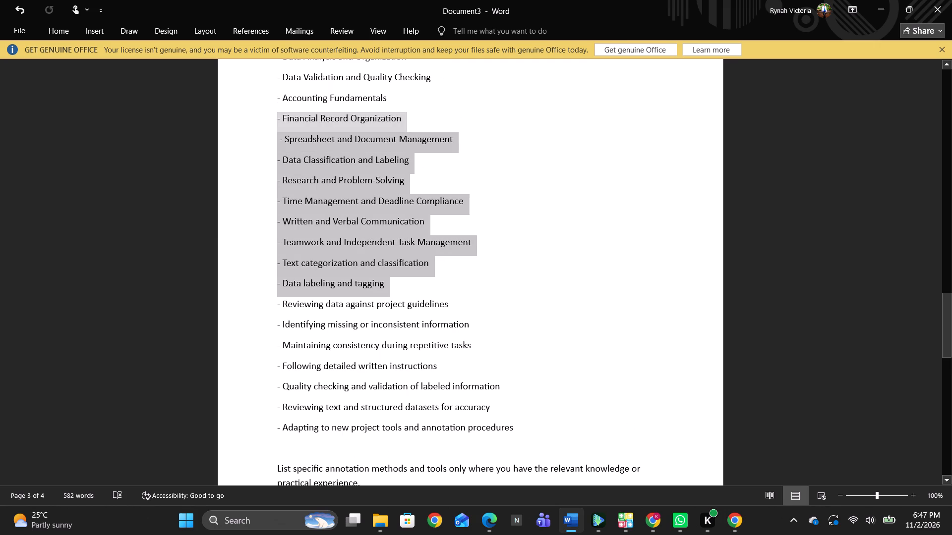
{"action": "left_click_drag", "start_coordinate": [324, 145], "coordinate": [326, 165]}
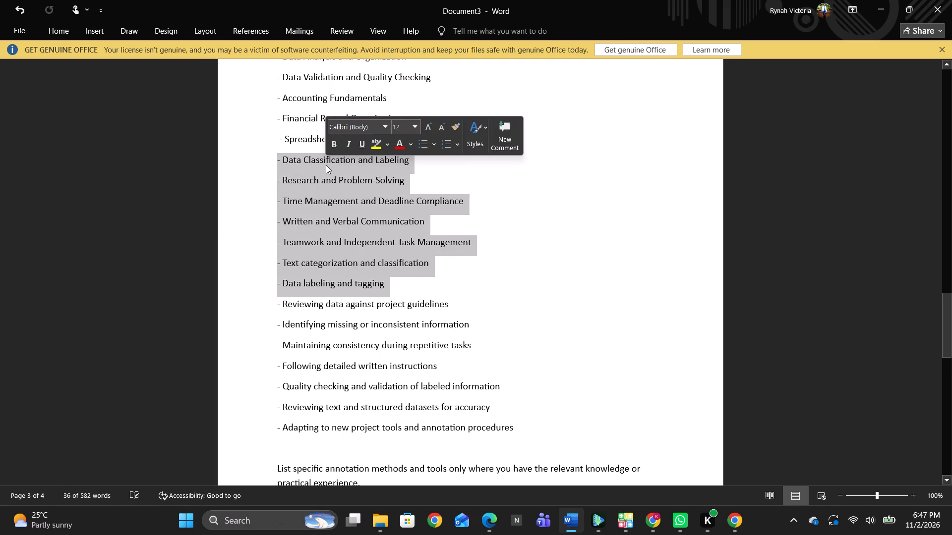
{"action": "key", "text": "Delete"}
Delete the bullets "Reviewing text and structured datasets for accuracy" and "Adapting to new project tools and annotation procedures", with the blank line after them.
{"action": "scroll", "coordinate": [331, 211], "scroll_direction": "down", "scroll_amount": 4}
{"action": "scroll", "coordinate": [332, 212], "scroll_direction": "up", "scroll_amount": 1}
{"action": "scroll", "coordinate": [332, 212], "scroll_direction": "down", "scroll_amount": 1}
{"action": "scroll", "coordinate": [332, 212], "scroll_direction": "up", "scroll_amount": 6}
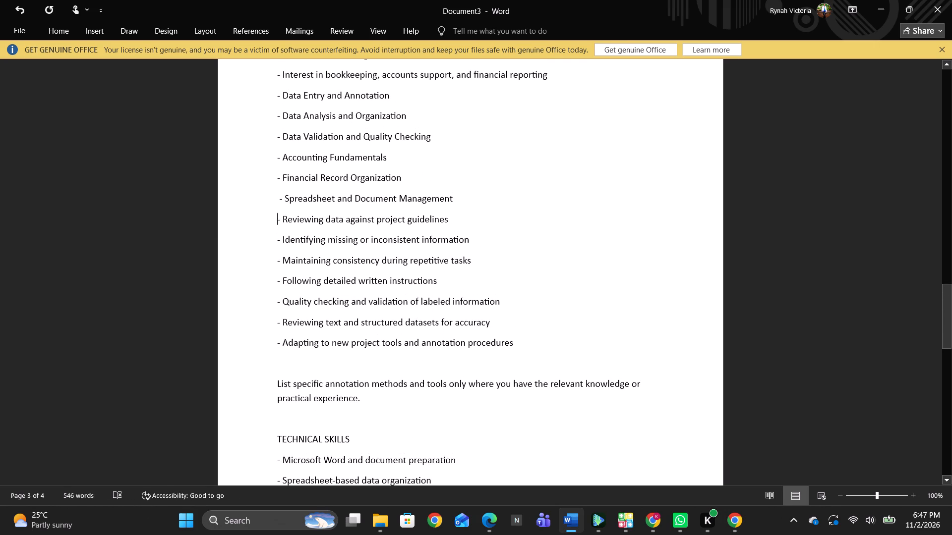
{"action": "left_click_drag", "start_coordinate": [272, 324], "coordinate": [471, 358]}
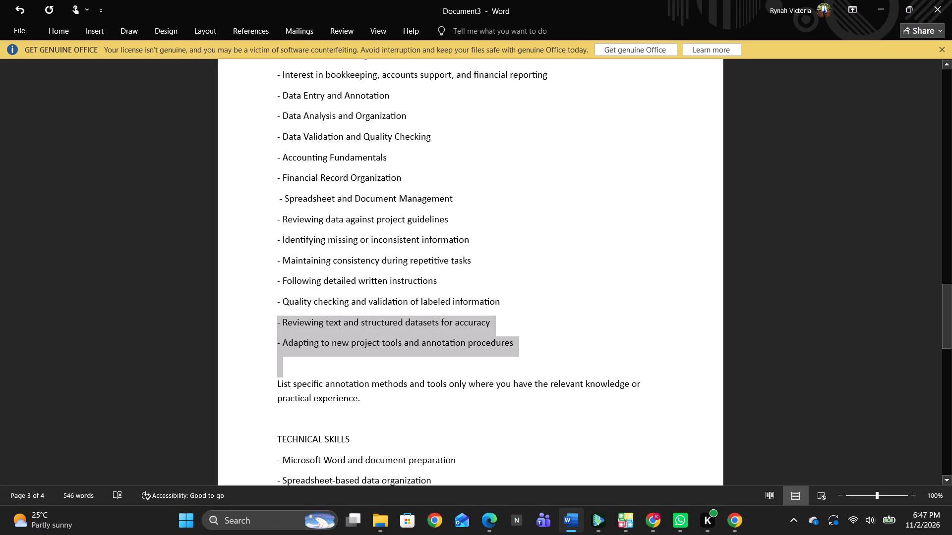
{"action": "left_click_drag", "start_coordinate": [471, 358], "coordinate": [509, 359]}
{"action": "key", "text": "BackSpace"}
Delete the "Data Validation and Quality Checking" and "Accounting Fundamentals" bullets from the skills list, leaving no empty line.
{"action": "scroll", "coordinate": [411, 292], "scroll_direction": "up", "scroll_amount": 4}
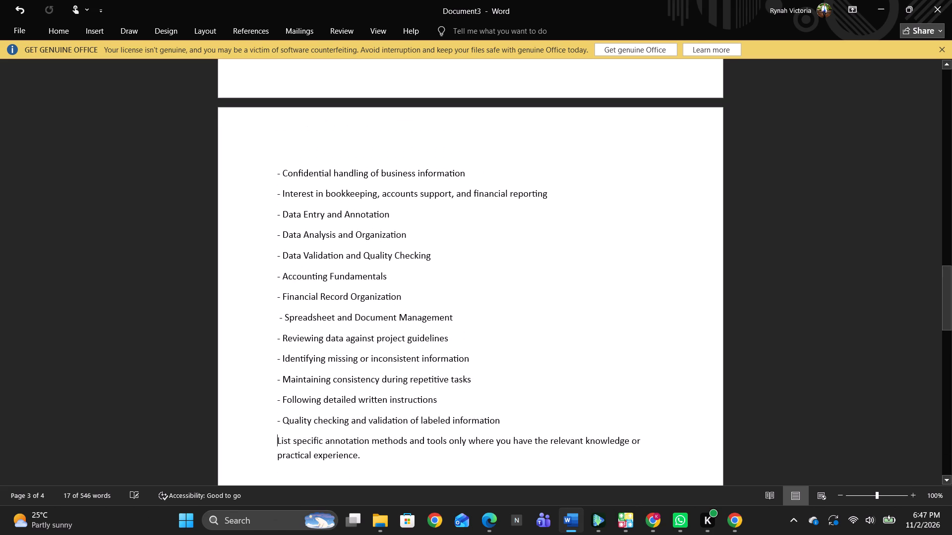
{"action": "scroll", "coordinate": [259, 208], "scroll_direction": "up", "scroll_amount": 2}
{"action": "scroll", "coordinate": [303, 218], "scroll_direction": "up", "scroll_amount": 3}
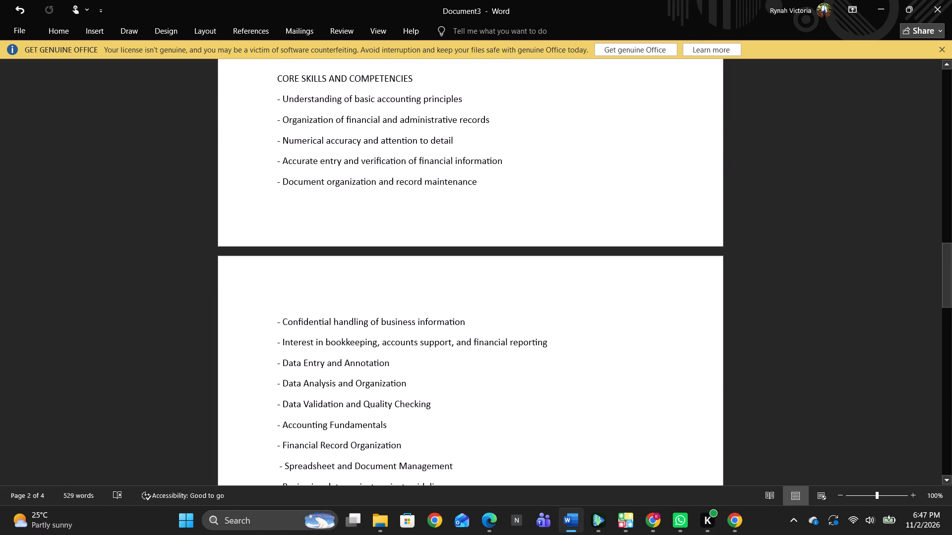
{"action": "left_click_drag", "start_coordinate": [274, 99], "coordinate": [471, 194]}
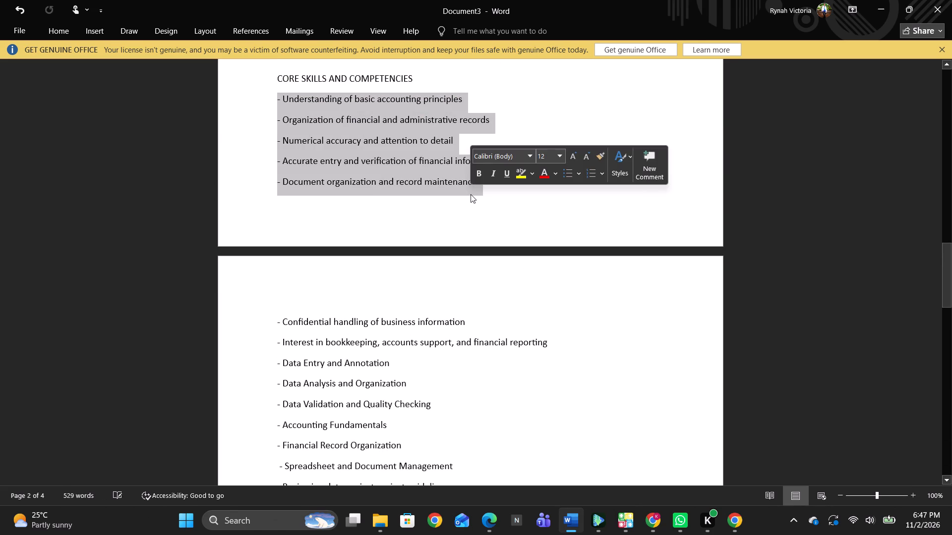
{"action": "left_click", "coordinate": [471, 194]}
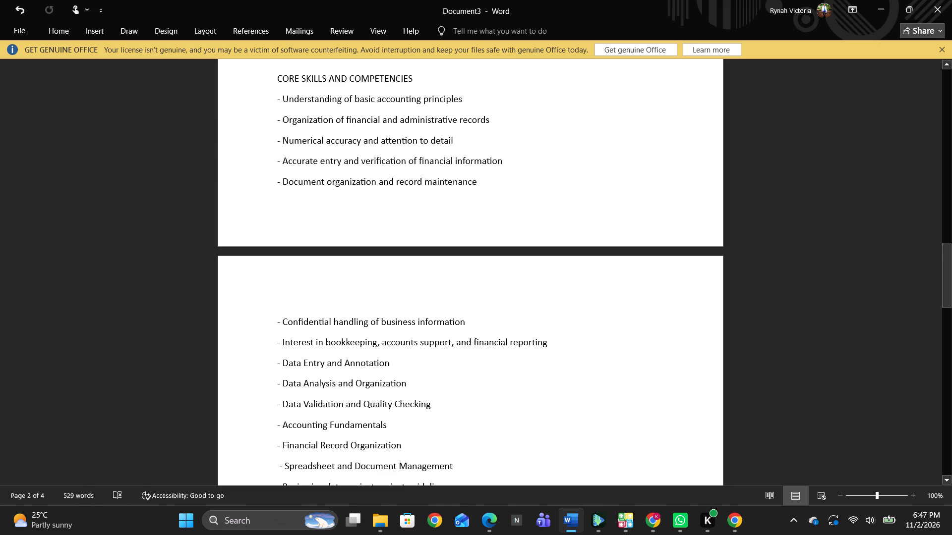
{"action": "left_click_drag", "start_coordinate": [274, 402], "coordinate": [371, 433]}
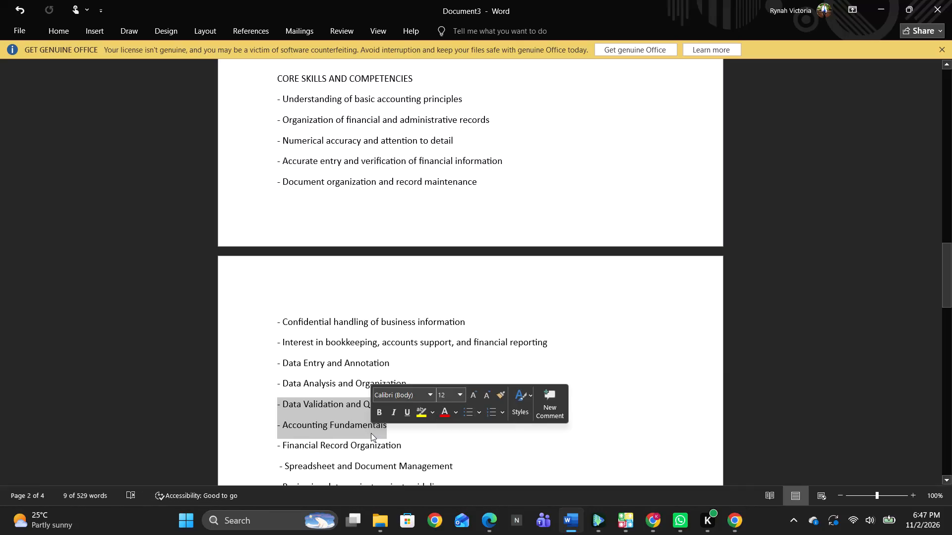
{"action": "key", "text": "BackSpace"}
{"action": "scroll", "coordinate": [330, 341], "scroll_direction": "up", "scroll_amount": 1}
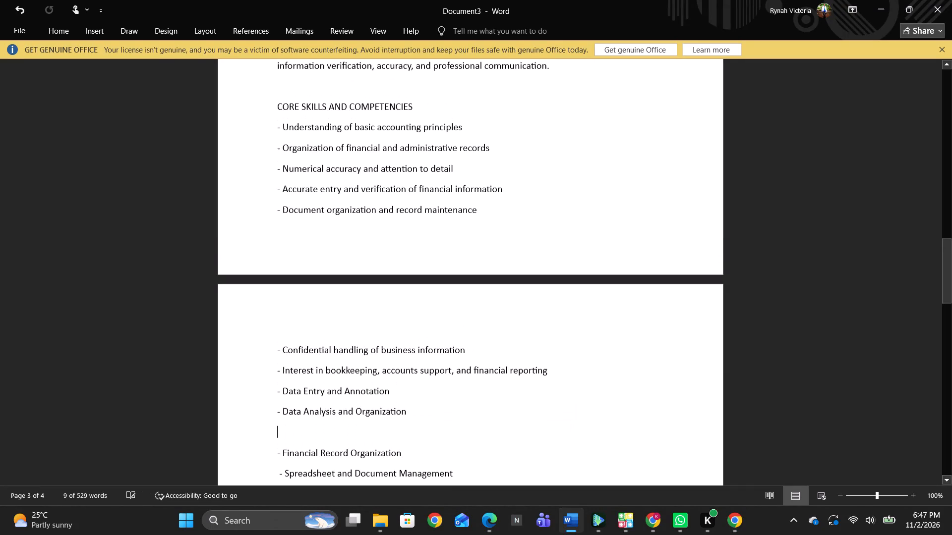
{"action": "key", "text": "Delete"}
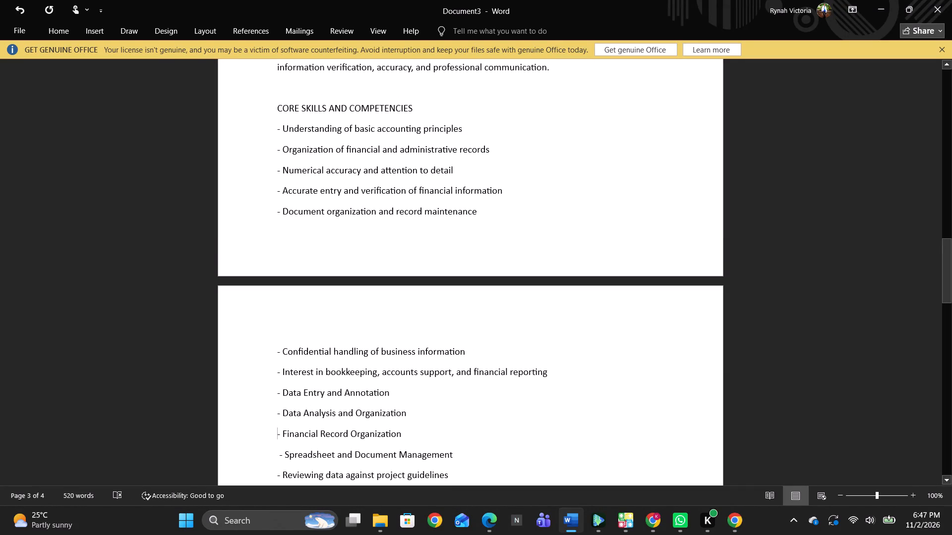
Delete the three skills bullets from "Organization of financial and administrative records" through "Accurate entry and verification of financial information".
{"action": "left_click_drag", "start_coordinate": [271, 149], "coordinate": [488, 195]}
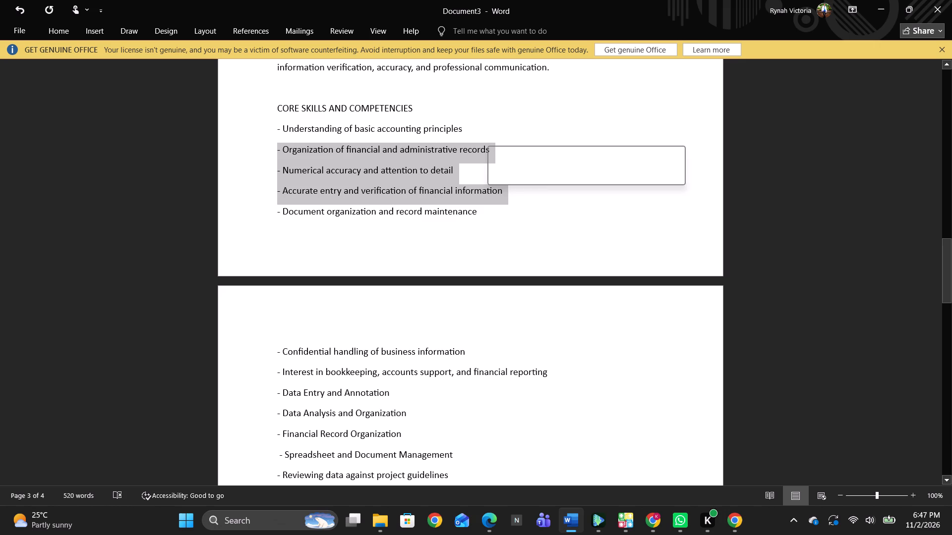
{"action": "key", "text": "BackSpace"}
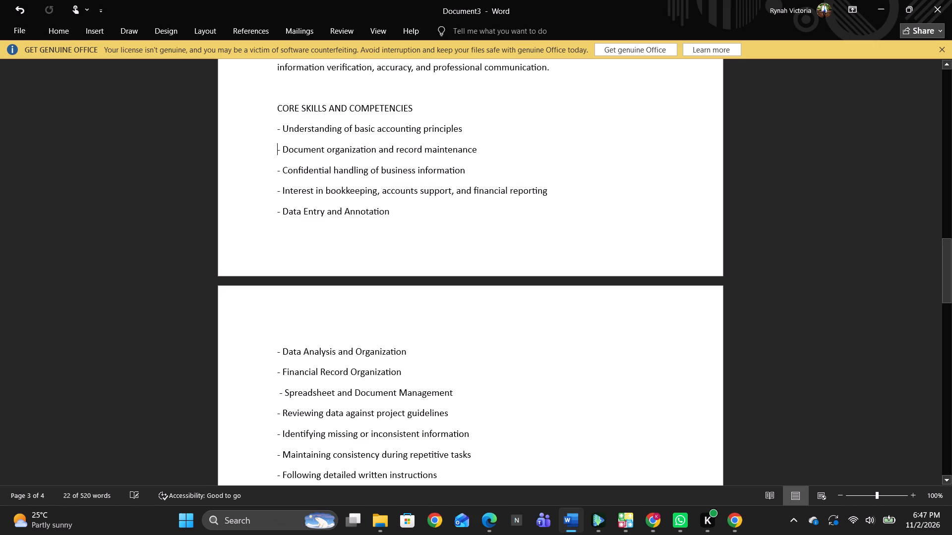
Delete the note starting "List specific annotation methods and tools" above the TECHNICAL SKILLS heading.
{"action": "scroll", "coordinate": [333, 254], "scroll_direction": "down", "scroll_amount": 7}
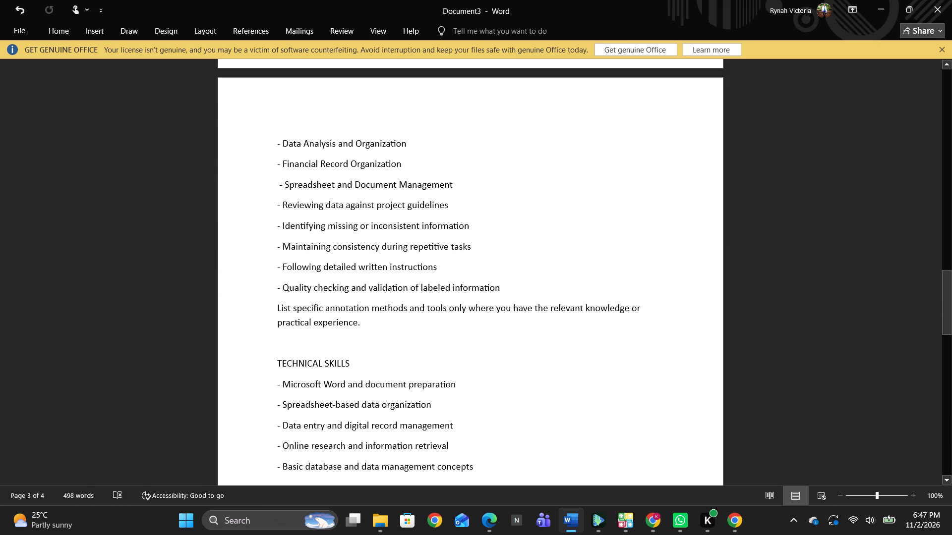
{"action": "left_click_drag", "start_coordinate": [360, 328], "coordinate": [275, 308]}
{"action": "key", "text": "BackSpace"}
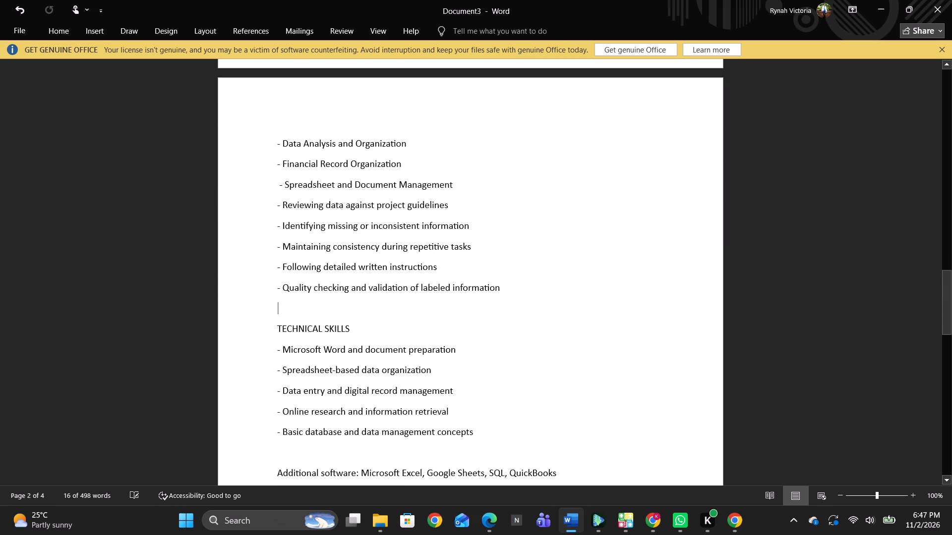
Delete the TECHNICAL SKILLS heading and its bullets, from "Microsoft Word and document preparation" through "Basic database and data management concepts".
{"action": "scroll", "coordinate": [327, 341], "scroll_direction": "down", "scroll_amount": 1}
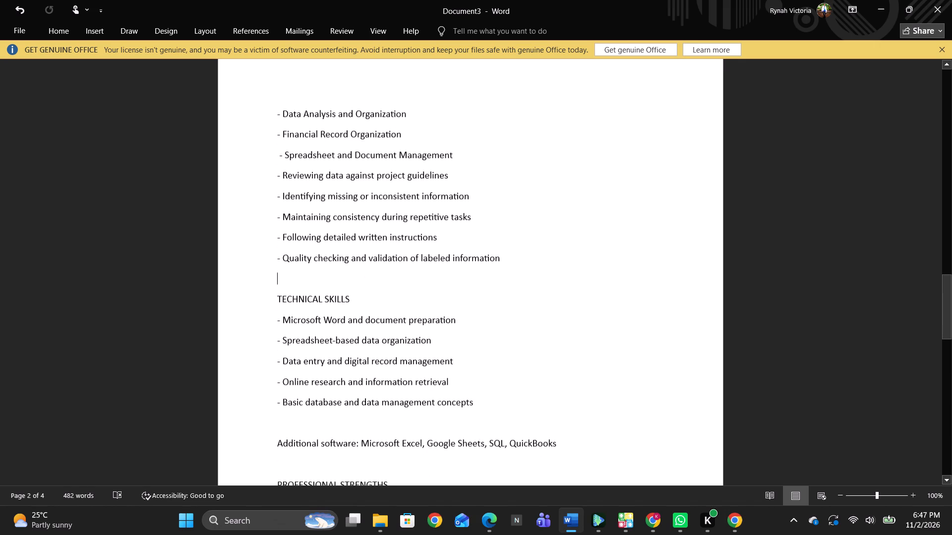
{"action": "left_click_drag", "start_coordinate": [279, 305], "coordinate": [393, 396]}
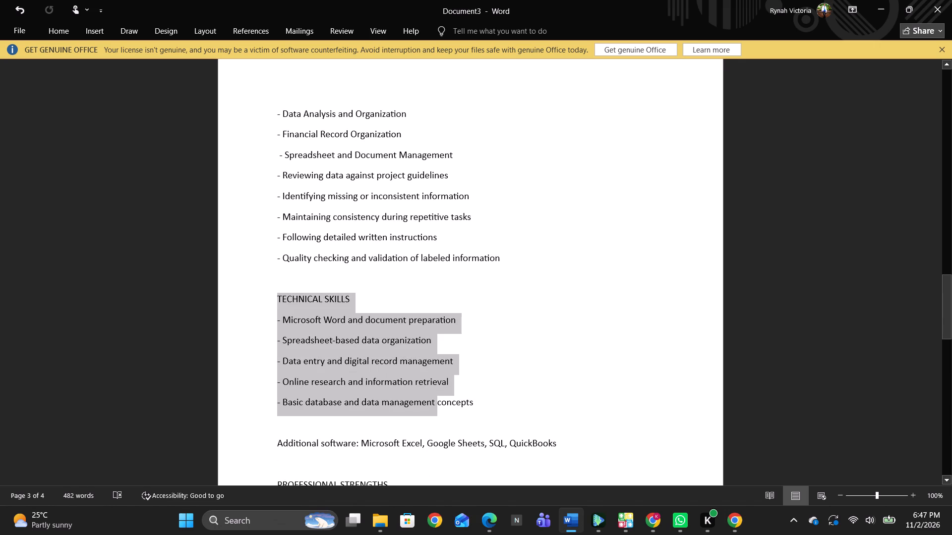
{"action": "left_click_drag", "start_coordinate": [393, 396], "coordinate": [460, 410]}
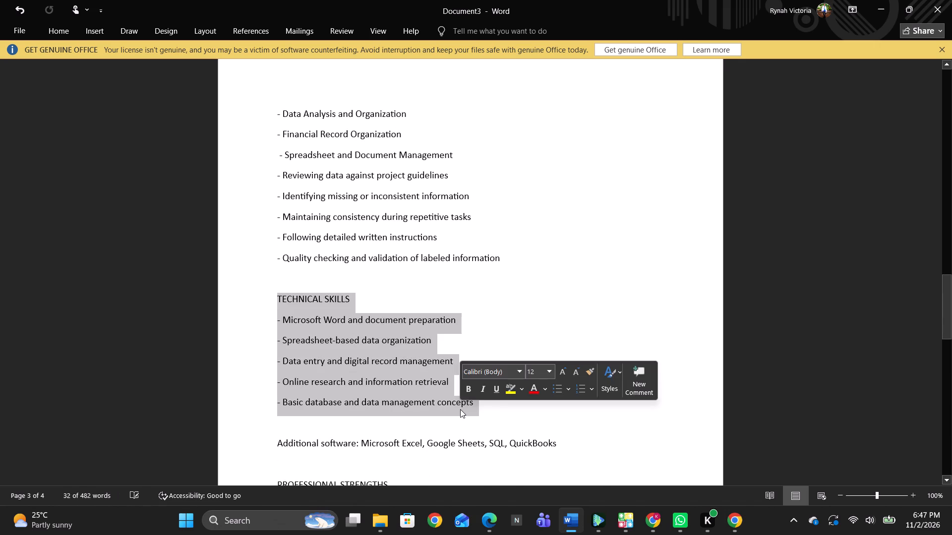
{"action": "key", "text": "BackSpace"}
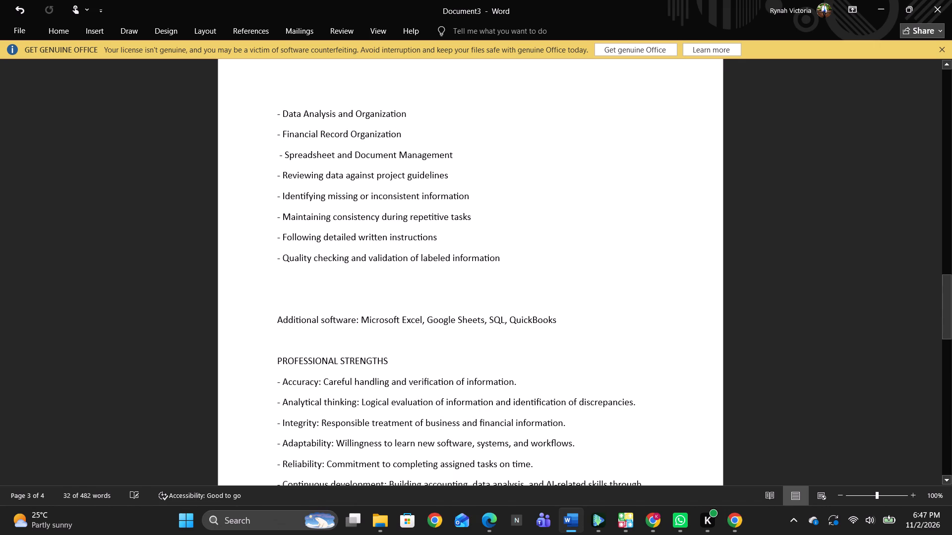
Delete the "Additional software" line below the skills bullets together with the extra empty lines around it.
{"action": "left_click_drag", "start_coordinate": [274, 311], "coordinate": [547, 342]}
{"action": "key", "text": "BackSpace"}
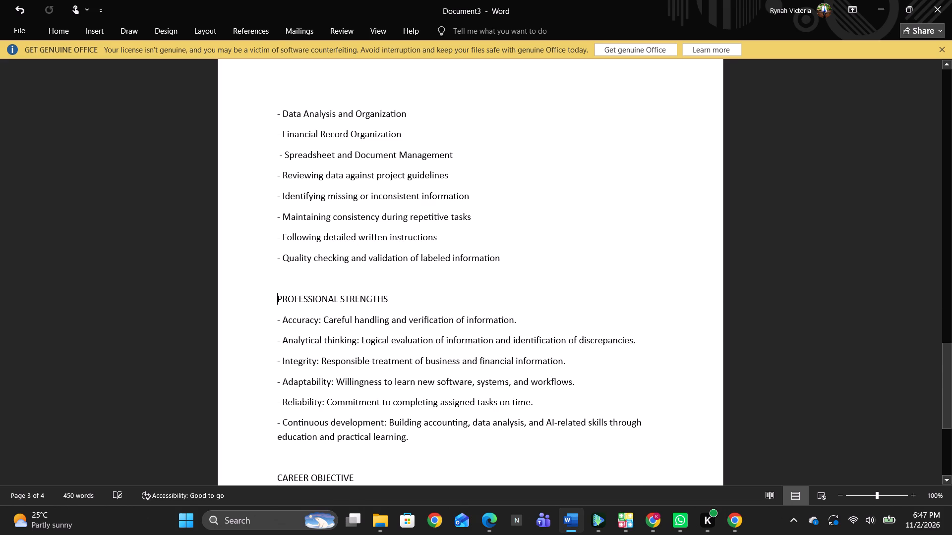
Delete the PROFESSIONAL STRENGTHS heading and all its bullets, leaving a single empty line above CAREER OBJECTIVE.
{"action": "scroll", "coordinate": [345, 350], "scroll_direction": "down", "scroll_amount": 5}
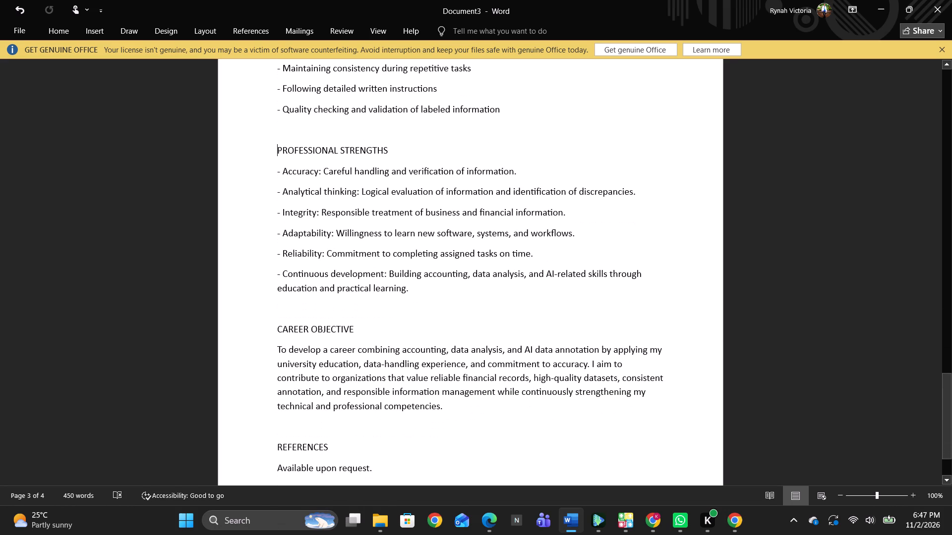
{"action": "left_click_drag", "start_coordinate": [271, 145], "coordinate": [572, 287]}
{"action": "key", "text": "BackSpace"}
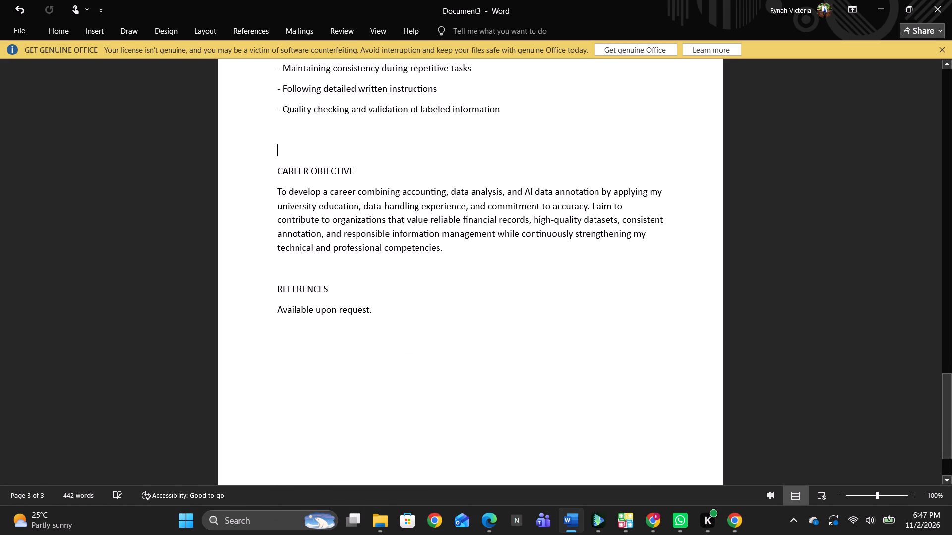
{"action": "left_click", "coordinate": [279, 160]}
{"action": "key", "text": "BackSpace"}
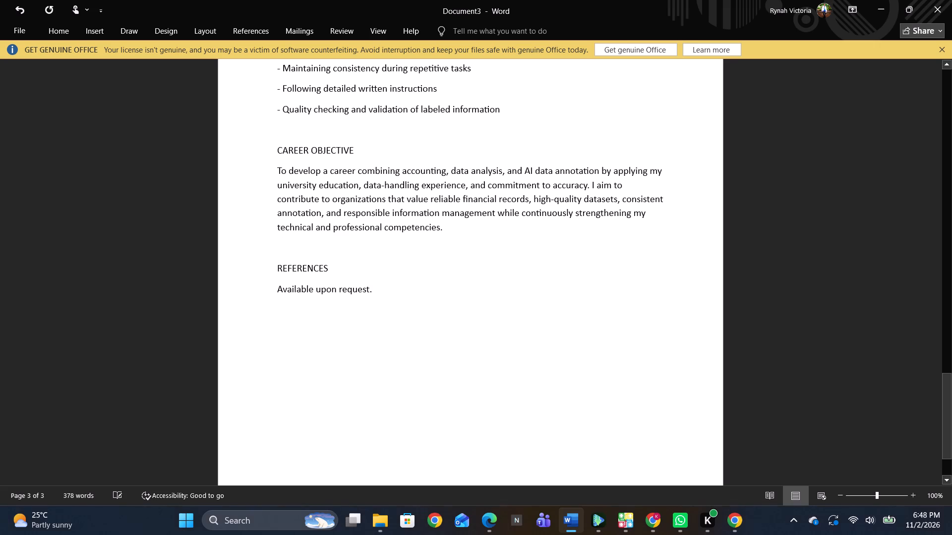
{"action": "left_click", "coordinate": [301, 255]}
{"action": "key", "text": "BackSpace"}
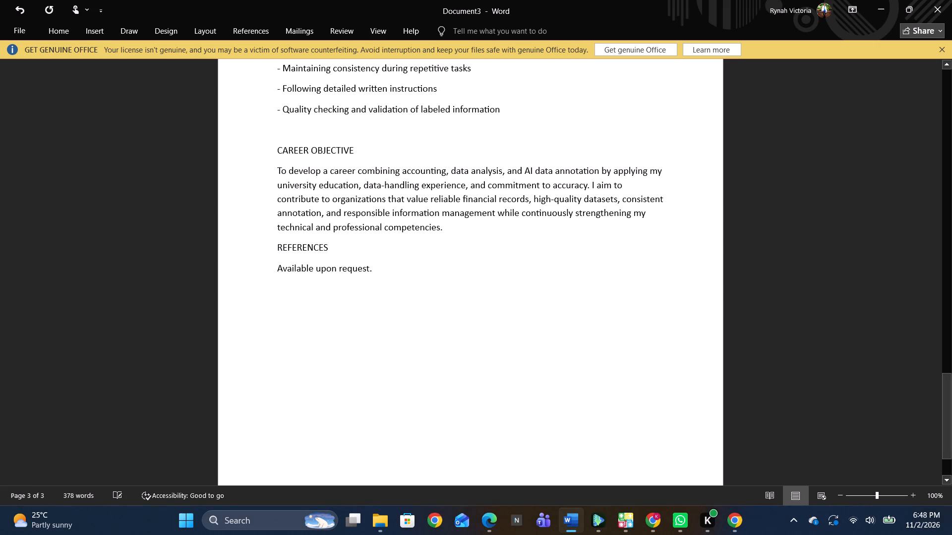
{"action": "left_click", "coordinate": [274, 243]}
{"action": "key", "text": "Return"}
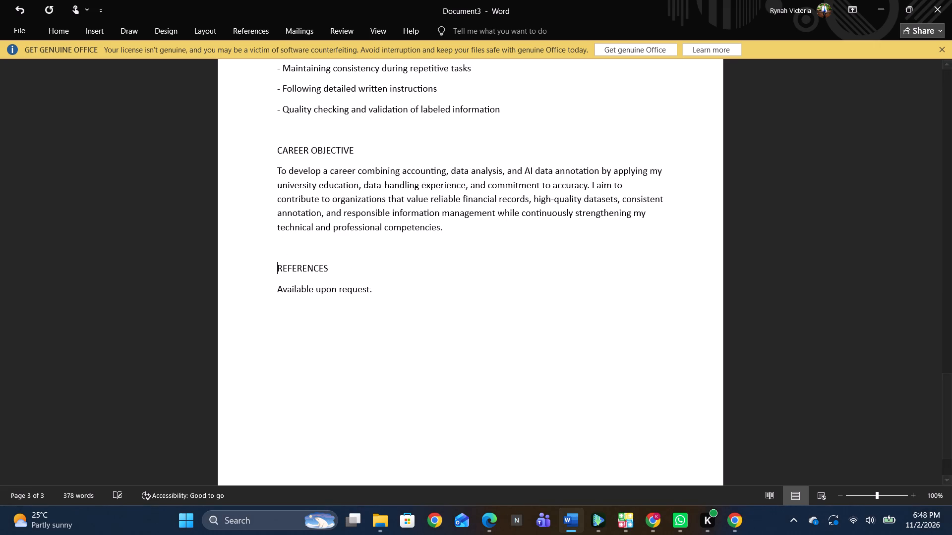
Make the REFERENCES and CAREER OBJECTIVE headings bold.
{"action": "left_click_drag", "start_coordinate": [333, 271], "coordinate": [270, 276]}
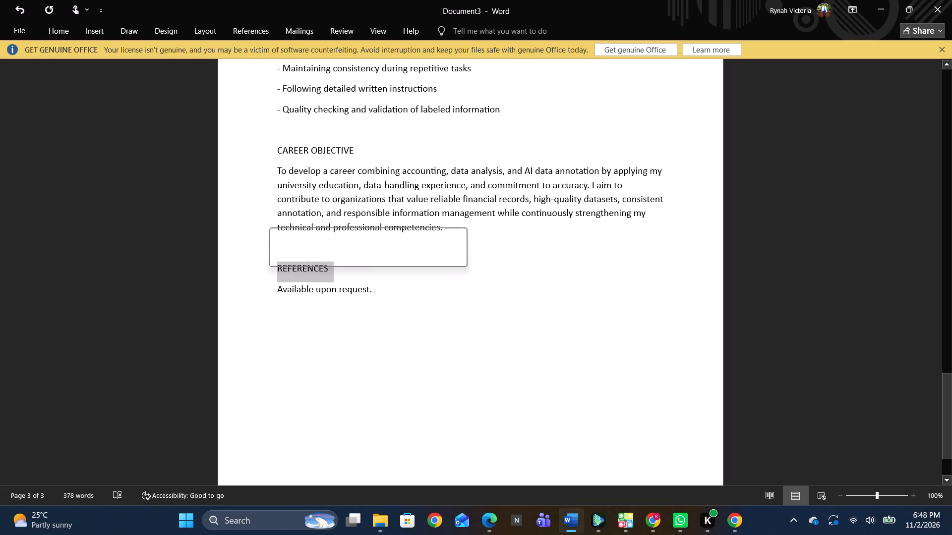
{"action": "left_click", "coordinate": [283, 255]}
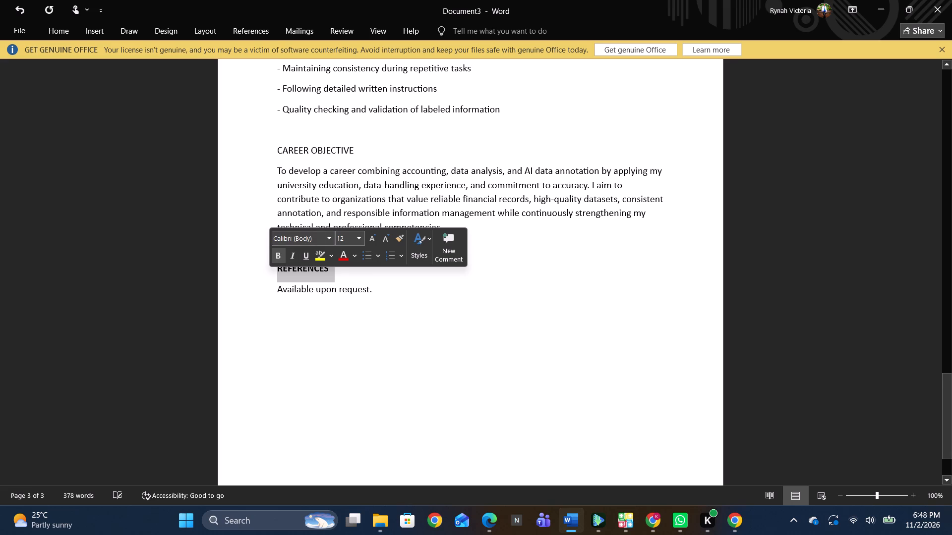
{"action": "left_click_drag", "start_coordinate": [351, 148], "coordinate": [280, 153]}
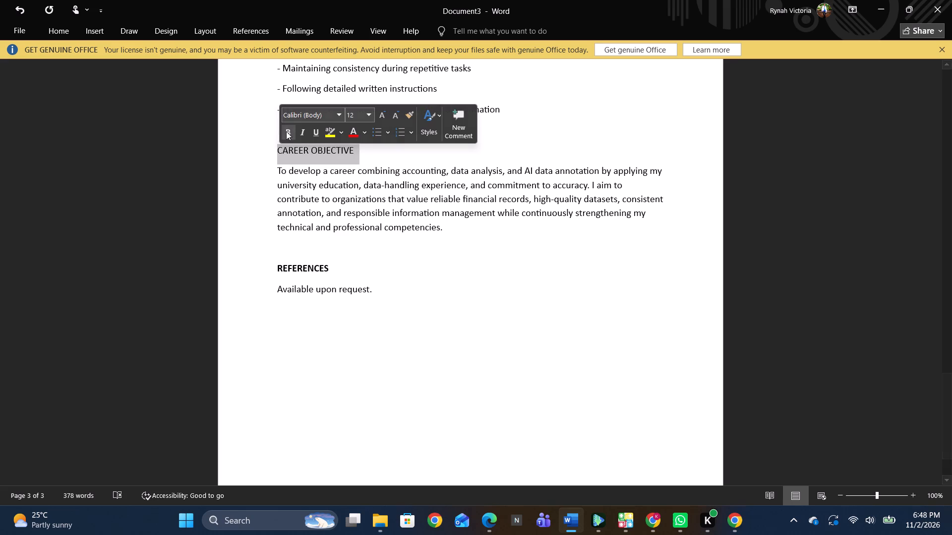
{"action": "left_click", "coordinate": [286, 131]}
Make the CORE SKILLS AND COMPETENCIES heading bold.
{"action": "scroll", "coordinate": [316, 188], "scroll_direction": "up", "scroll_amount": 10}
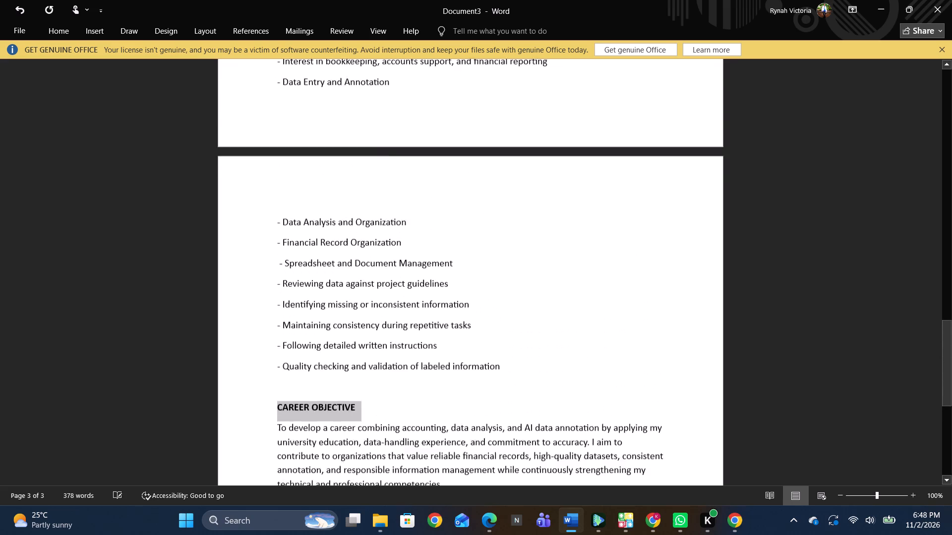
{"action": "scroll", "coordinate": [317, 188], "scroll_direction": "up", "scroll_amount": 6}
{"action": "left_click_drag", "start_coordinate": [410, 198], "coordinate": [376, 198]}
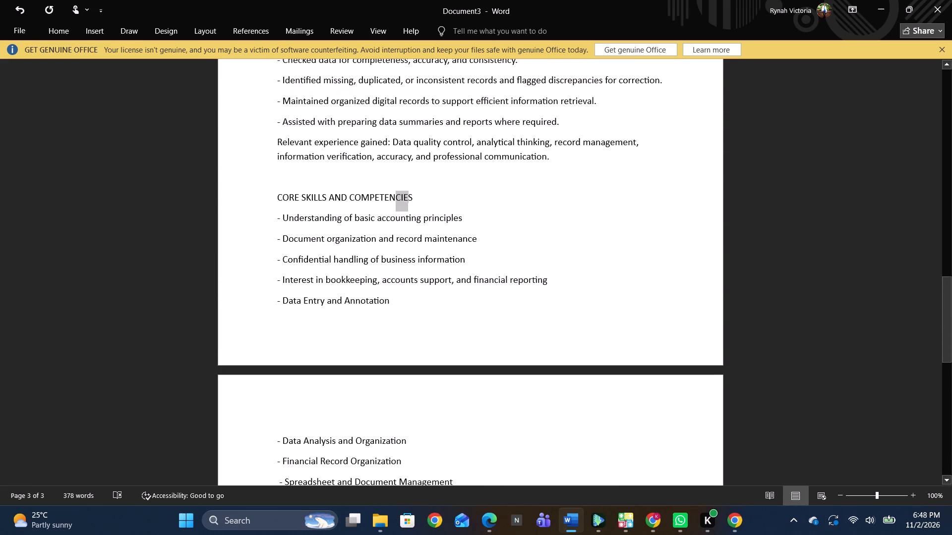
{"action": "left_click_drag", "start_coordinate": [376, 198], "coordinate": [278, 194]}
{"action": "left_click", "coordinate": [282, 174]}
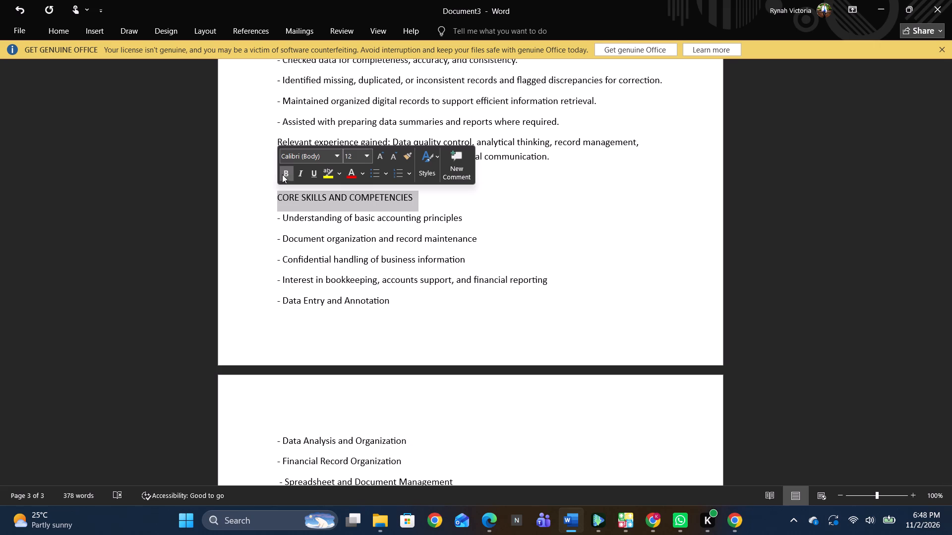
Look through the whole CV, from the references back up to the personal details, to check its layout and headings.
{"action": "scroll", "coordinate": [331, 219], "scroll_direction": "up", "scroll_amount": 5}
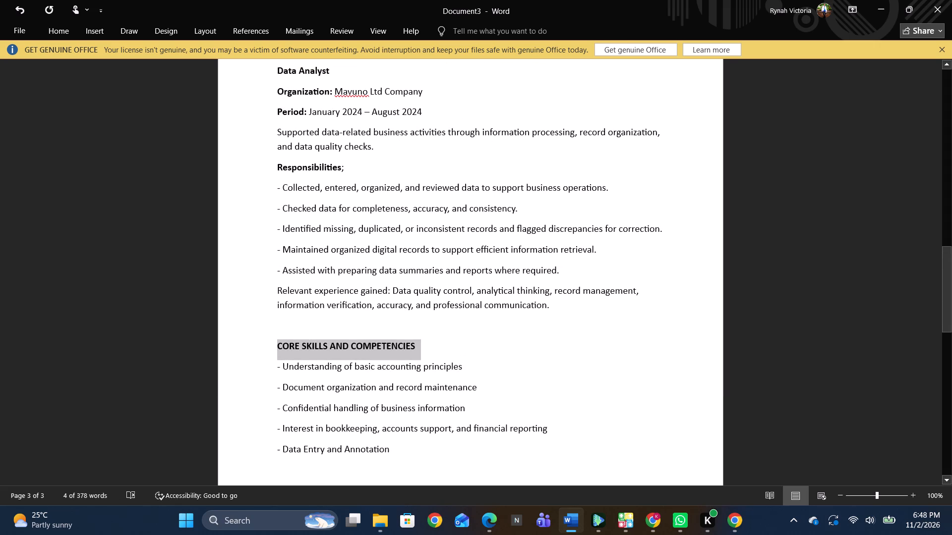
{"action": "scroll", "coordinate": [347, 314], "scroll_direction": "down", "scroll_amount": 18}
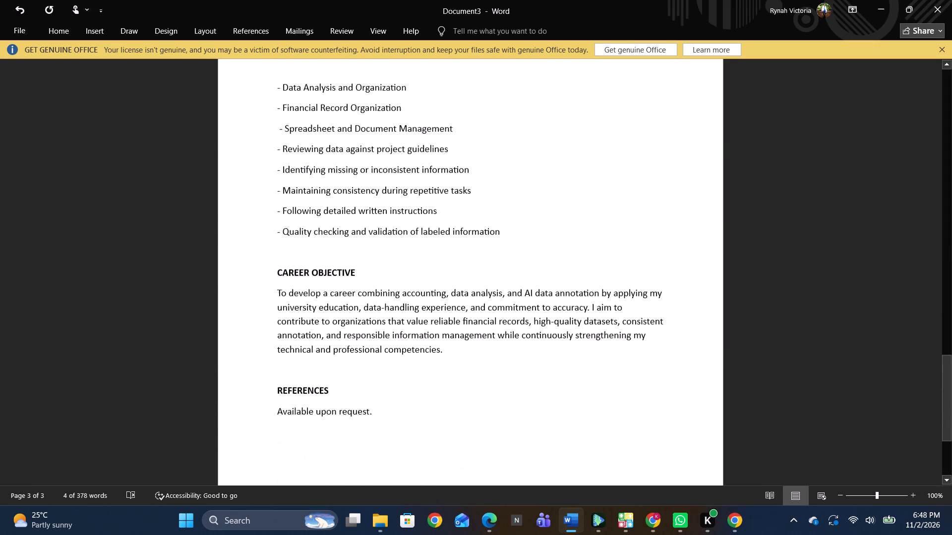
{"action": "scroll", "coordinate": [351, 316], "scroll_direction": "up", "scroll_amount": 7}
{"action": "scroll", "coordinate": [347, 302], "scroll_direction": "up", "scroll_amount": 20}
{"action": "scroll", "coordinate": [347, 302], "scroll_direction": "up", "scroll_amount": 2}
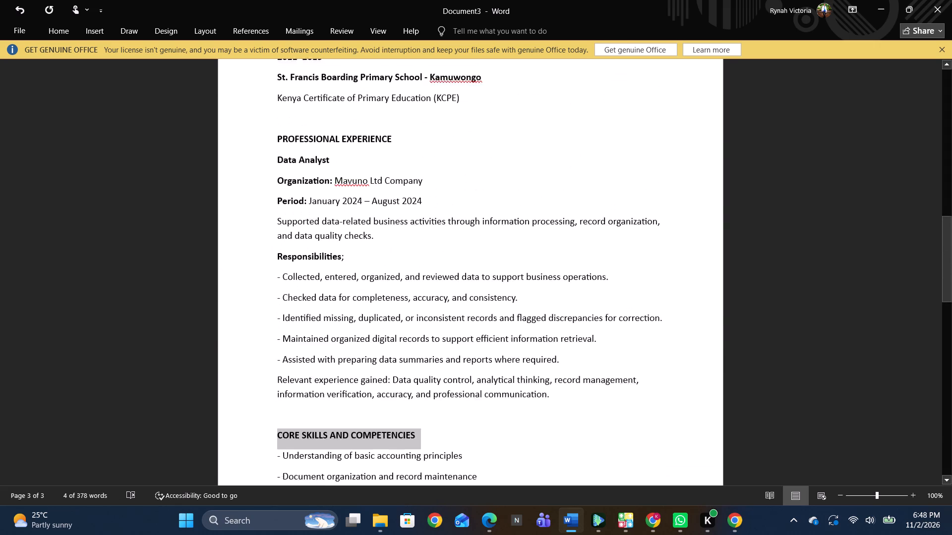
{"action": "scroll", "coordinate": [346, 300], "scroll_direction": "up", "scroll_amount": 14}
{"action": "scroll", "coordinate": [345, 297], "scroll_direction": "up", "scroll_amount": 11}
{"action": "scroll", "coordinate": [337, 291], "scroll_direction": "down", "scroll_amount": 2}
{"action": "scroll", "coordinate": [337, 291], "scroll_direction": "up", "scroll_amount": 10}
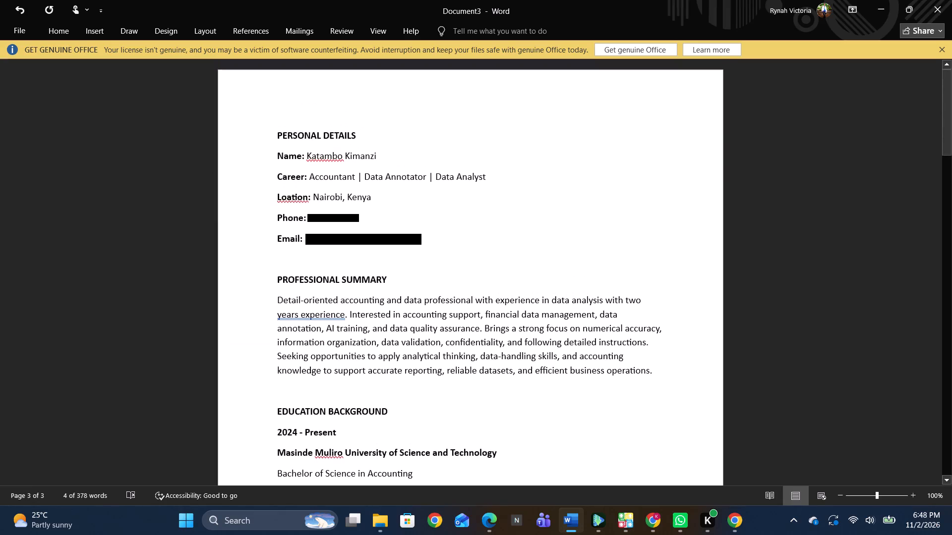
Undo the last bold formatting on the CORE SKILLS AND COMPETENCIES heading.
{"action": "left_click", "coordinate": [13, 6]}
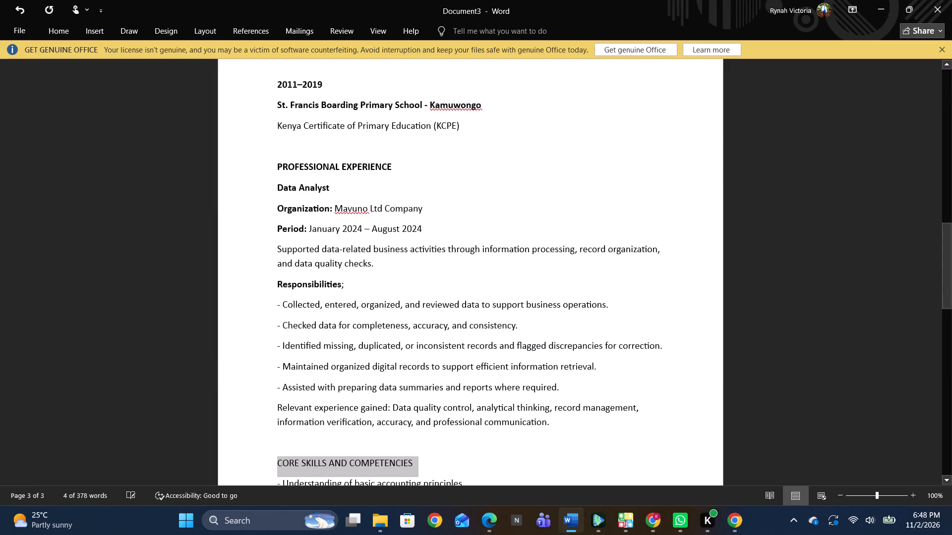
Dismiss the Office licence notice above the document.
{"action": "left_click", "coordinate": [940, 45]}
Apply bold to the CORE SKILLS AND COMPETENCIES heading again and clear the selection.
{"action": "scroll", "coordinate": [524, 301], "scroll_direction": "down", "scroll_amount": 1}
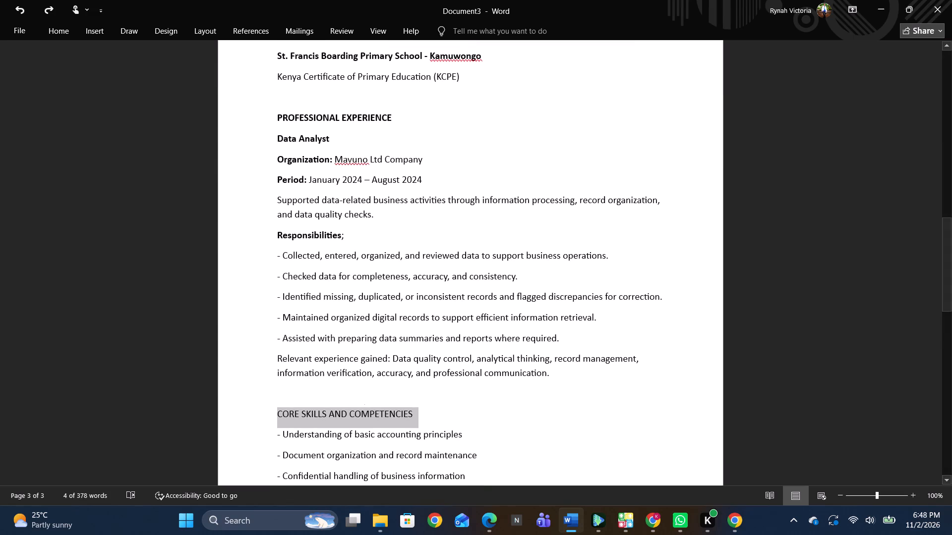
{"action": "right_click", "coordinate": [369, 417]}
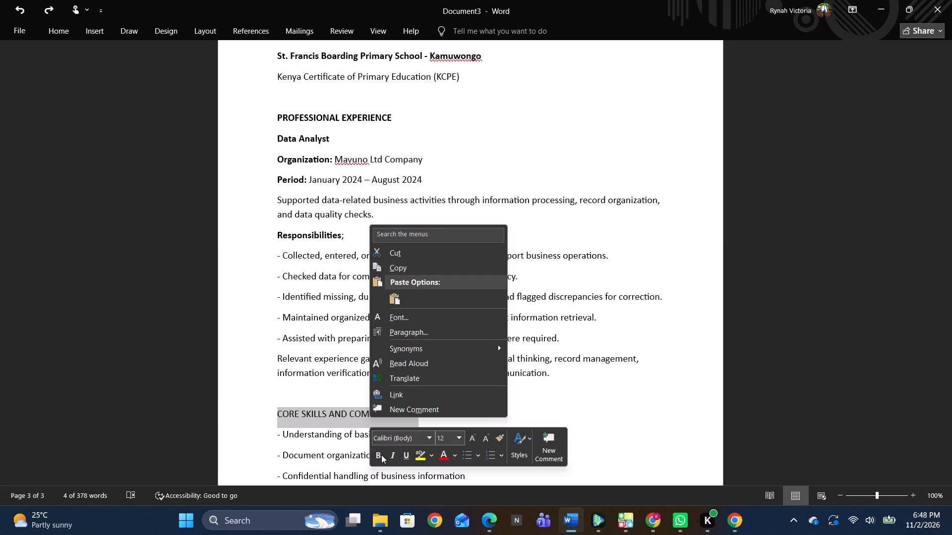
{"action": "left_click", "coordinate": [381, 455]}
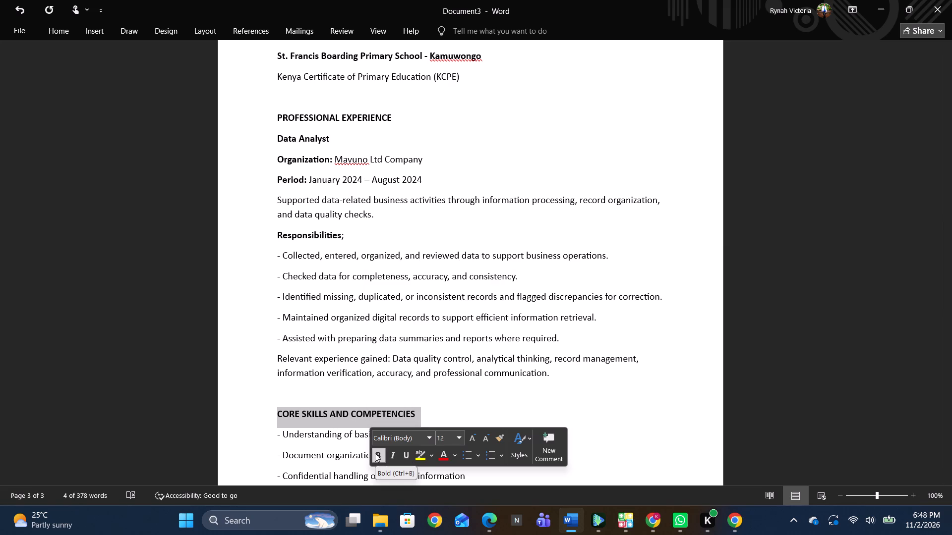
{"action": "left_click", "coordinate": [470, 404]}
Begin saving the finished CV as a new file in this PC's Dokumente folder.
{"action": "scroll", "coordinate": [470, 403], "scroll_direction": "down", "scroll_amount": 4}
{"action": "scroll", "coordinate": [415, 388], "scroll_direction": "down", "scroll_amount": 3}
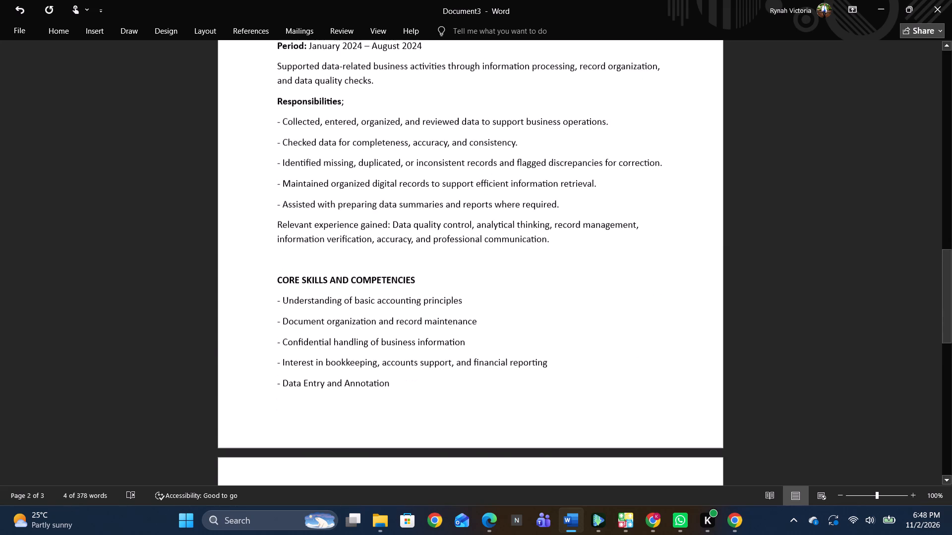
{"action": "scroll", "coordinate": [415, 388], "scroll_direction": "down", "scroll_amount": 15}
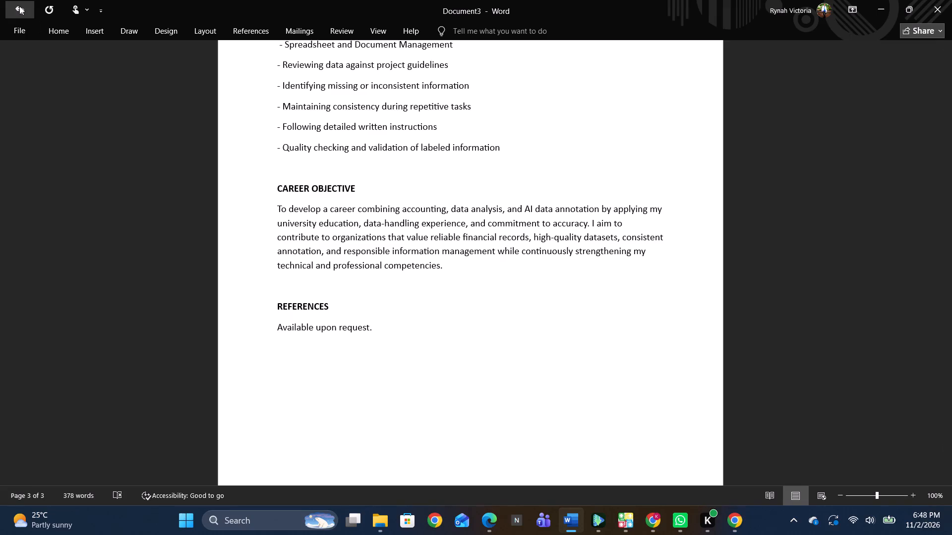
{"action": "left_click", "coordinate": [25, 31]}
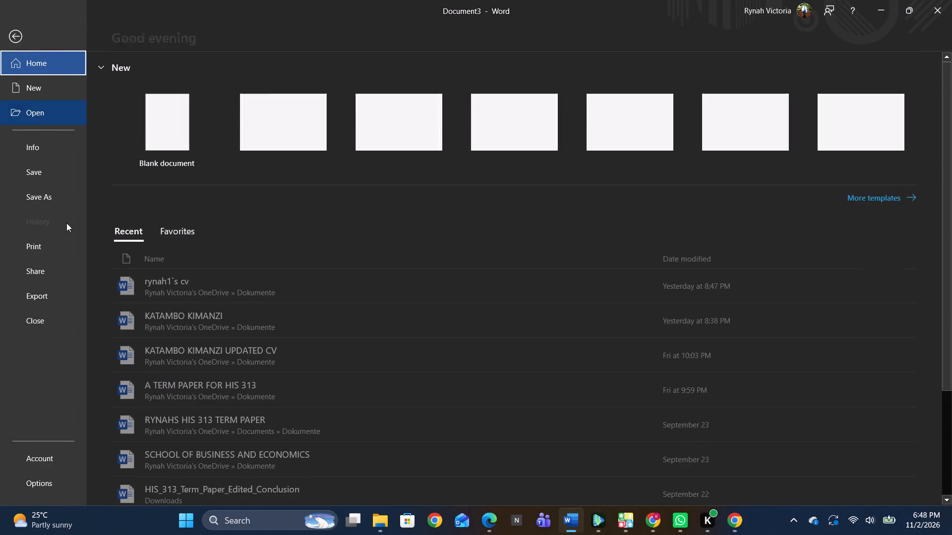
{"action": "left_click", "coordinate": [47, 200]}
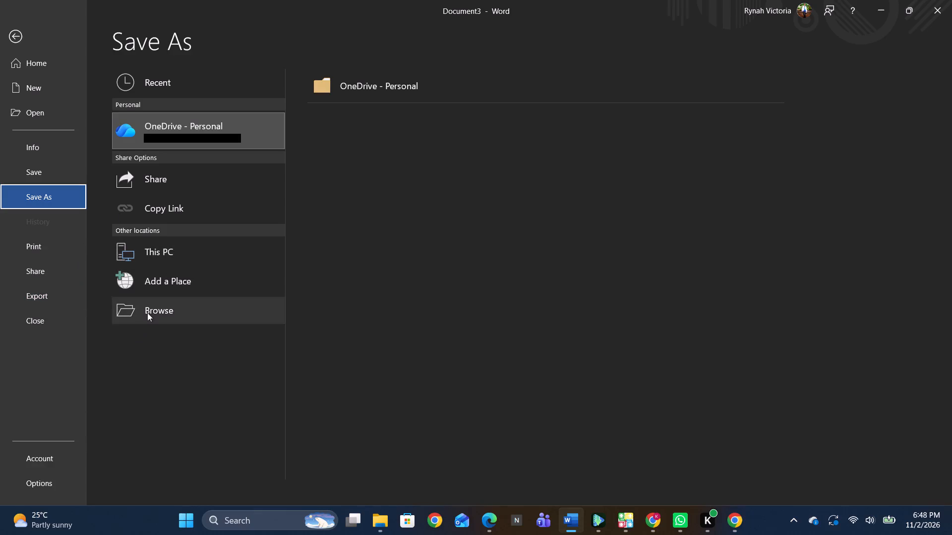
{"action": "left_click", "coordinate": [159, 246]}
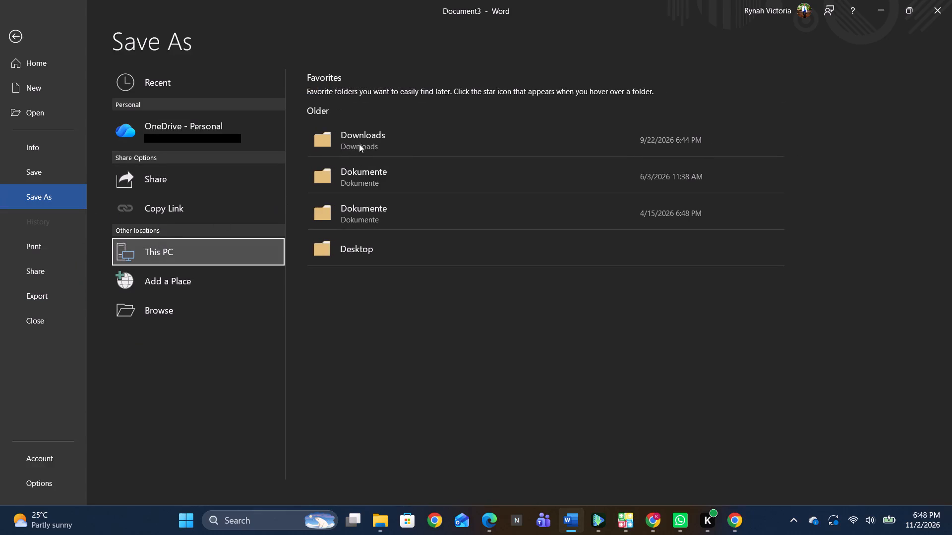
{"action": "left_click", "coordinate": [385, 209]}
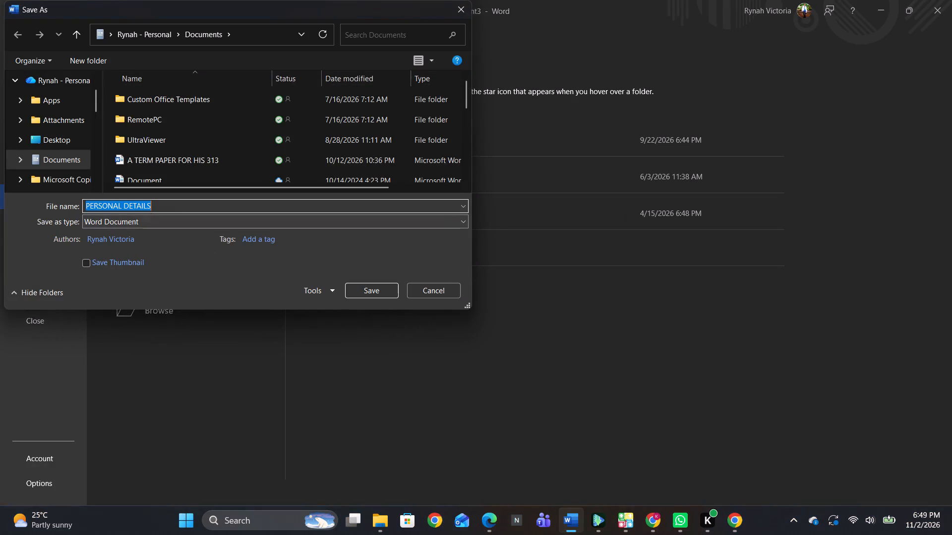
Save the CV as a PDF in Documents, named with the owner's name followed by "updated cv 1", and close the opened preview.
{"action": "left_click_drag", "start_coordinate": [176, 203], "coordinate": [94, 211]}
{"action": "left_click", "coordinate": [94, 211]}
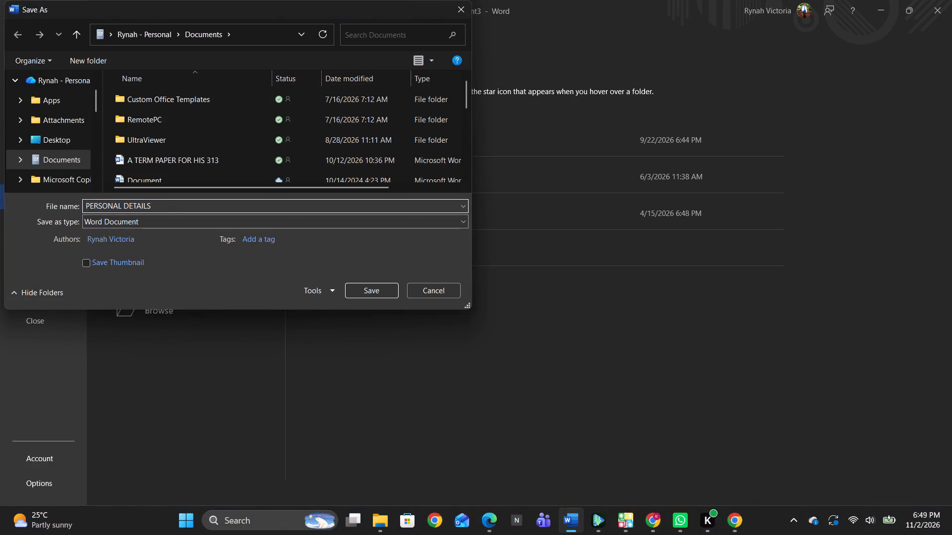
{"action": "left_click_drag", "start_coordinate": [191, 208], "coordinate": [82, 208]}
{"action": "key", "text": "BackSpace"}
{"action": "left_click", "coordinate": [464, 221]}
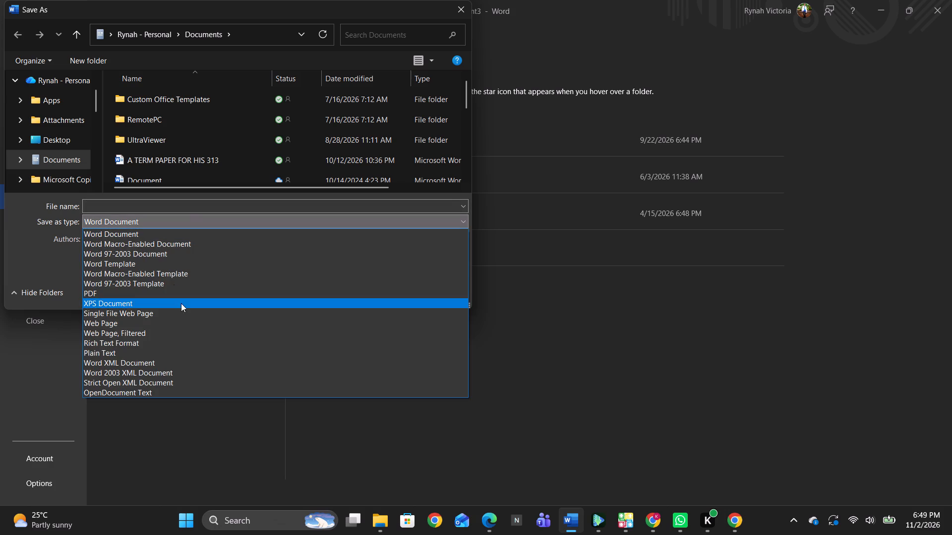
{"action": "left_click", "coordinate": [154, 298]}
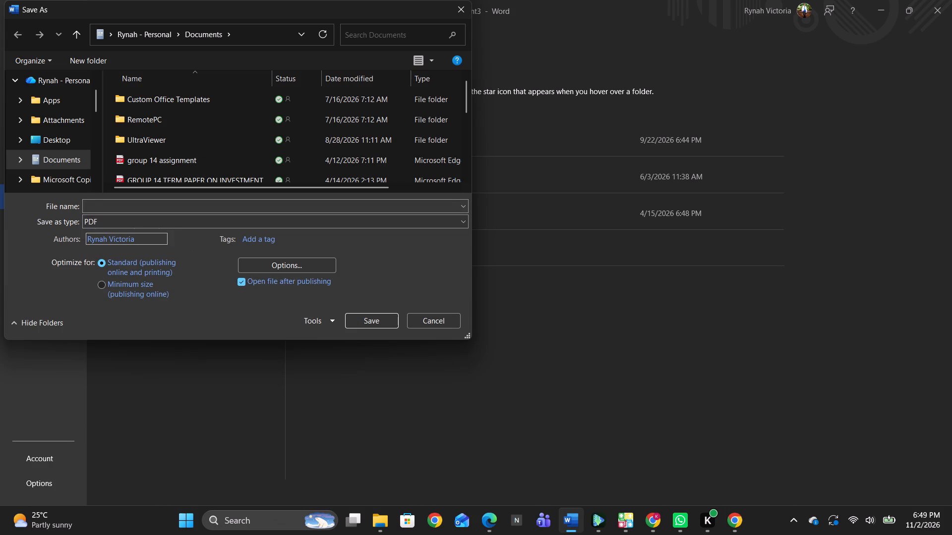
{"action": "left_click", "coordinate": [129, 211]}
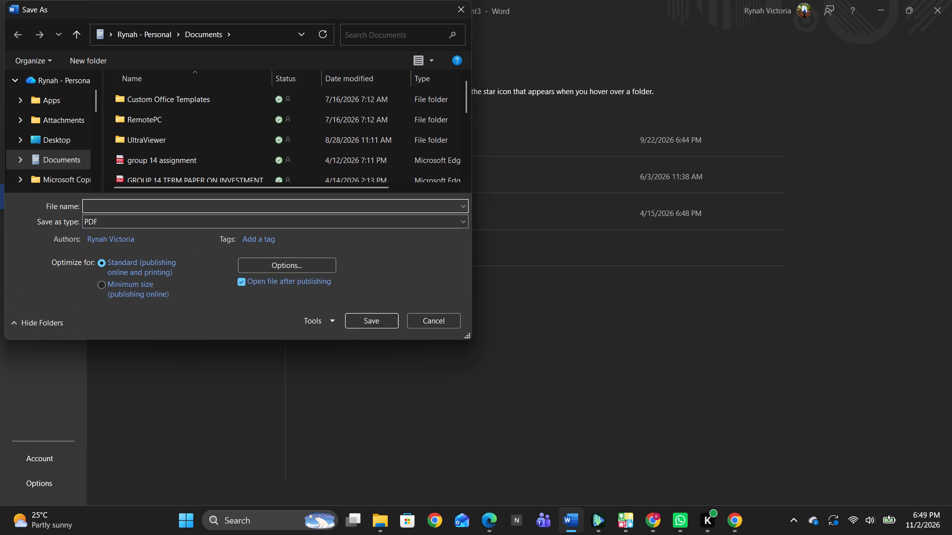
{"action": "key", "text": "k"}
{"action": "key", "text": "i"}
{"action": "key", "text": "m"}
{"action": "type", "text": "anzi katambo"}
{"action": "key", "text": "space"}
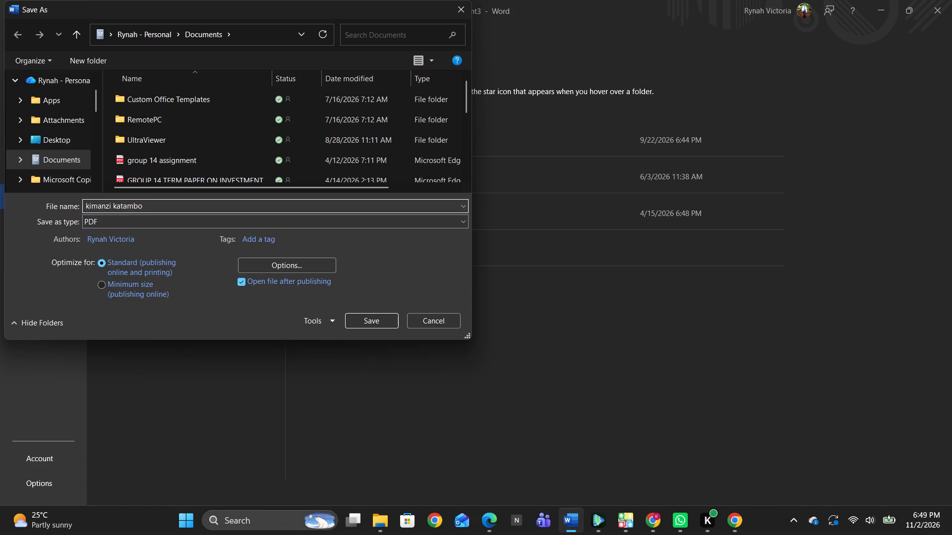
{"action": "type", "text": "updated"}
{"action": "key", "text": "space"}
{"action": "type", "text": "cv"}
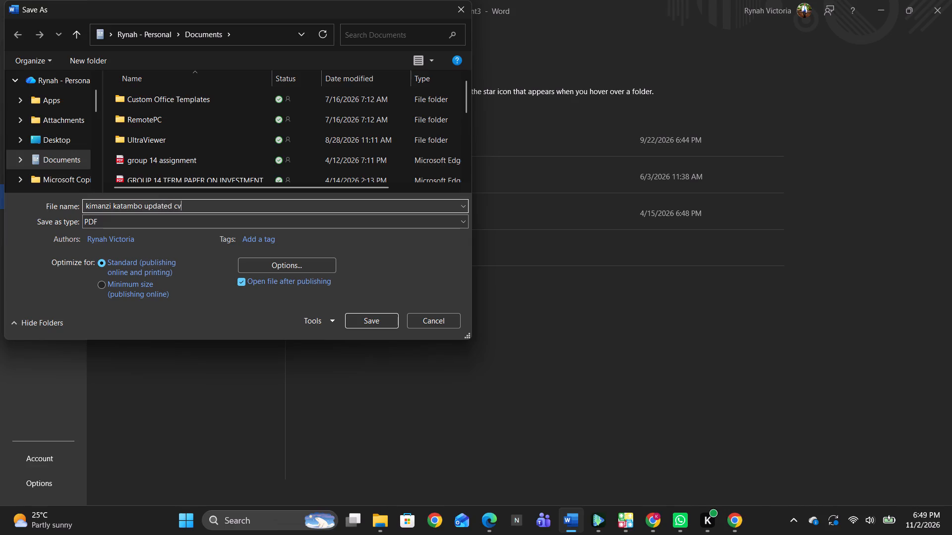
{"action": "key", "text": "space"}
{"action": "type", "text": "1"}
{"action": "left_click", "coordinate": [381, 323]}
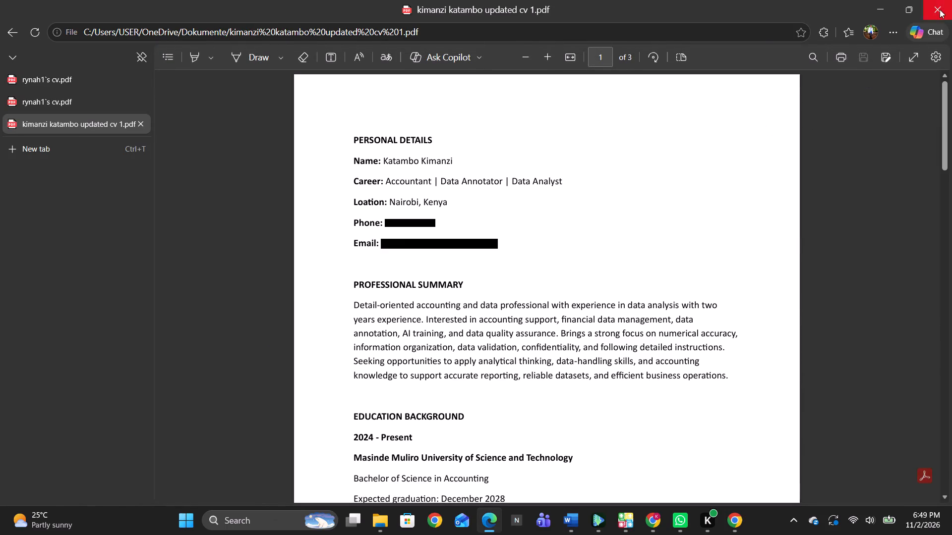
{"action": "left_click", "coordinate": [941, 0]}
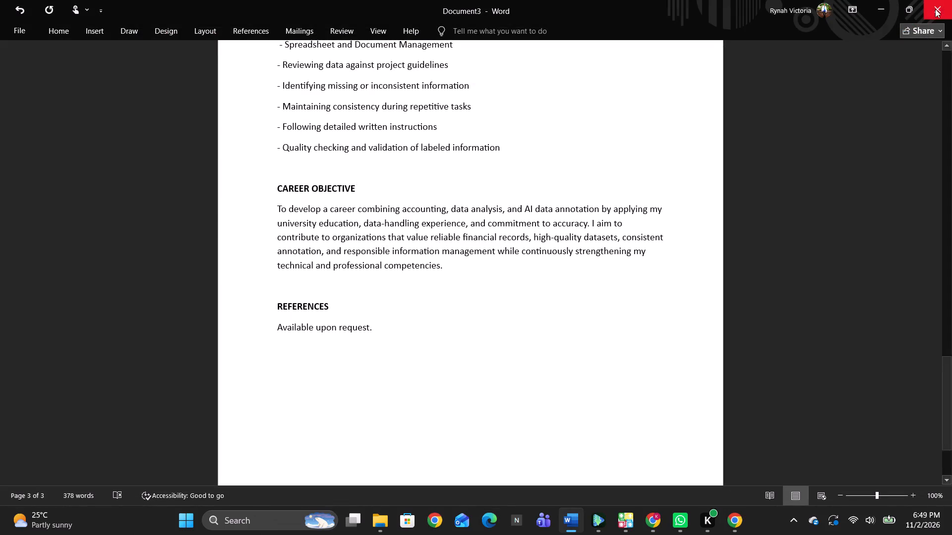
Close the Word document, saving it as "kimkat cv" in the OneDrive Dokumente folder.
{"action": "left_click", "coordinate": [932, 10]}
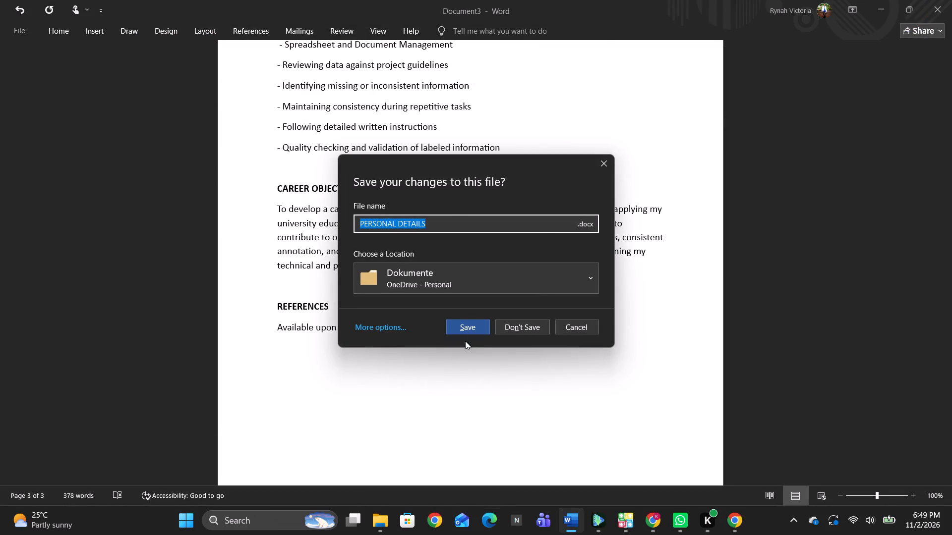
{"action": "left_click_drag", "start_coordinate": [565, 222], "coordinate": [565, 222]}
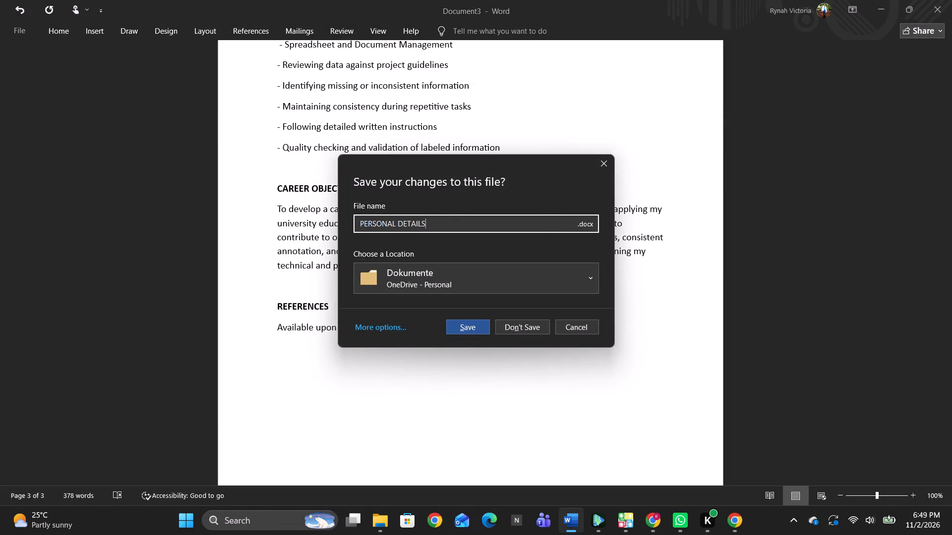
{"action": "left_click_drag", "start_coordinate": [565, 222], "coordinate": [357, 224]}
{"action": "key", "text": "BackSpace"}
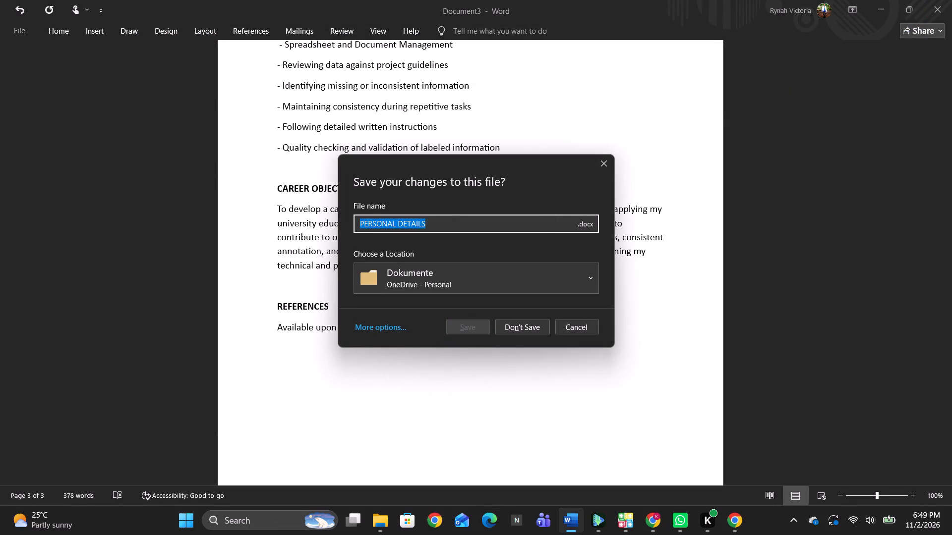
{"action": "type", "text": "ki"}
{"action": "type", "text": "mkat"}
{"action": "key", "text": "space"}
{"action": "type", "text": "cv"}
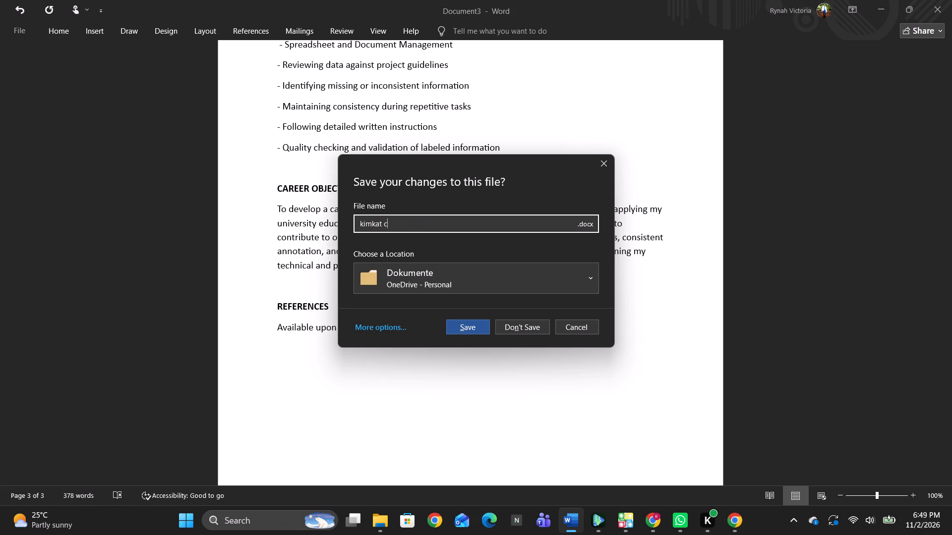
{"action": "left_click", "coordinate": [477, 327]}
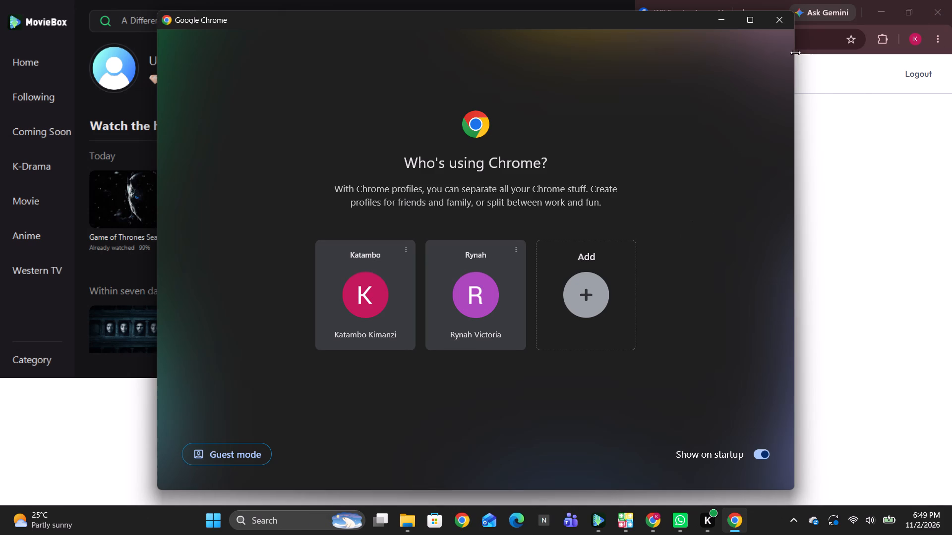
Close the Chrome profile chooser and minimise MovieBox to return to the micro1 resume upload page.
{"action": "left_click", "coordinate": [773, 23]}
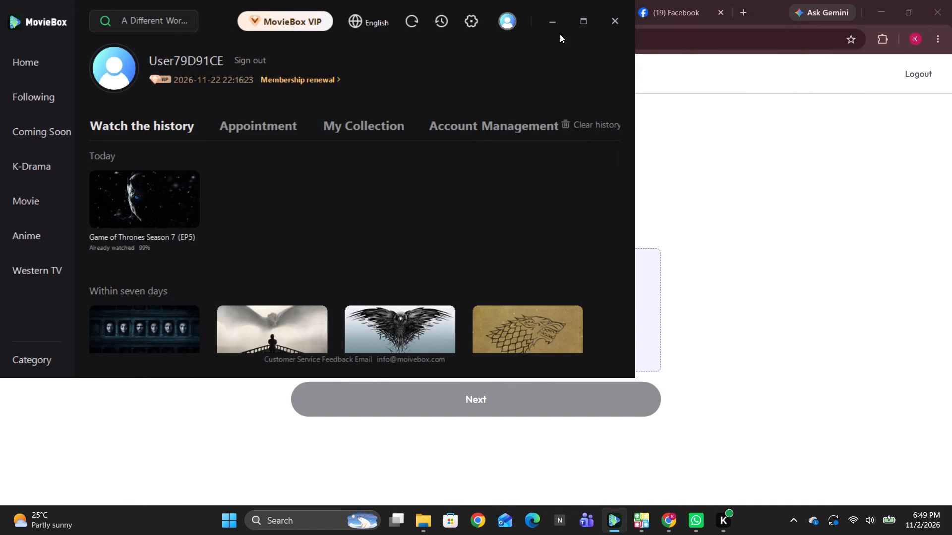
{"action": "left_click", "coordinate": [546, 20]}
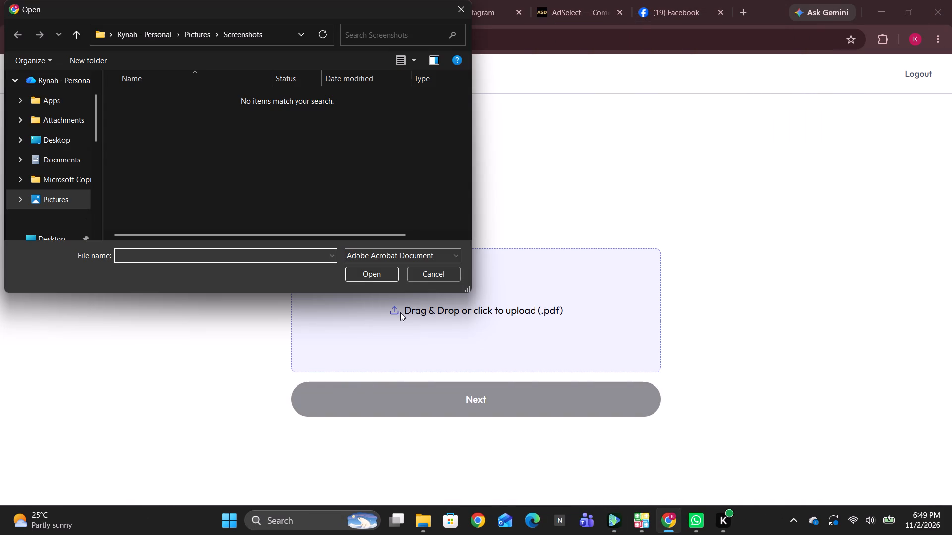
Show all file types in the resume file chooser and open the Documents folder.
{"action": "left_click", "coordinate": [507, 313]}
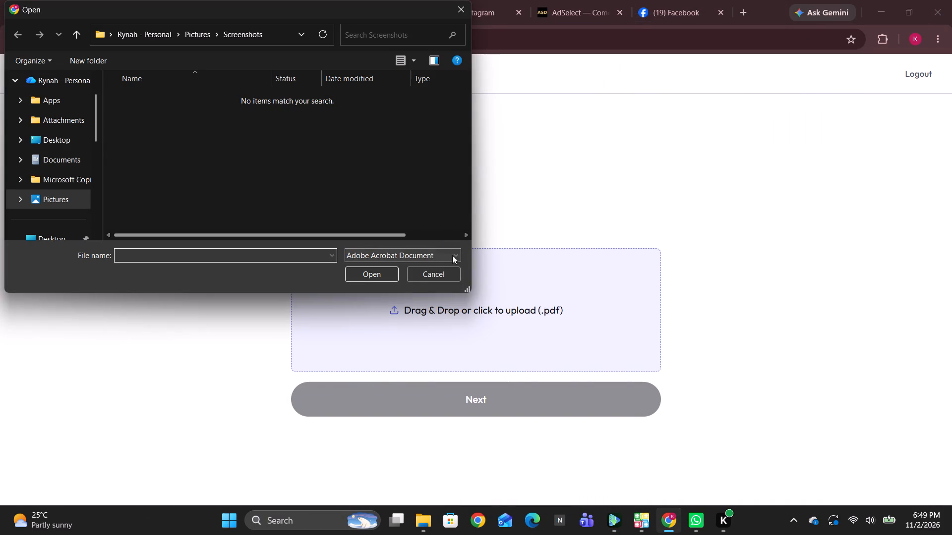
{"action": "left_click", "coordinate": [453, 251]}
{"action": "left_click", "coordinate": [385, 280]}
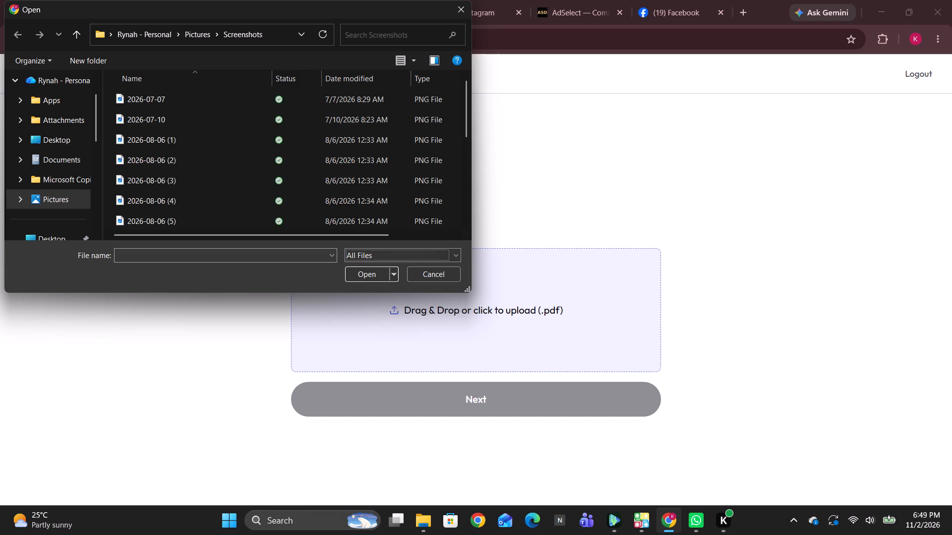
{"action": "left_click", "coordinate": [58, 157]}
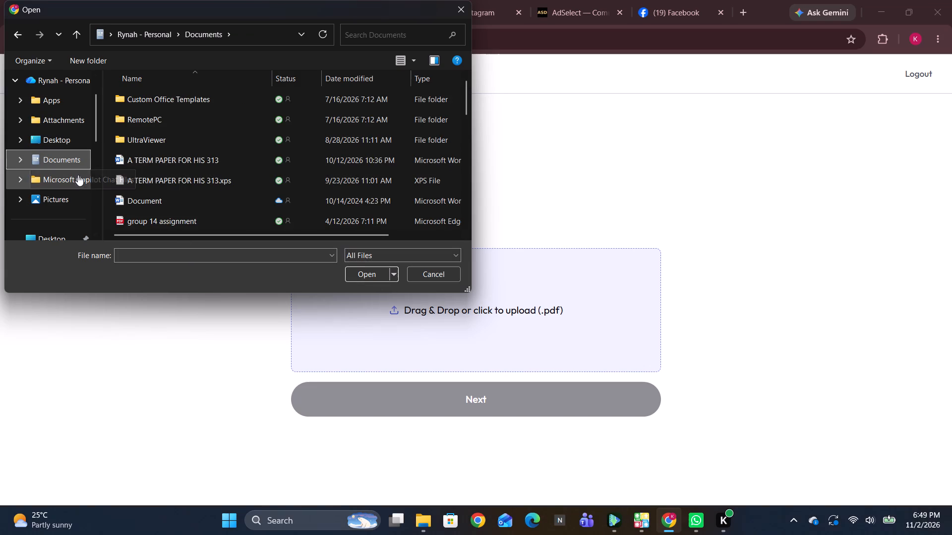
Find the "updated cv 1" PDF in the Documents folder, upload it as the resume and submit it.
{"action": "scroll", "coordinate": [180, 174], "scroll_direction": "down", "scroll_amount": 1}
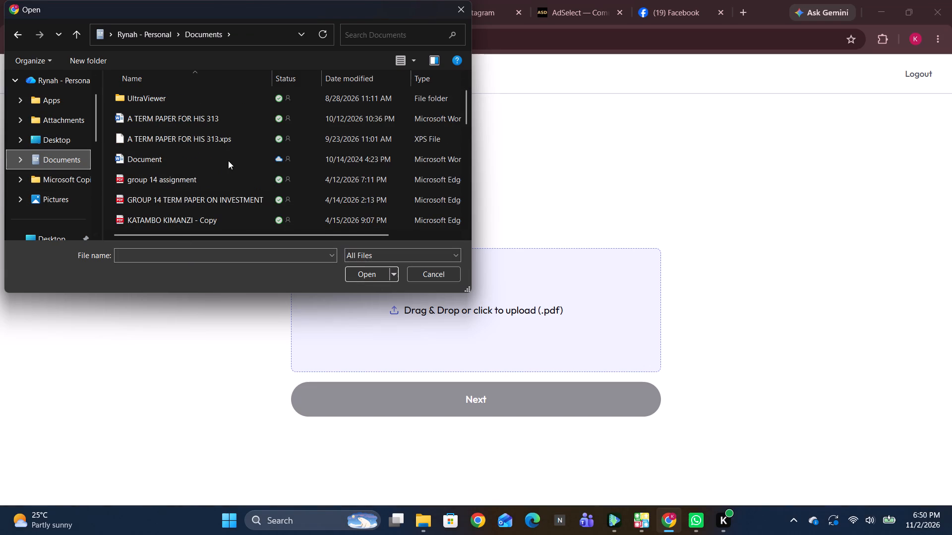
{"action": "scroll", "coordinate": [228, 161], "scroll_direction": "down", "scroll_amount": 1}
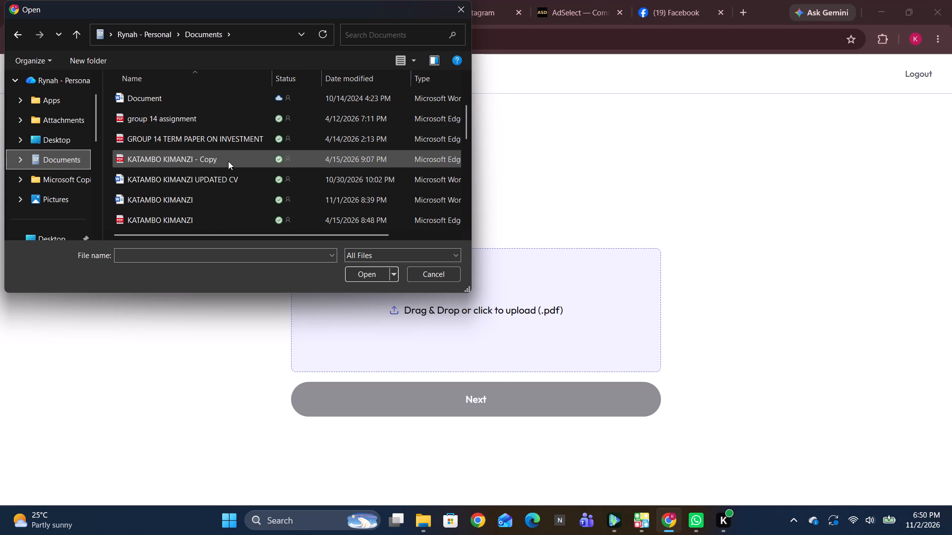
{"action": "scroll", "coordinate": [200, 201], "scroll_direction": "down", "scroll_amount": 3}
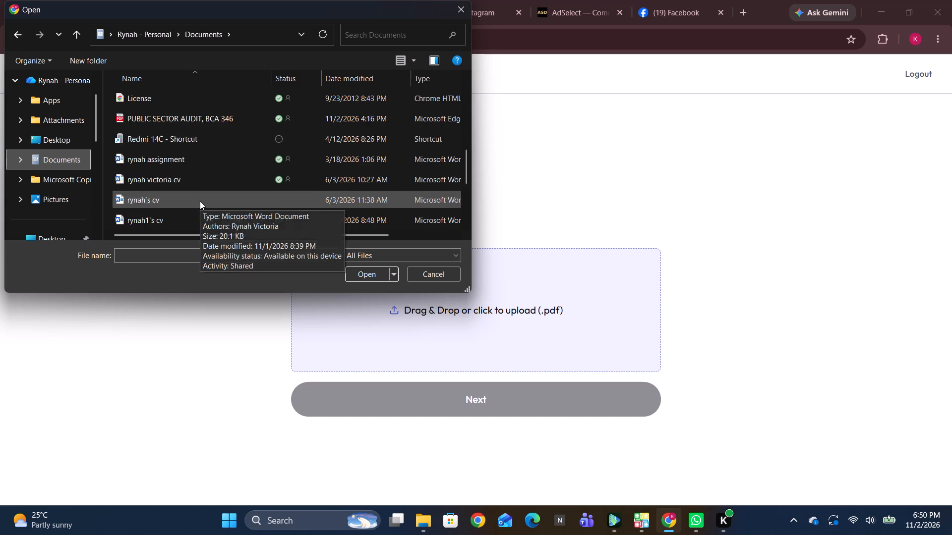
{"action": "scroll", "coordinate": [200, 201], "scroll_direction": "down", "scroll_amount": 6}
{"action": "scroll", "coordinate": [200, 201], "scroll_direction": "up", "scroll_amount": 4}
{"action": "scroll", "coordinate": [117, 184], "scroll_direction": "up", "scroll_amount": 2}
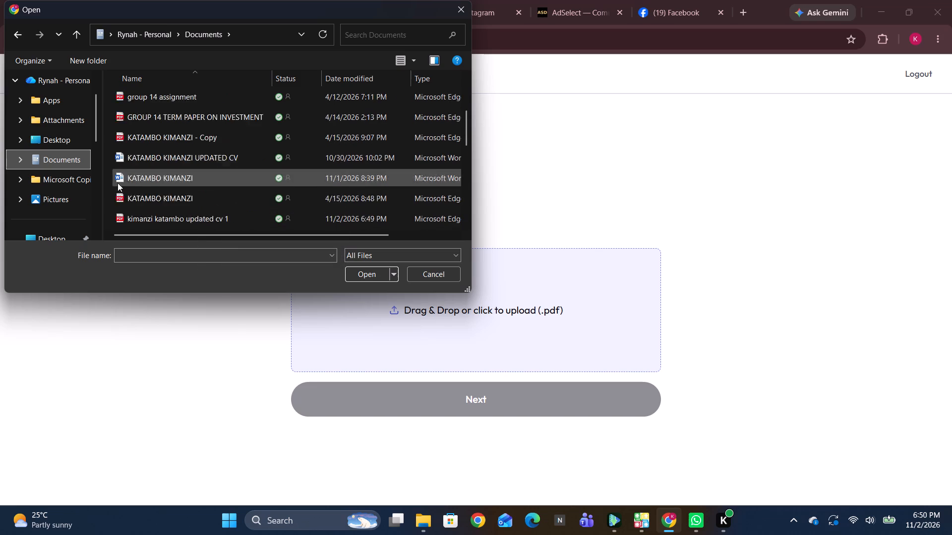
{"action": "scroll", "coordinate": [118, 183], "scroll_direction": "up", "scroll_amount": 1}
{"action": "left_click", "coordinate": [74, 179]}
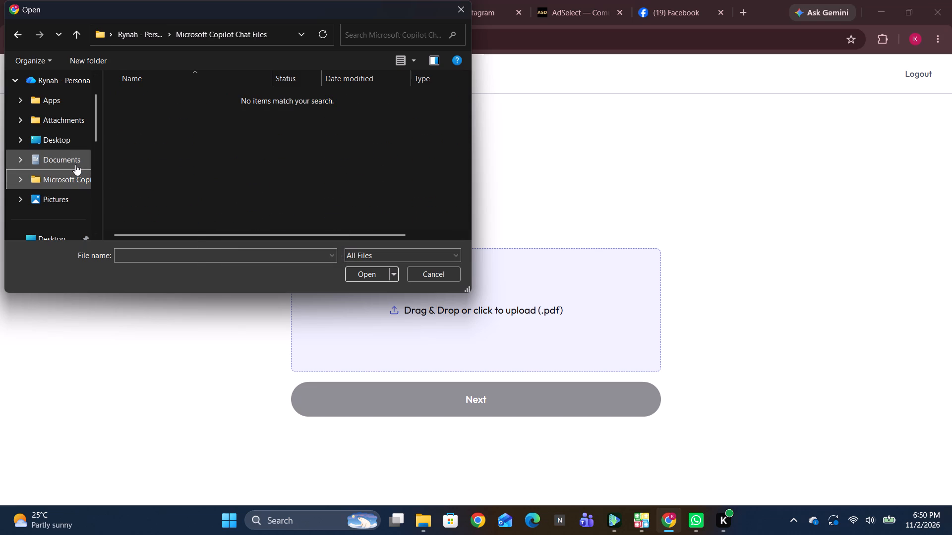
{"action": "left_click", "coordinate": [75, 164]}
{"action": "scroll", "coordinate": [95, 161], "scroll_direction": "up", "scroll_amount": 5}
{"action": "scroll", "coordinate": [66, 171], "scroll_direction": "down", "scroll_amount": 5}
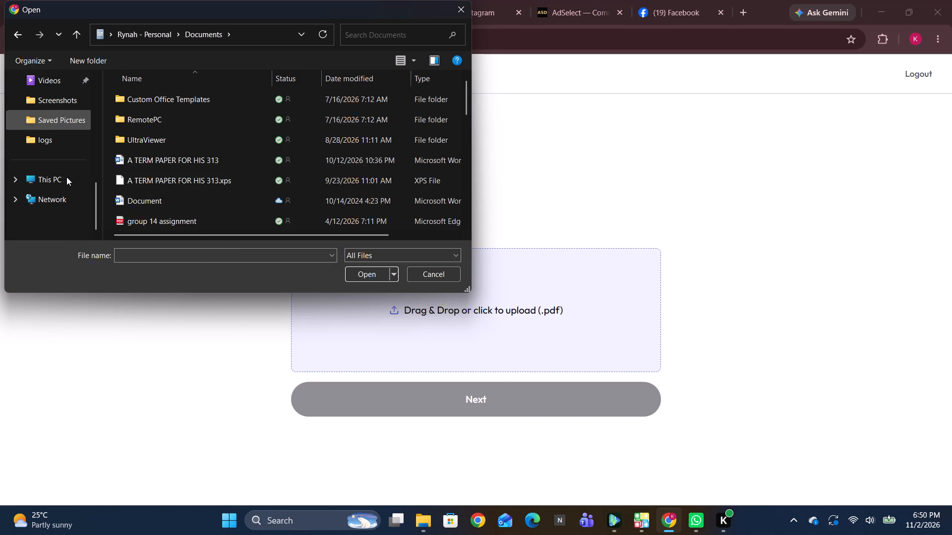
{"action": "scroll", "coordinate": [162, 186], "scroll_direction": "down", "scroll_amount": 12}
{"action": "scroll", "coordinate": [163, 190], "scroll_direction": "up", "scroll_amount": 3}
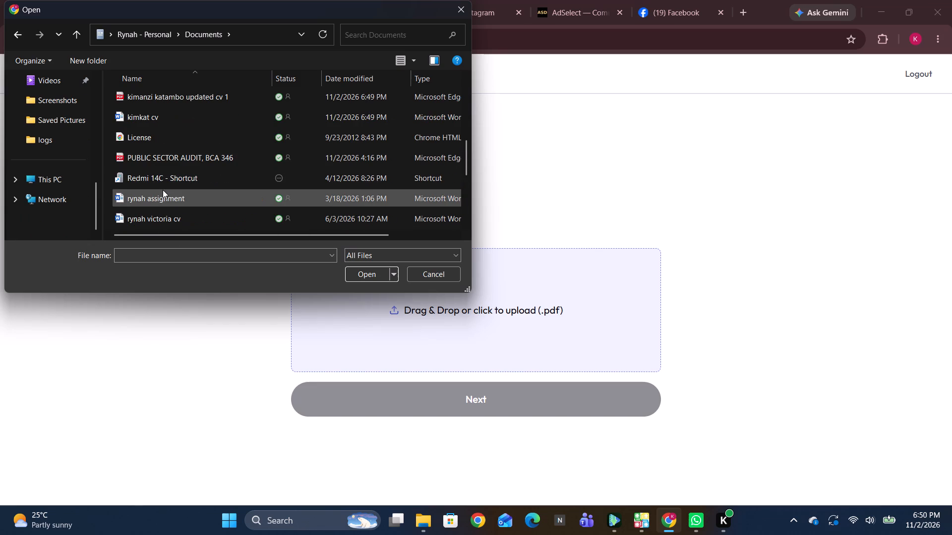
{"action": "left_click", "coordinate": [200, 99]}
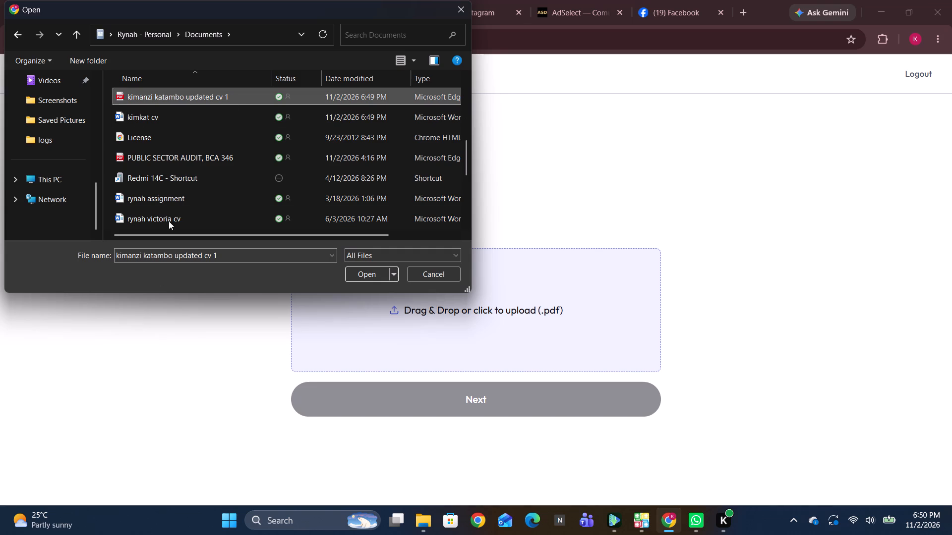
{"action": "left_click", "coordinate": [176, 113]}
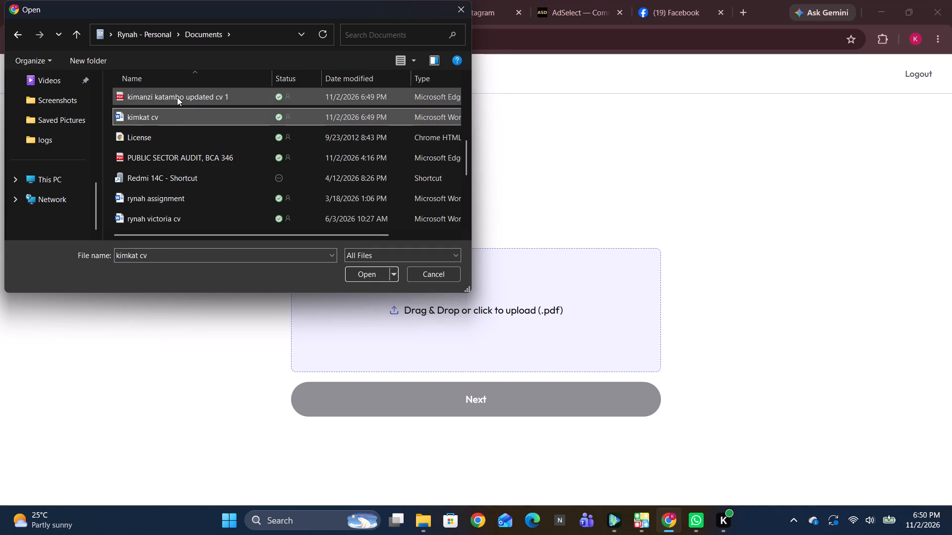
{"action": "double_click", "coordinate": [177, 98]}
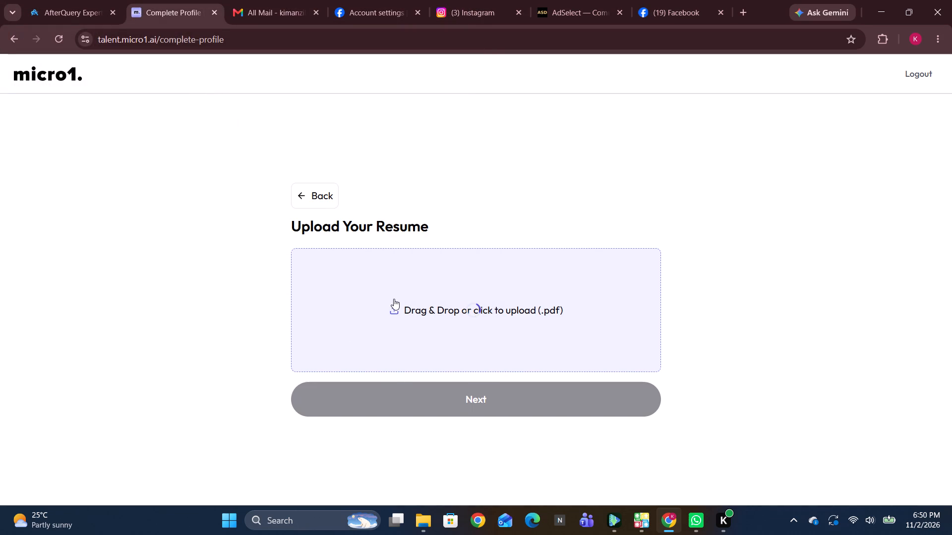
{"action": "left_click", "coordinate": [473, 400]}
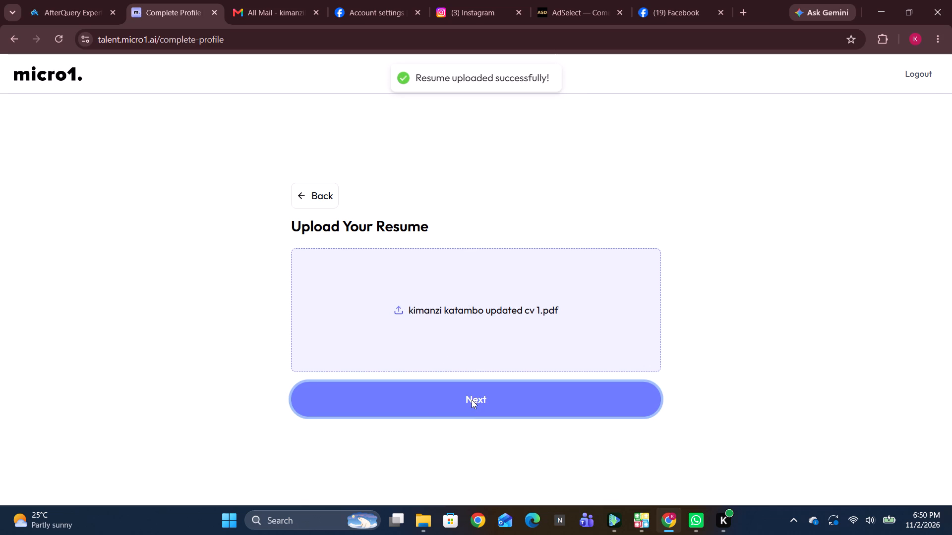
Start completing the profile and choose IMG_20260711_082612[1] from the Saved Pictures folder as the profile photo.
{"action": "left_click", "coordinate": [366, 402]}
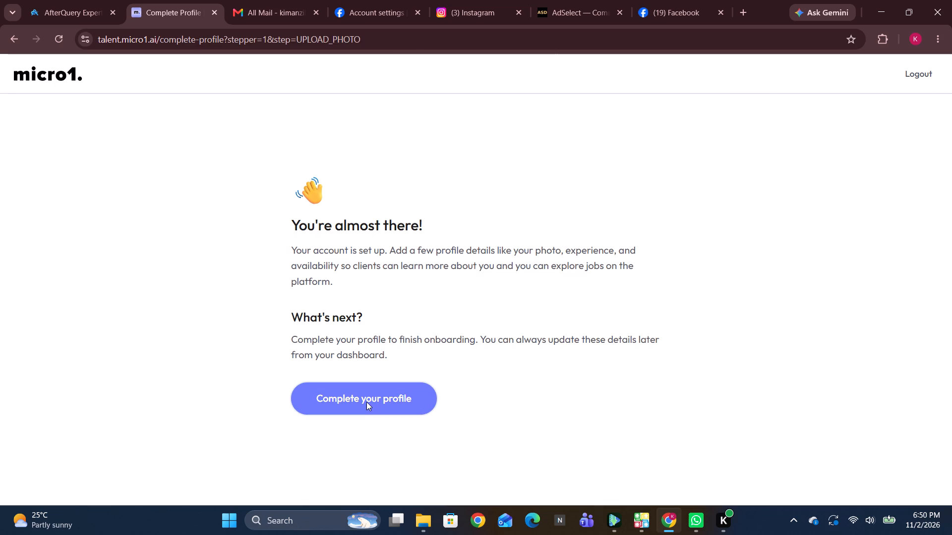
{"action": "left_click", "coordinate": [580, 287]}
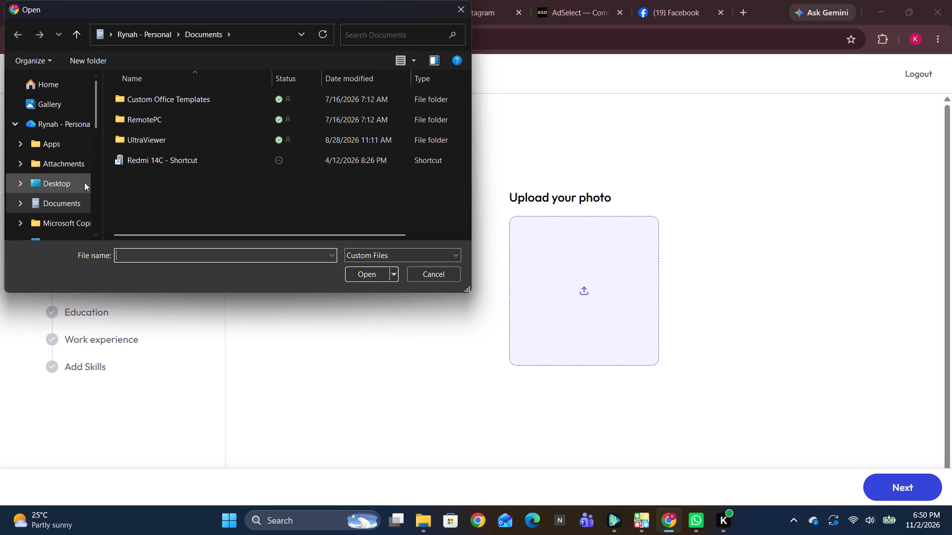
{"action": "scroll", "coordinate": [84, 182], "scroll_direction": "down", "scroll_amount": 2}
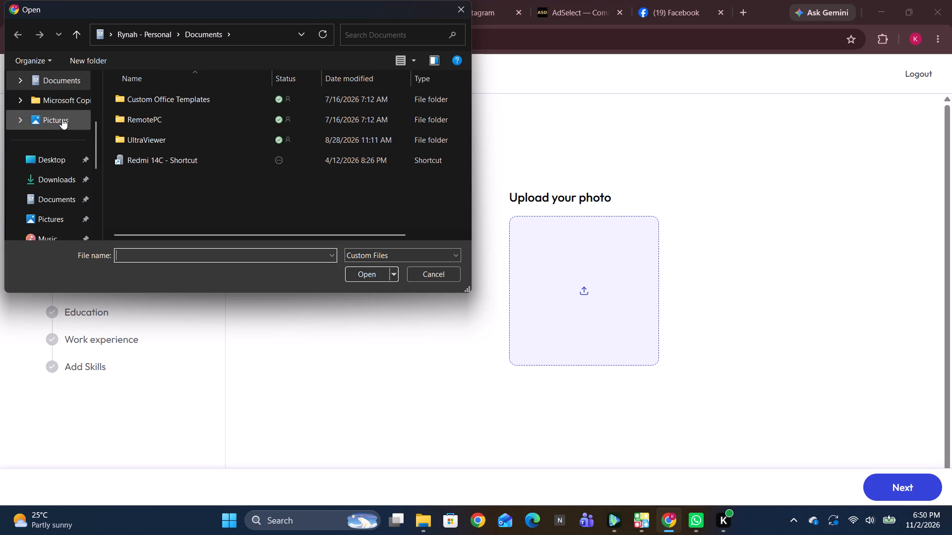
{"action": "left_click", "coordinate": [62, 117]}
{"action": "double_click", "coordinate": [141, 120]}
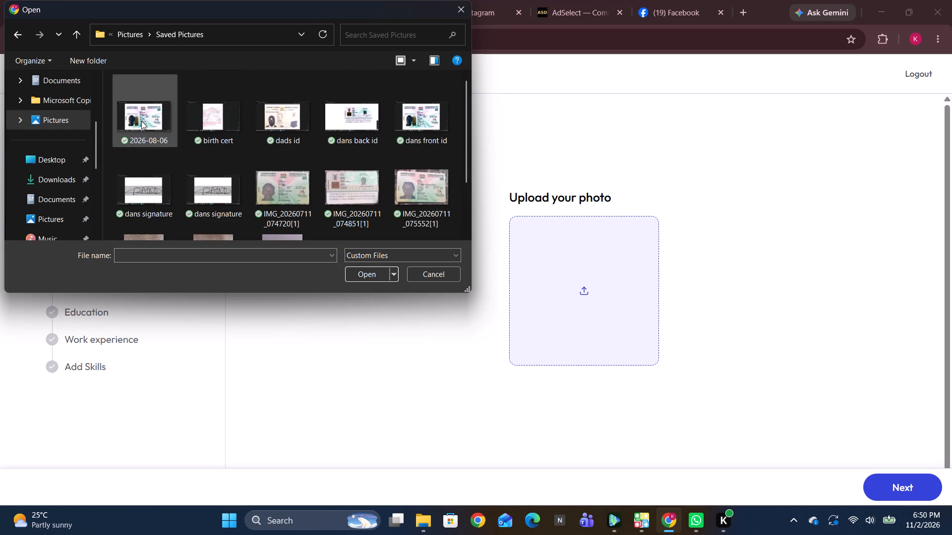
{"action": "scroll", "coordinate": [290, 164], "scroll_direction": "down", "scroll_amount": 2}
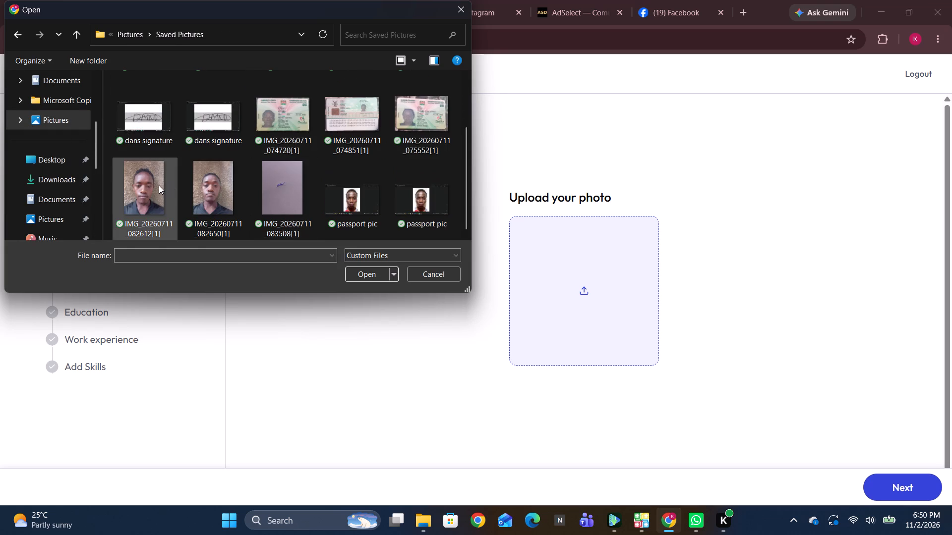
{"action": "left_click", "coordinate": [158, 187]}
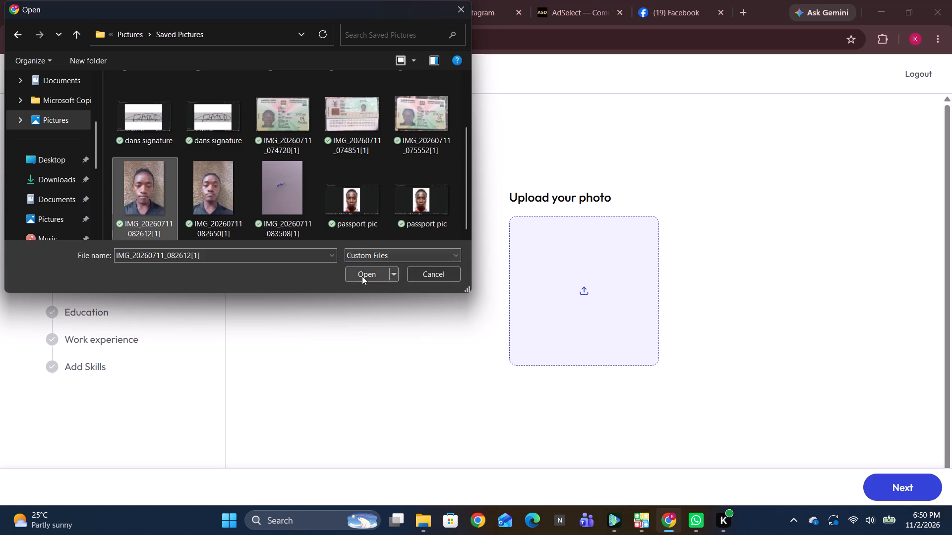
{"action": "left_click", "coordinate": [362, 276]}
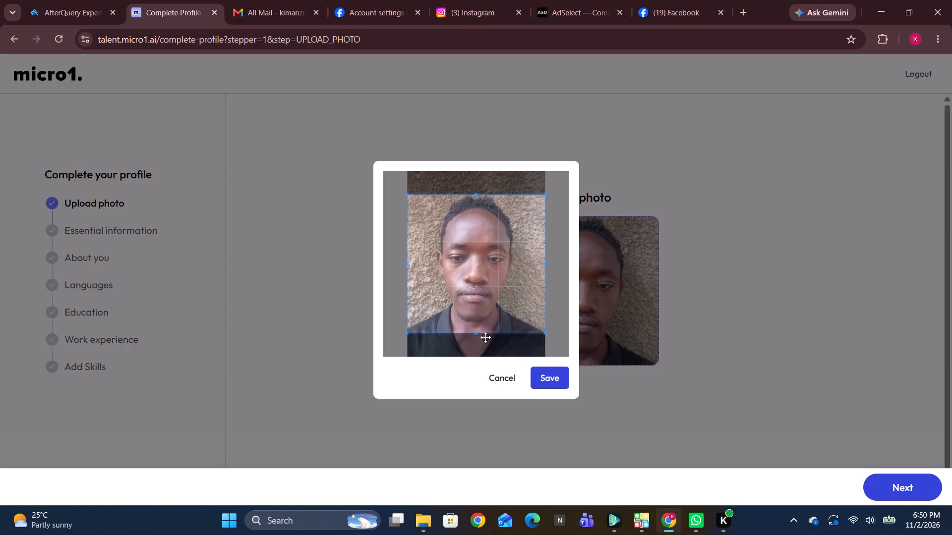
Shift the photo's crop area slightly down over the face, save the cropped photo and continue to the essential information.
{"action": "left_click_drag", "start_coordinate": [477, 198], "coordinate": [476, 202]}
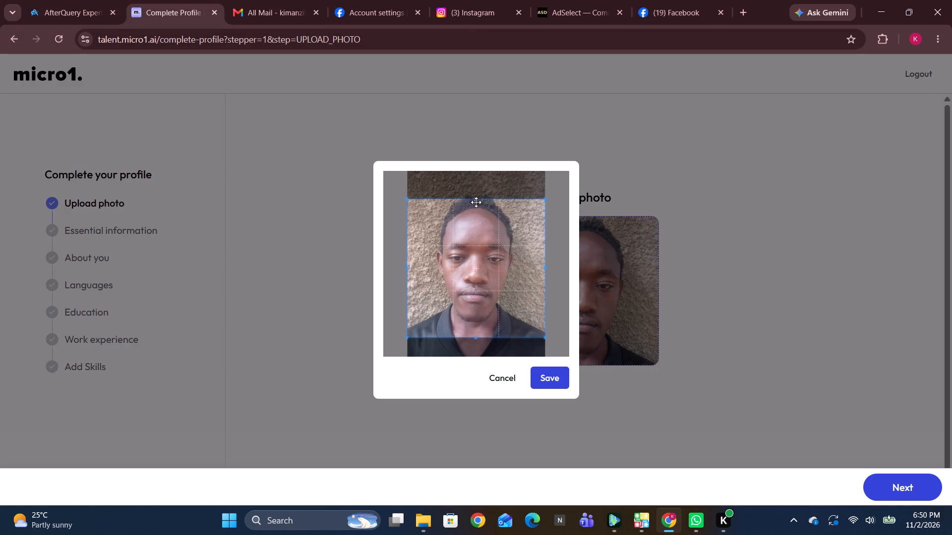
{"action": "left_click_drag", "start_coordinate": [476, 202], "coordinate": [476, 208]}
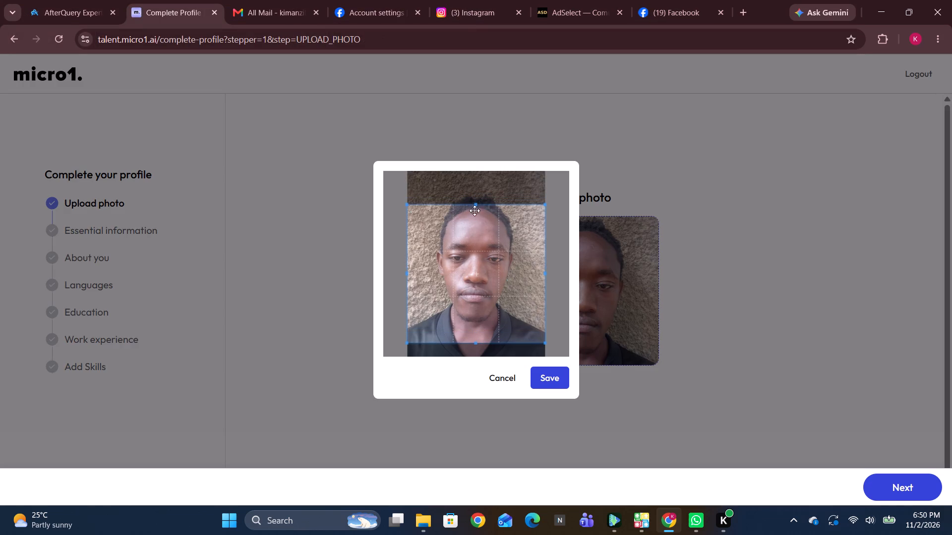
{"action": "left_click", "coordinate": [475, 346]}
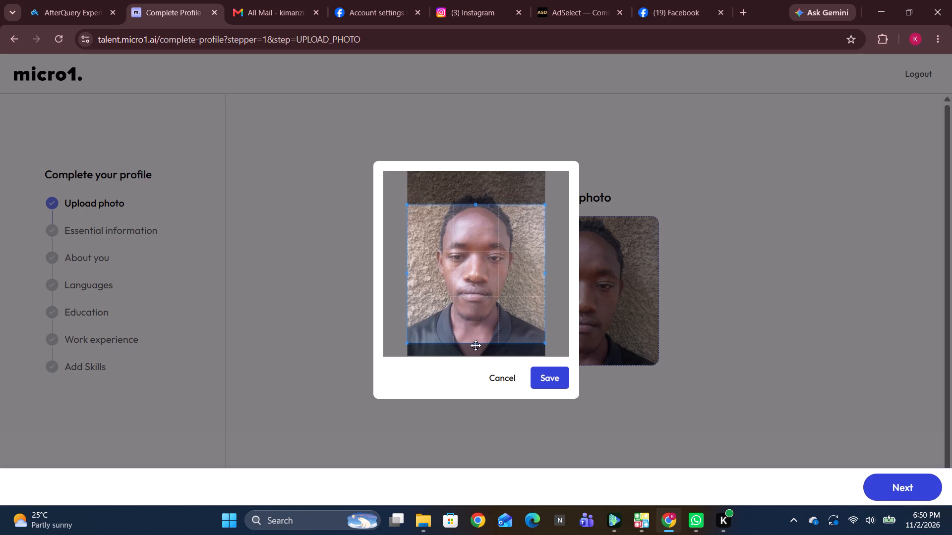
{"action": "left_click", "coordinate": [536, 374]}
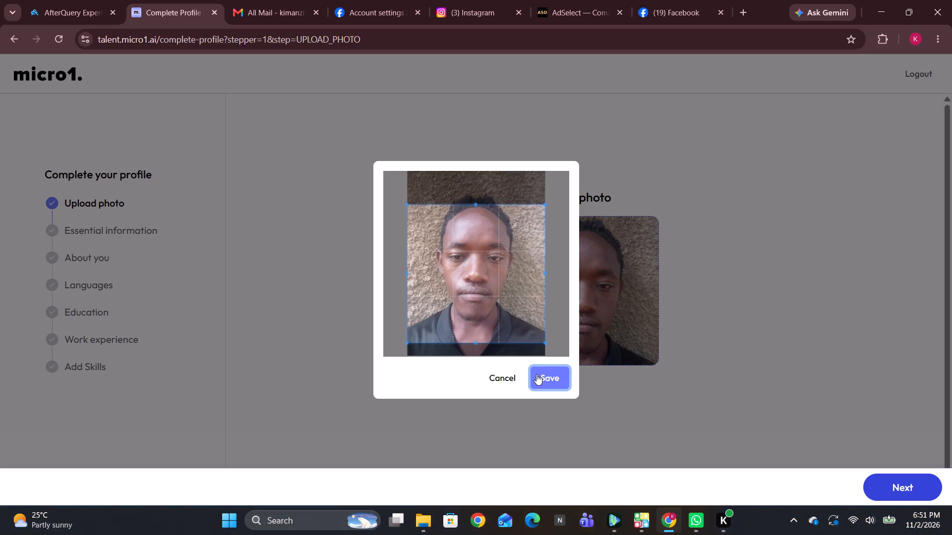
{"action": "left_click", "coordinate": [542, 376]}
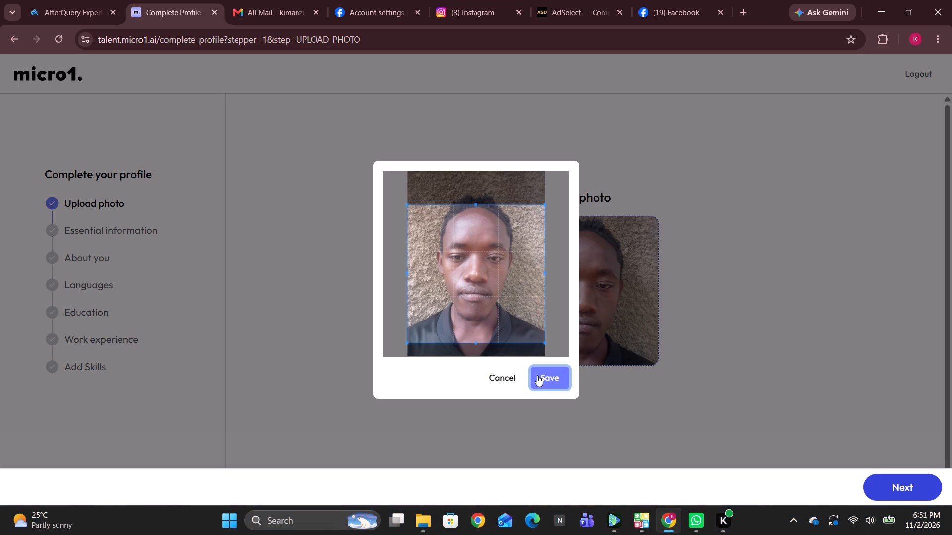
{"action": "double_click", "coordinate": [537, 375]}
{"action": "left_click_drag", "start_coordinate": [481, 202], "coordinate": [483, 193]}
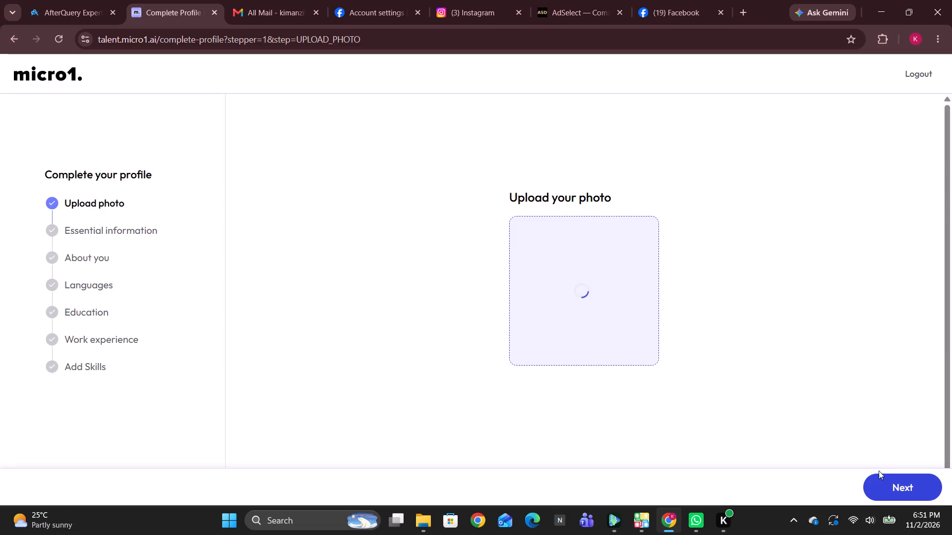
{"action": "left_click", "coordinate": [885, 484]}
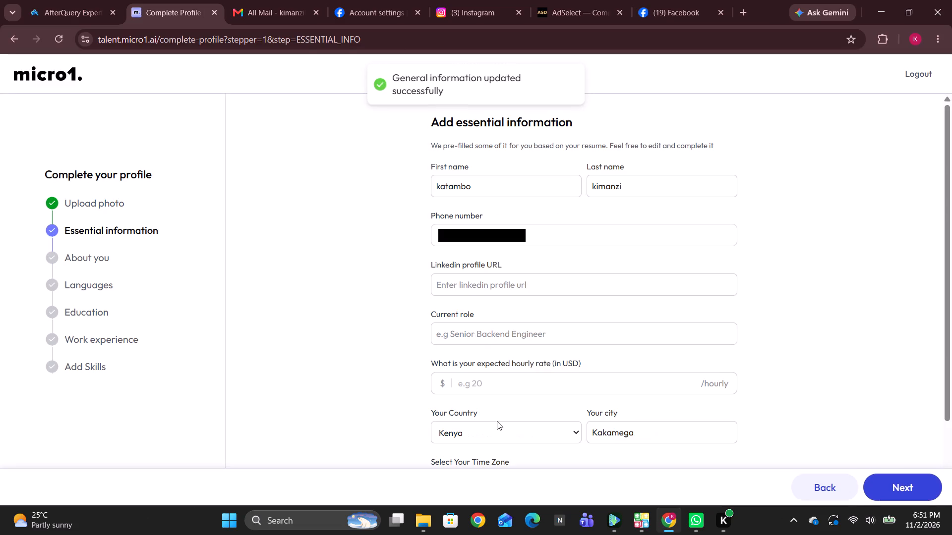
Fill in the current role in the essential information, beginning with "accountant and data".
{"action": "left_click", "coordinate": [511, 336]}
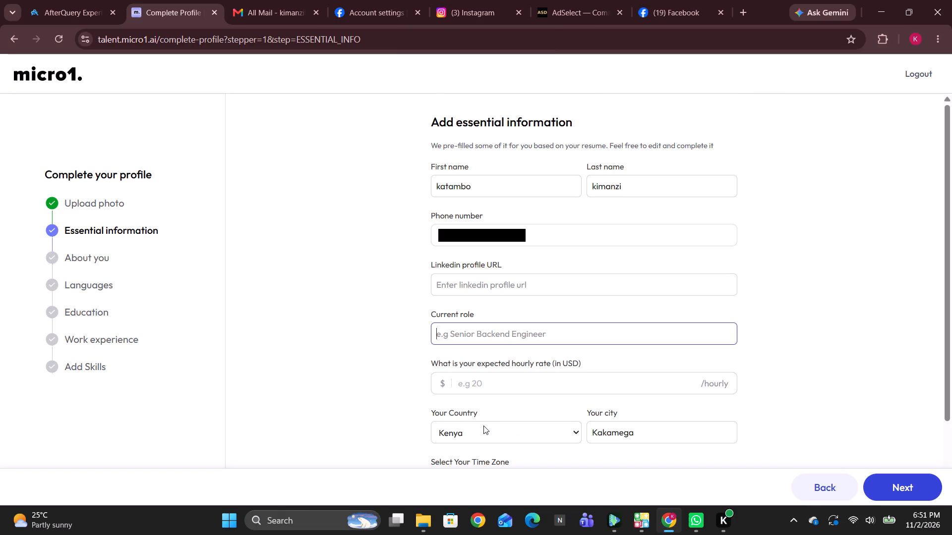
{"action": "key", "text": "a"}
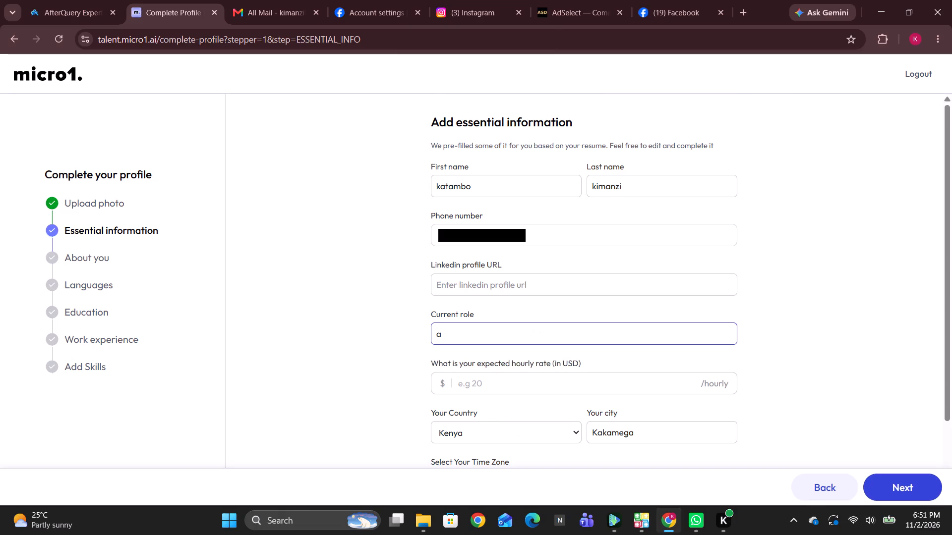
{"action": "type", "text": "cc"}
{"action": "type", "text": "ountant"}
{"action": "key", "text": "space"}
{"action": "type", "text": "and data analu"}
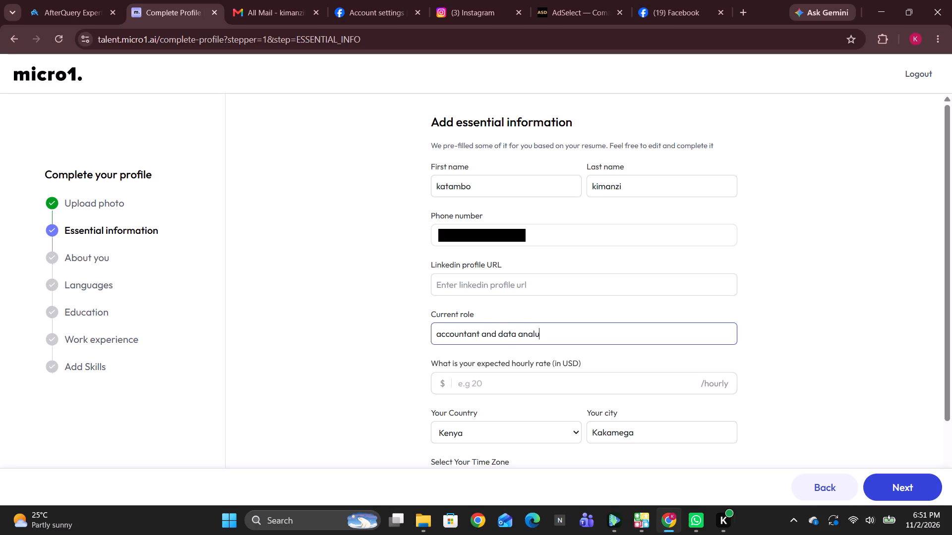
Finish entering the current role so that it reads "accountant and data analyst".
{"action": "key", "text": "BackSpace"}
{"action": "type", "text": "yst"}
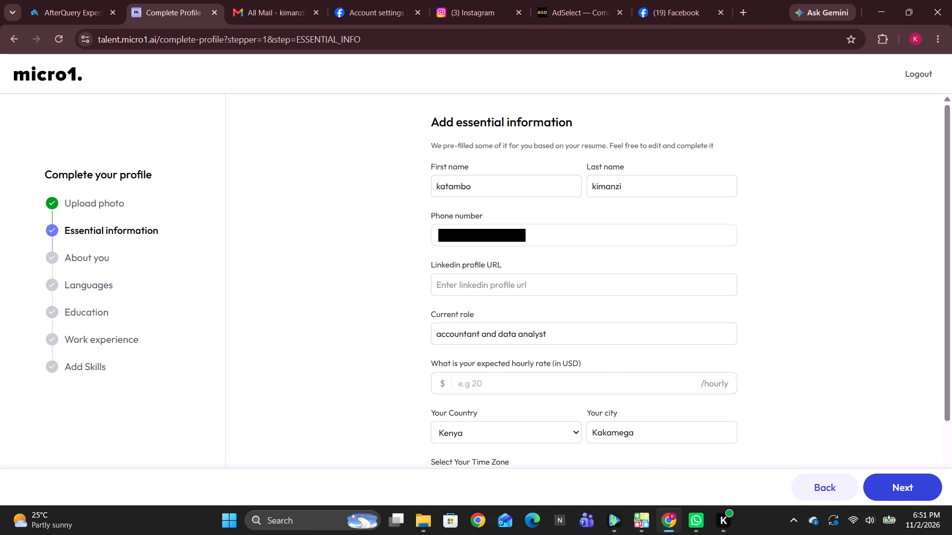
Set the expected hourly rate to 100 USD and try to continue to the next profile section.
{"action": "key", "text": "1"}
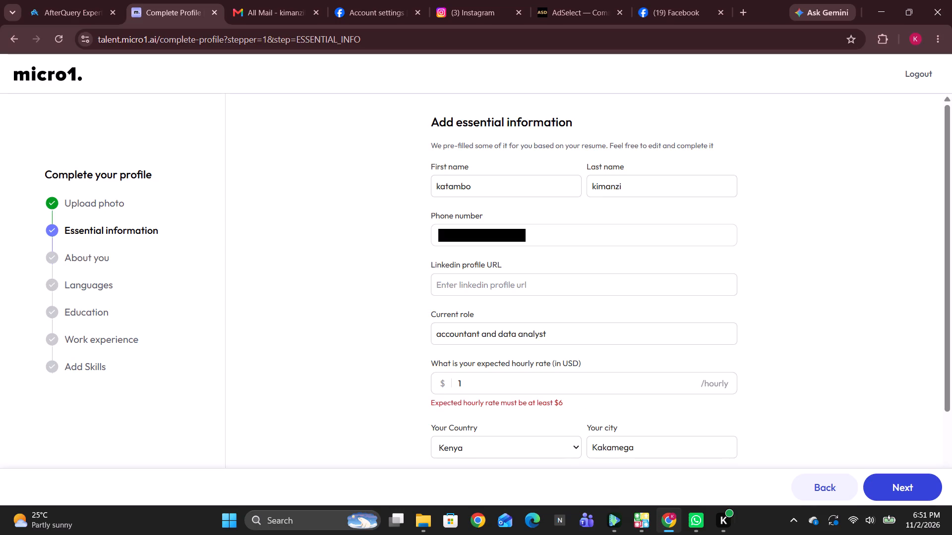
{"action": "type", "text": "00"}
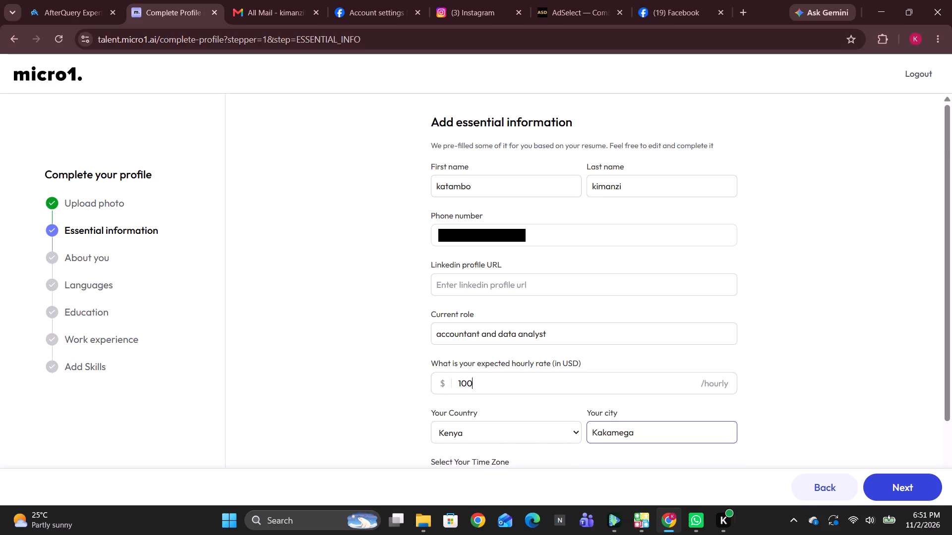
{"action": "scroll", "coordinate": [599, 432], "scroll_direction": "down", "scroll_amount": 1}
{"action": "scroll", "coordinate": [468, 426], "scroll_direction": "down", "scroll_amount": 2}
{"action": "left_click", "coordinate": [889, 485]}
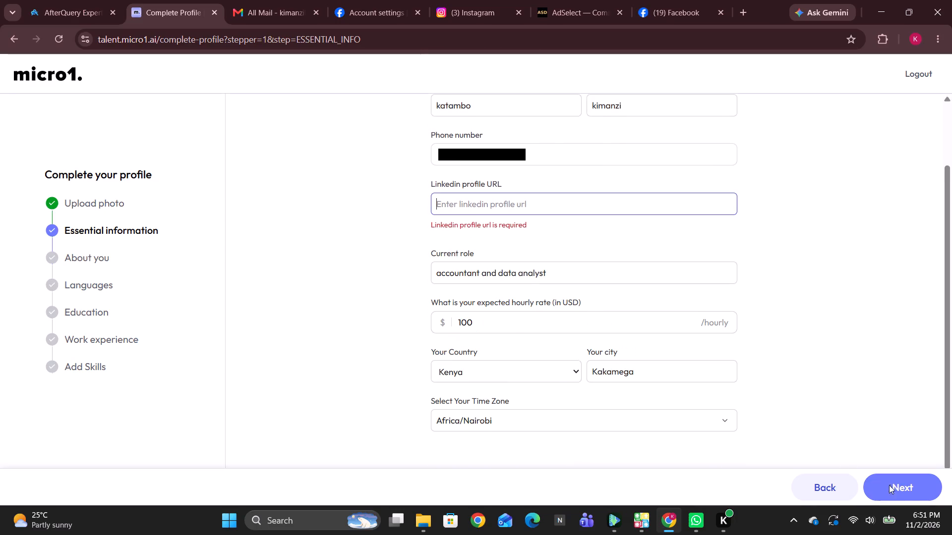
{"action": "left_click", "coordinate": [528, 201]}
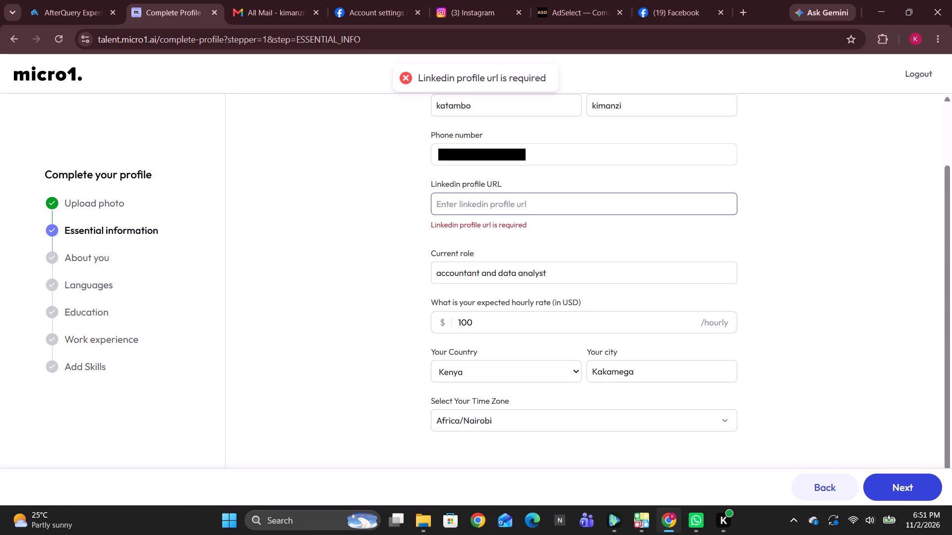
Switch to the open Instagram page and look through its home feed.
{"action": "left_click", "coordinate": [462, 8]}
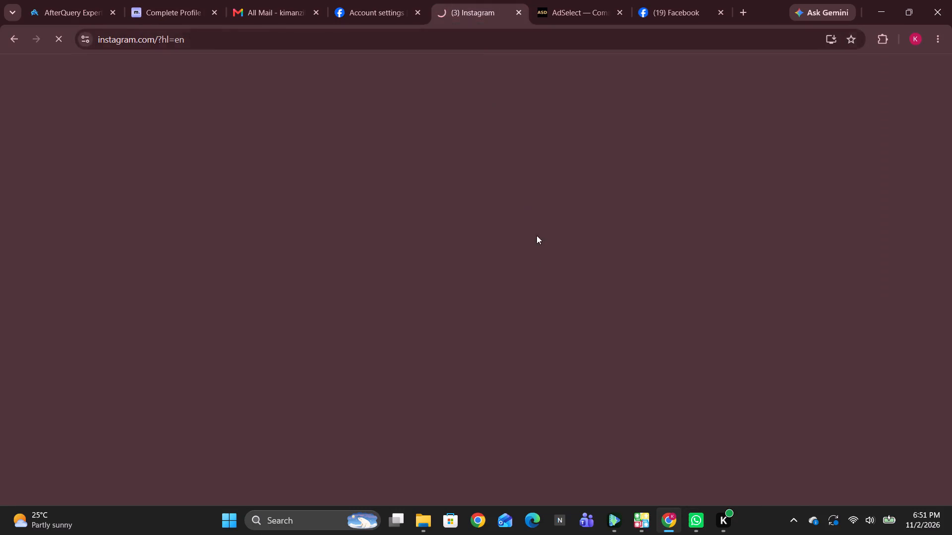
{"action": "scroll", "coordinate": [555, 315], "scroll_direction": "up", "scroll_amount": 2}
{"action": "scroll", "coordinate": [565, 330], "scroll_direction": "down", "scroll_amount": 3}
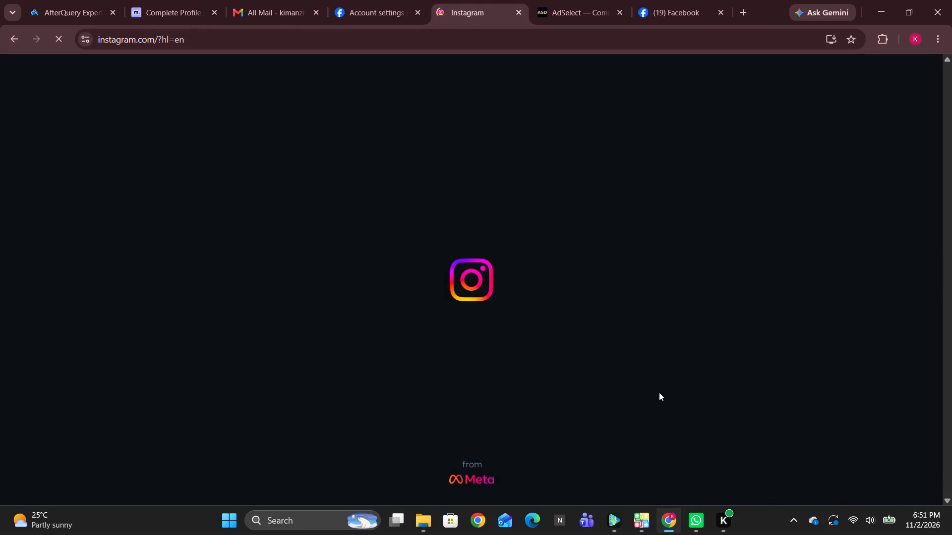